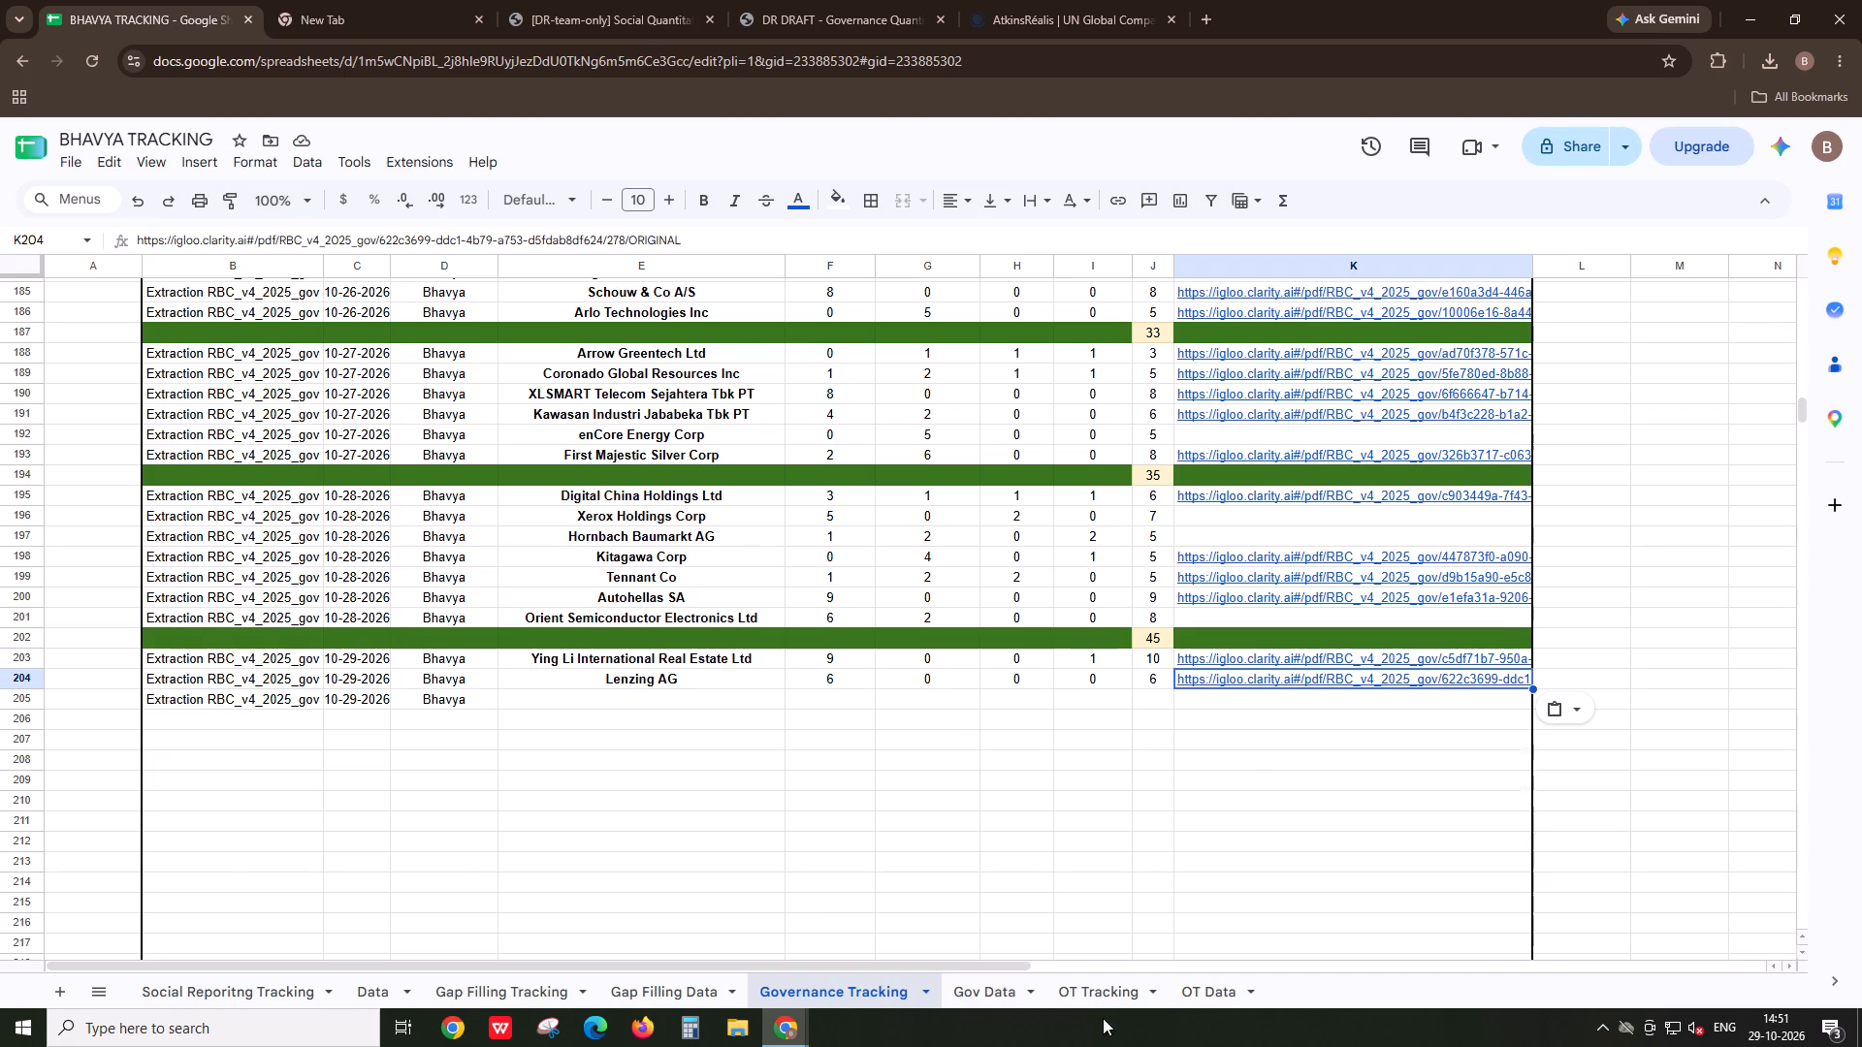
View the OT Tracking sheet briefly and return to the Governance Tracking sheet.
left_click(1101, 1002)
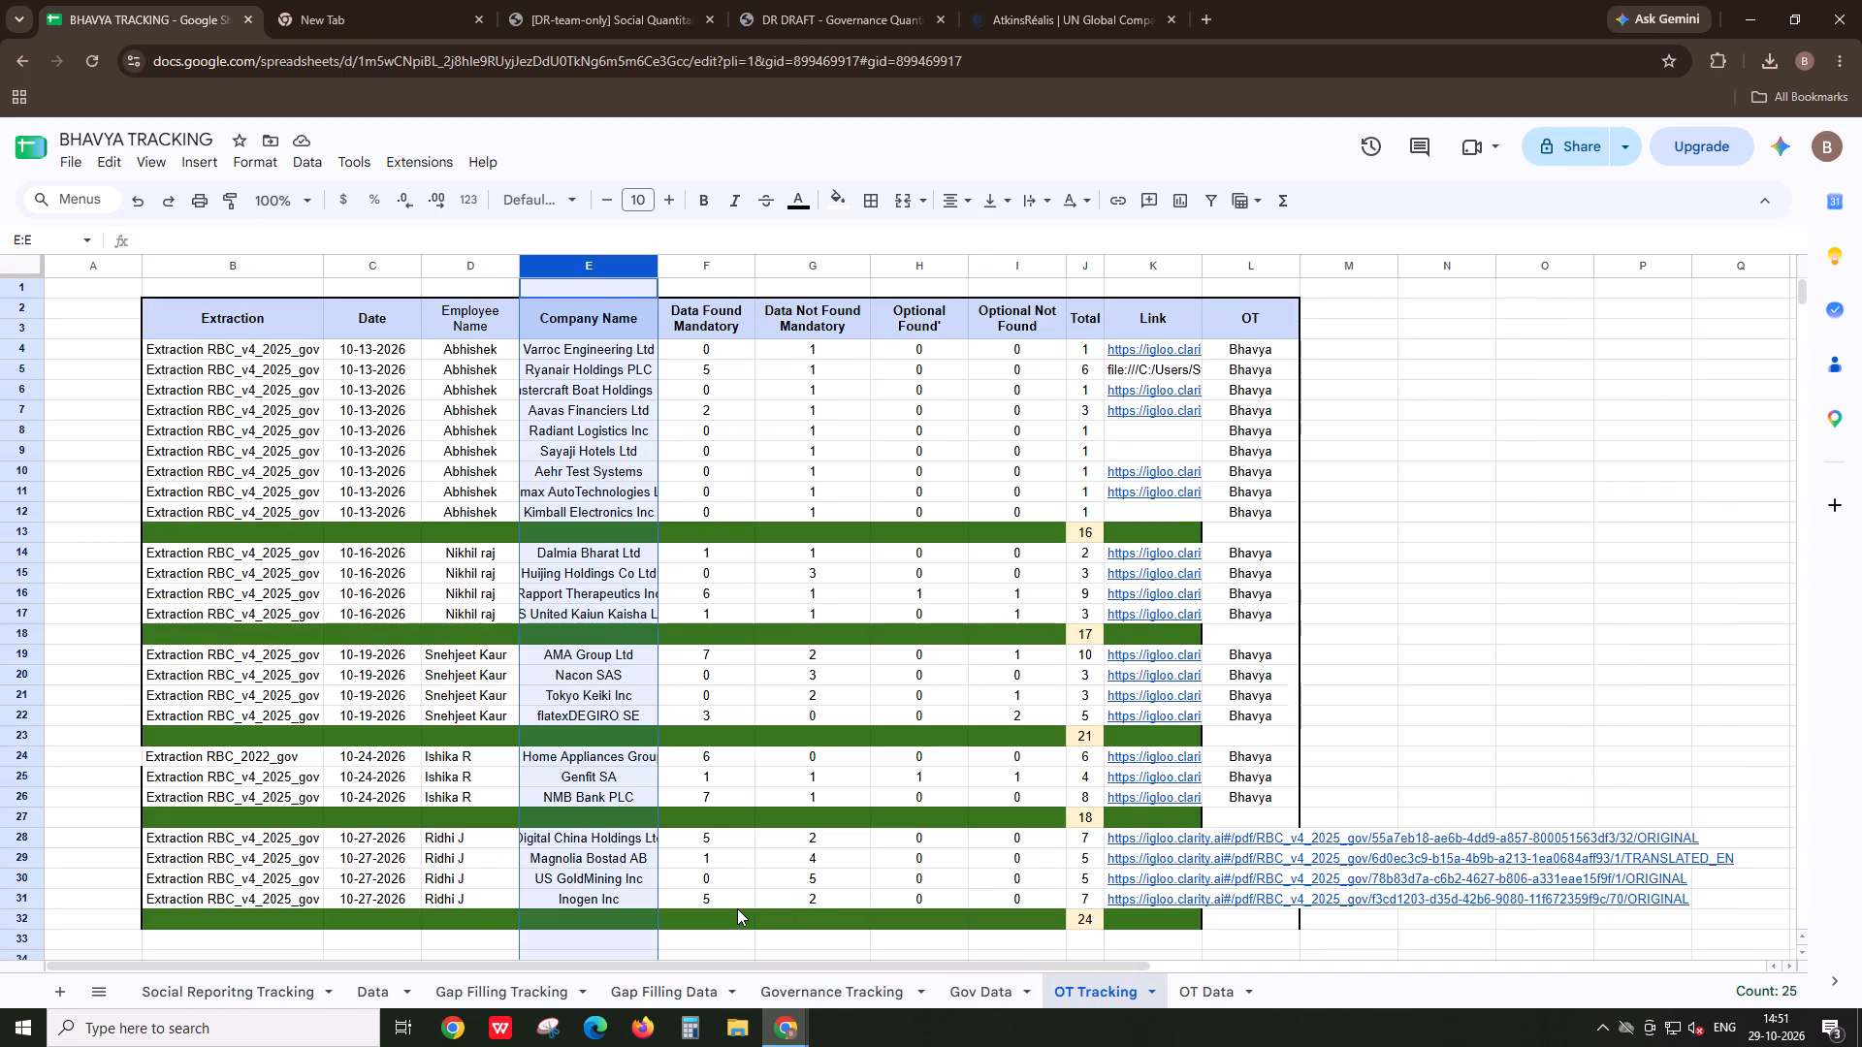
left_click(789, 988)
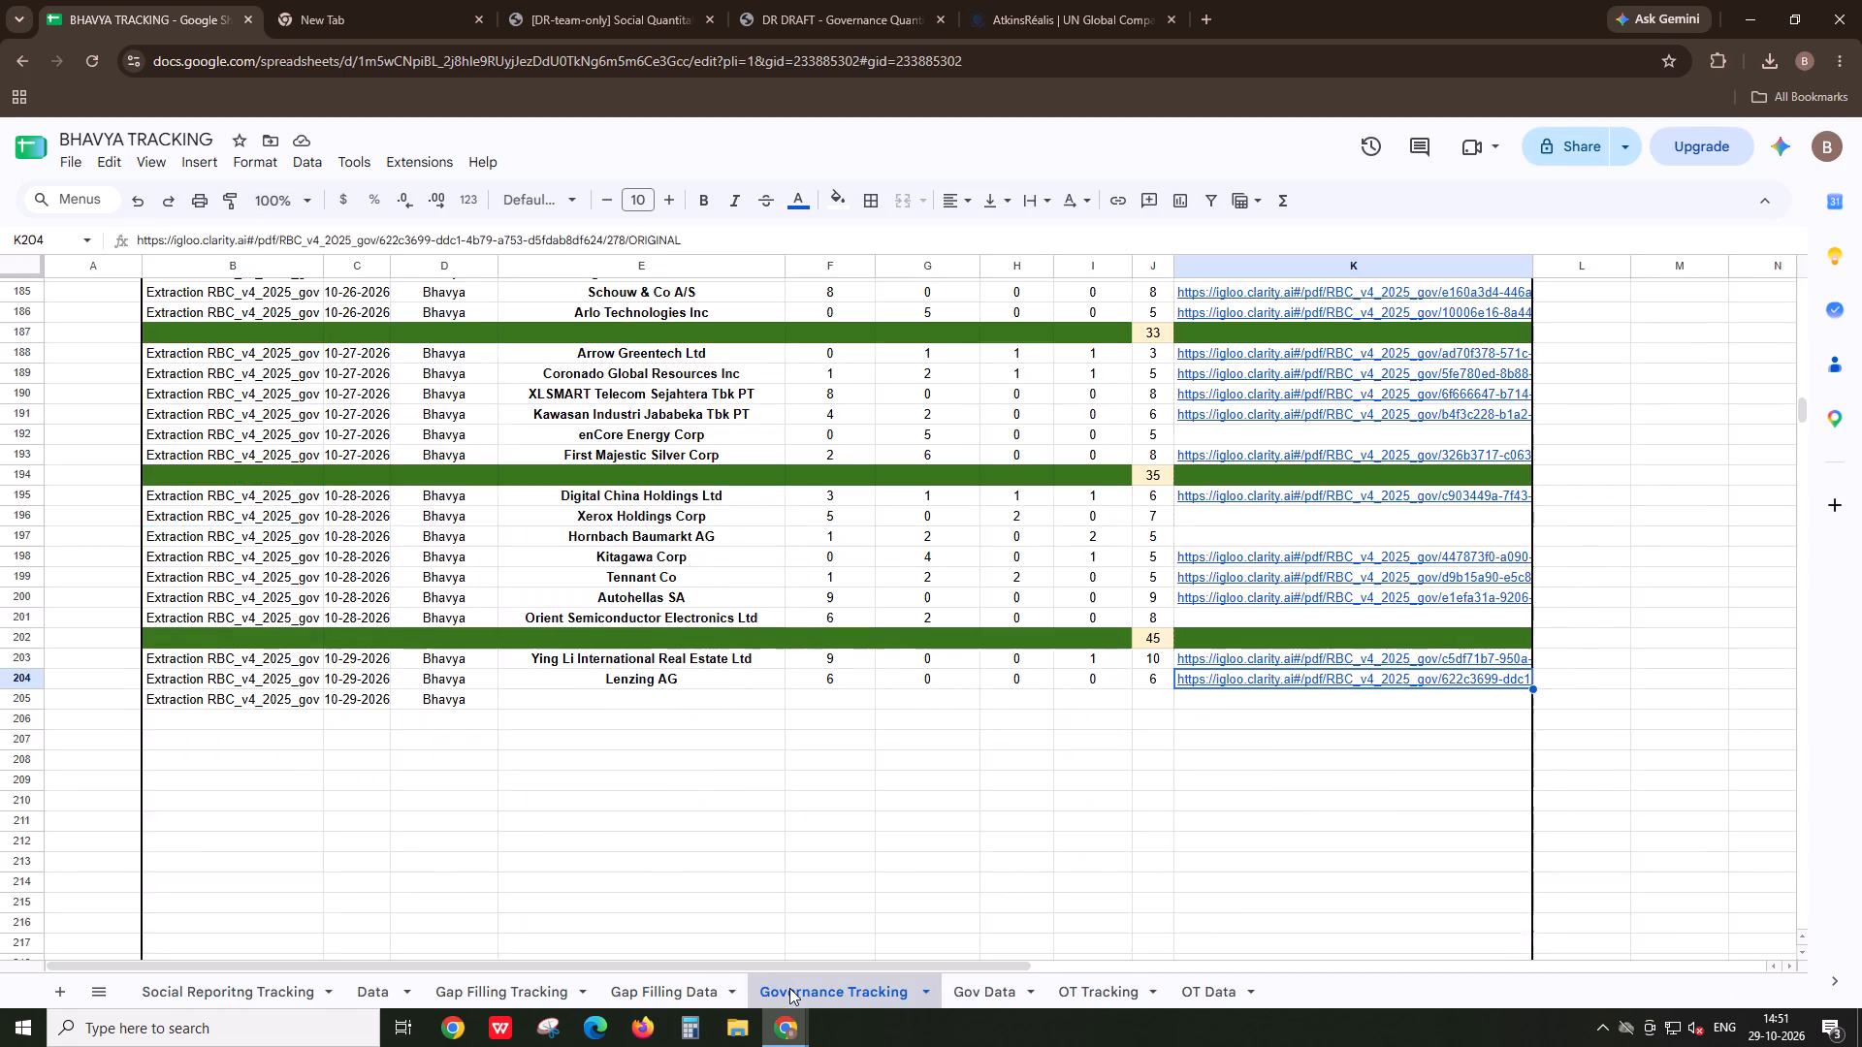
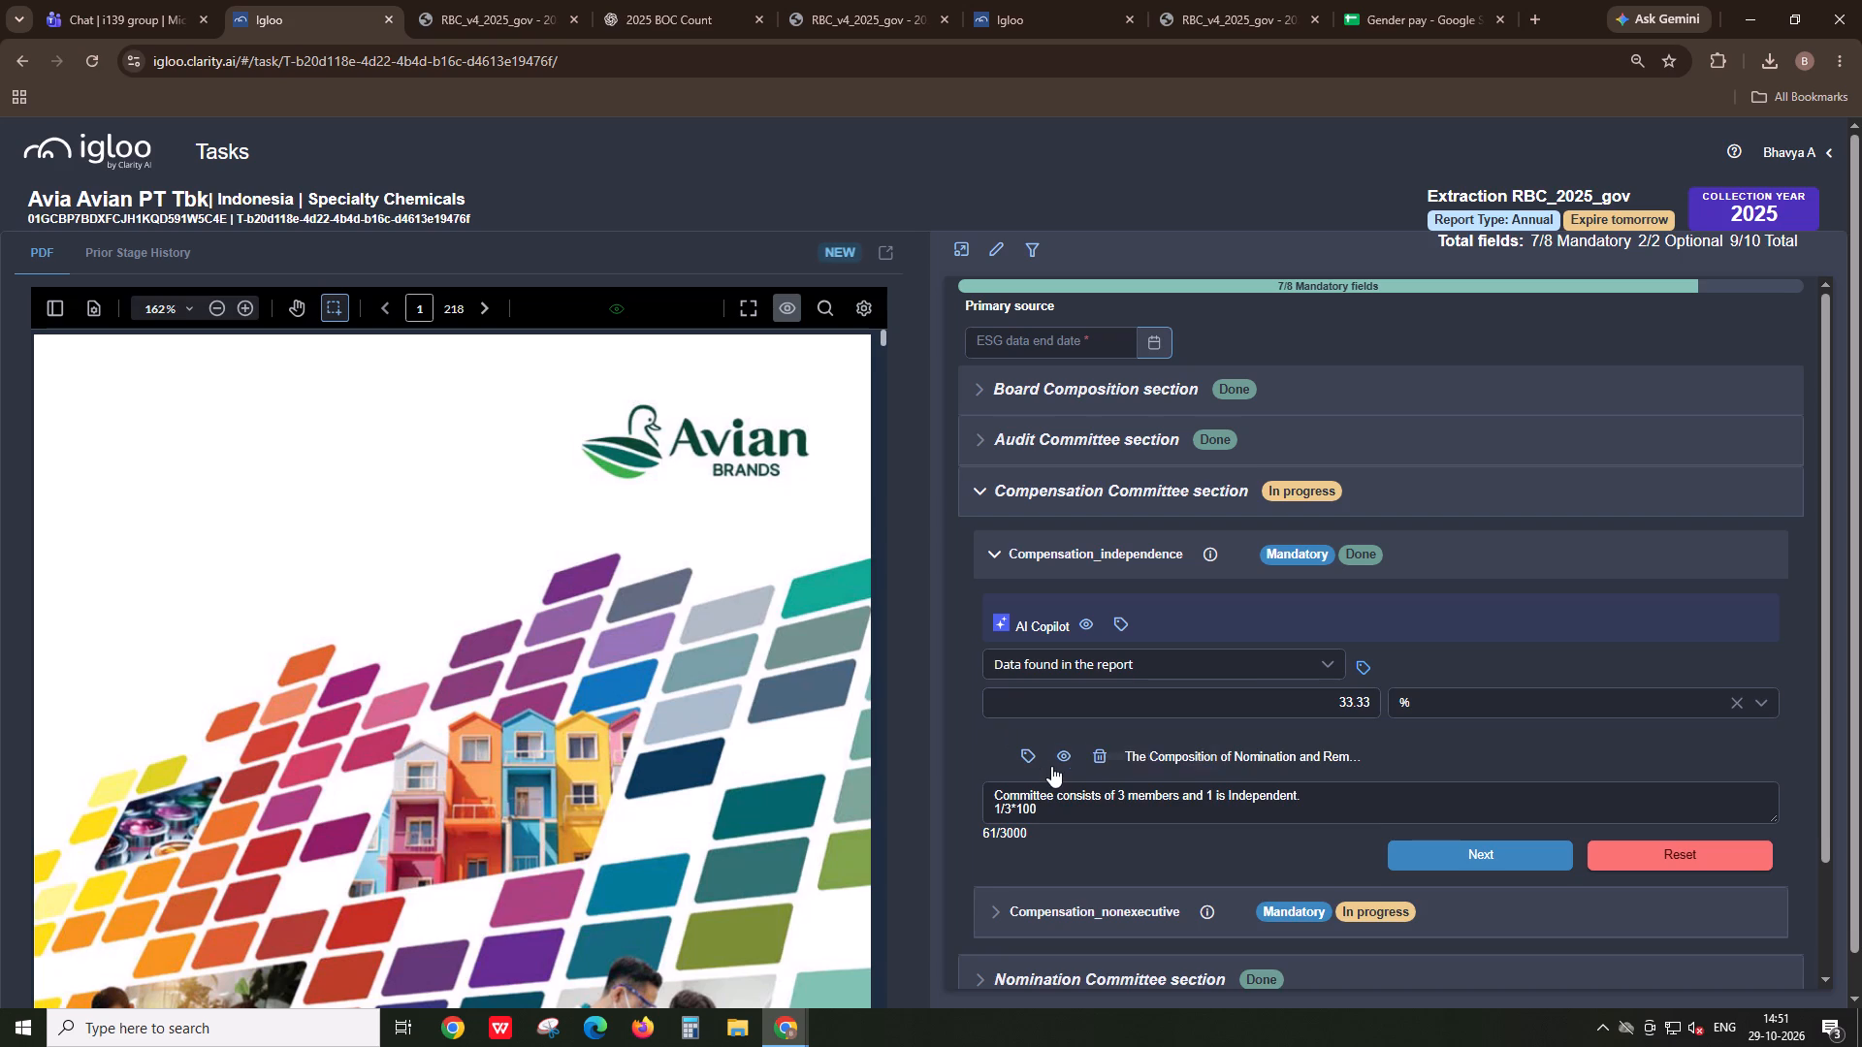
Open the tagged source for Compensation_independence and examine the Nomination and Remuneration Committee composition and member profiles in the Avia Avian report.
left_click(1051, 766)
left_click(1050, 759)
left_click(1036, 761)
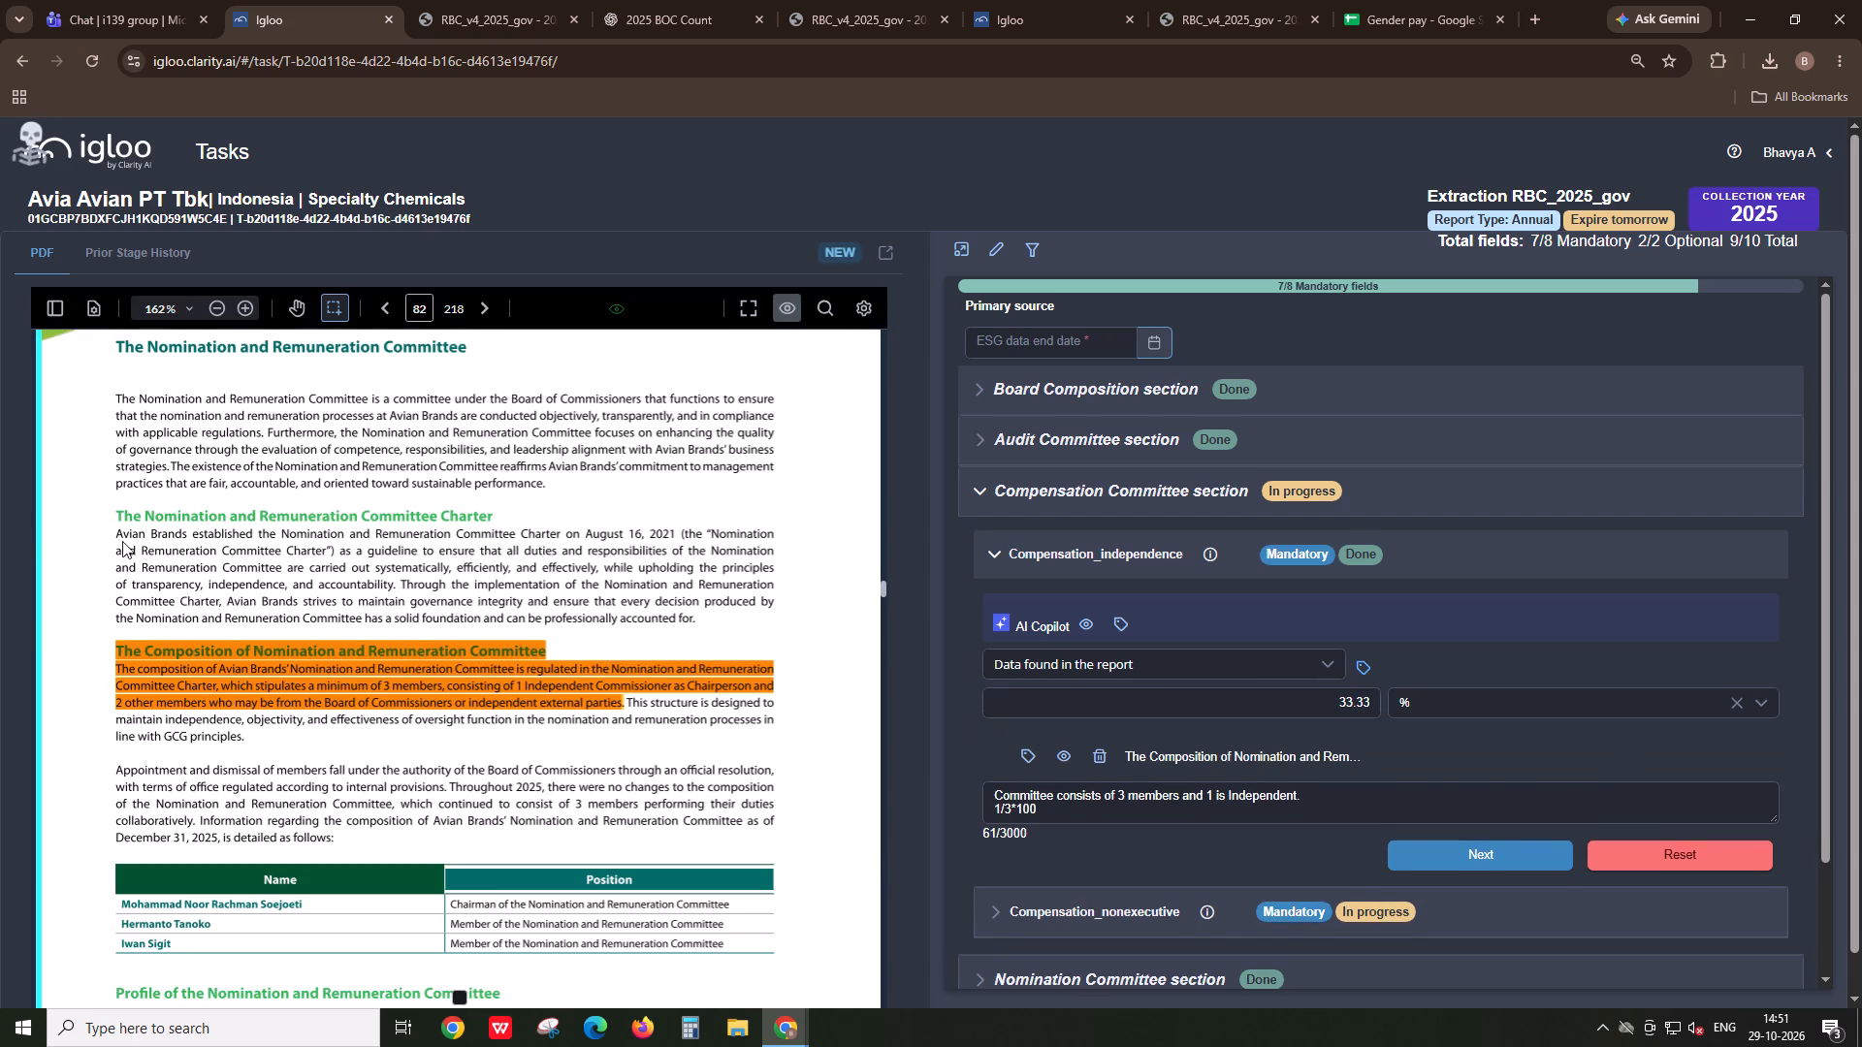
scroll(120, 536, "down", 1)
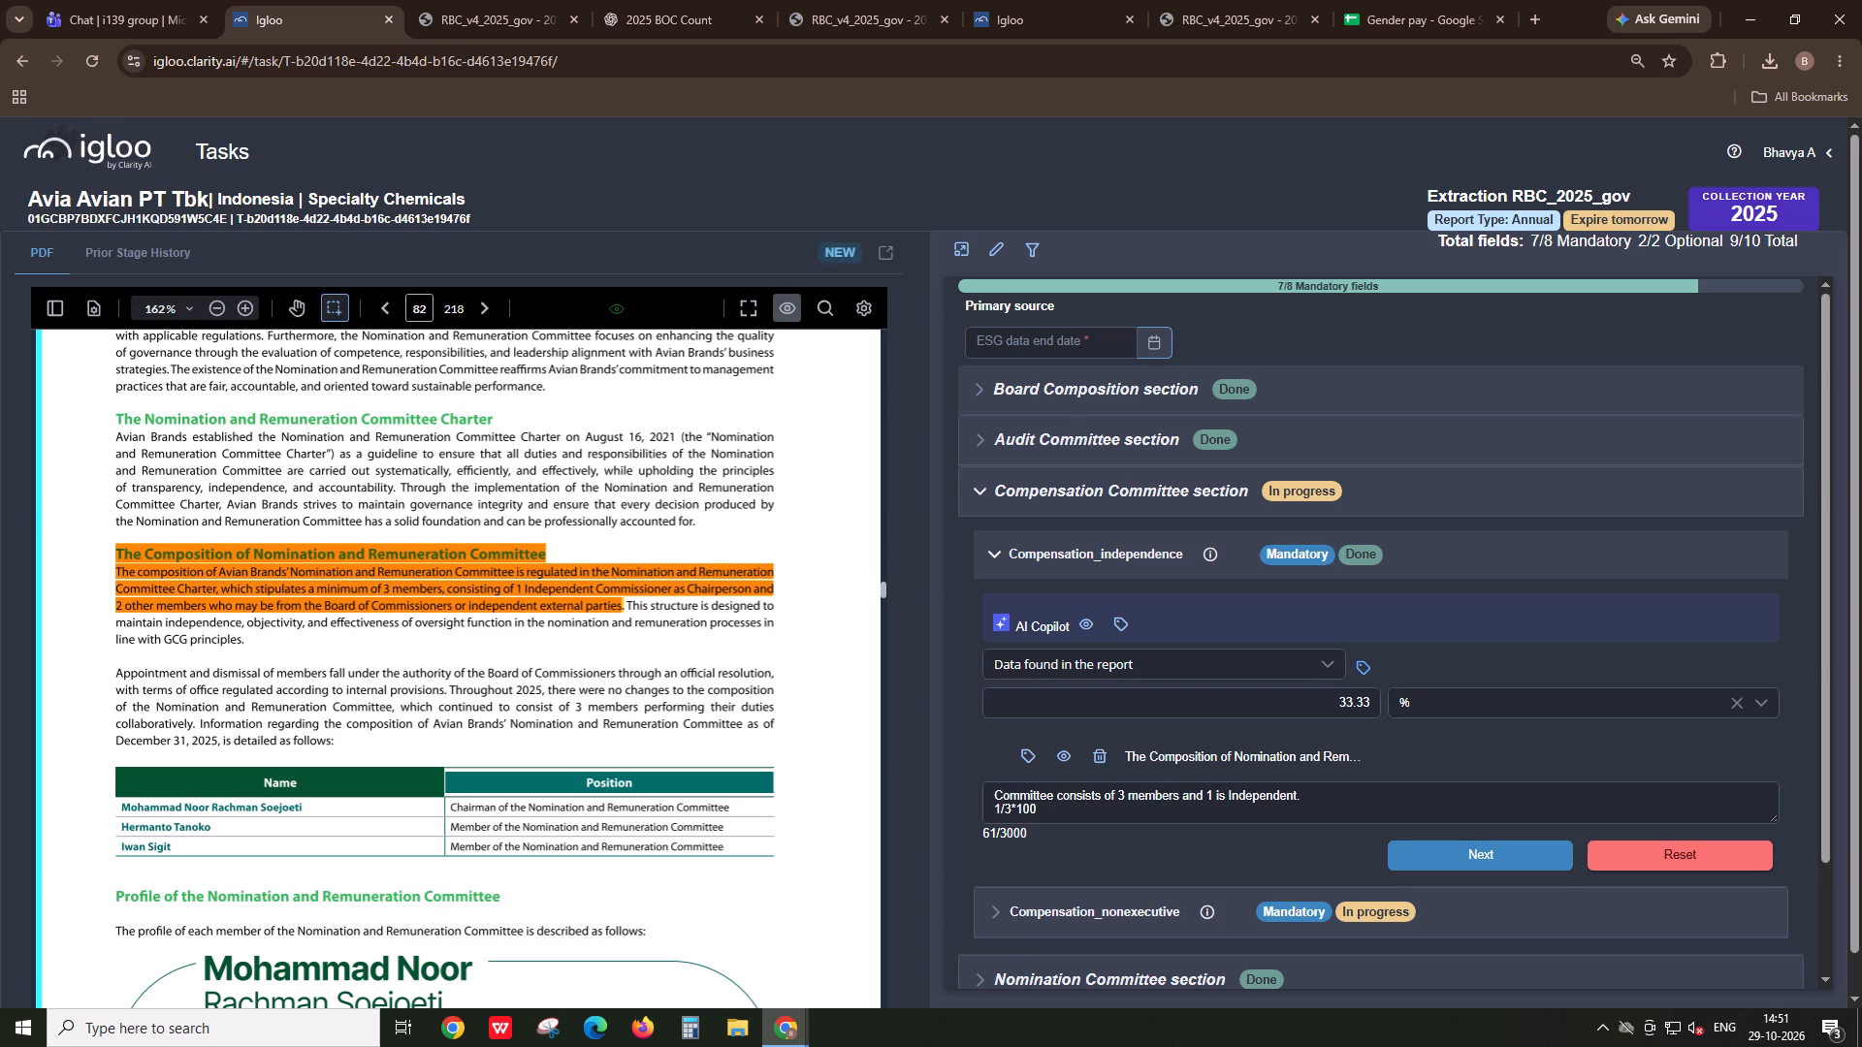
scroll(115, 529, "down", 11, "shift")
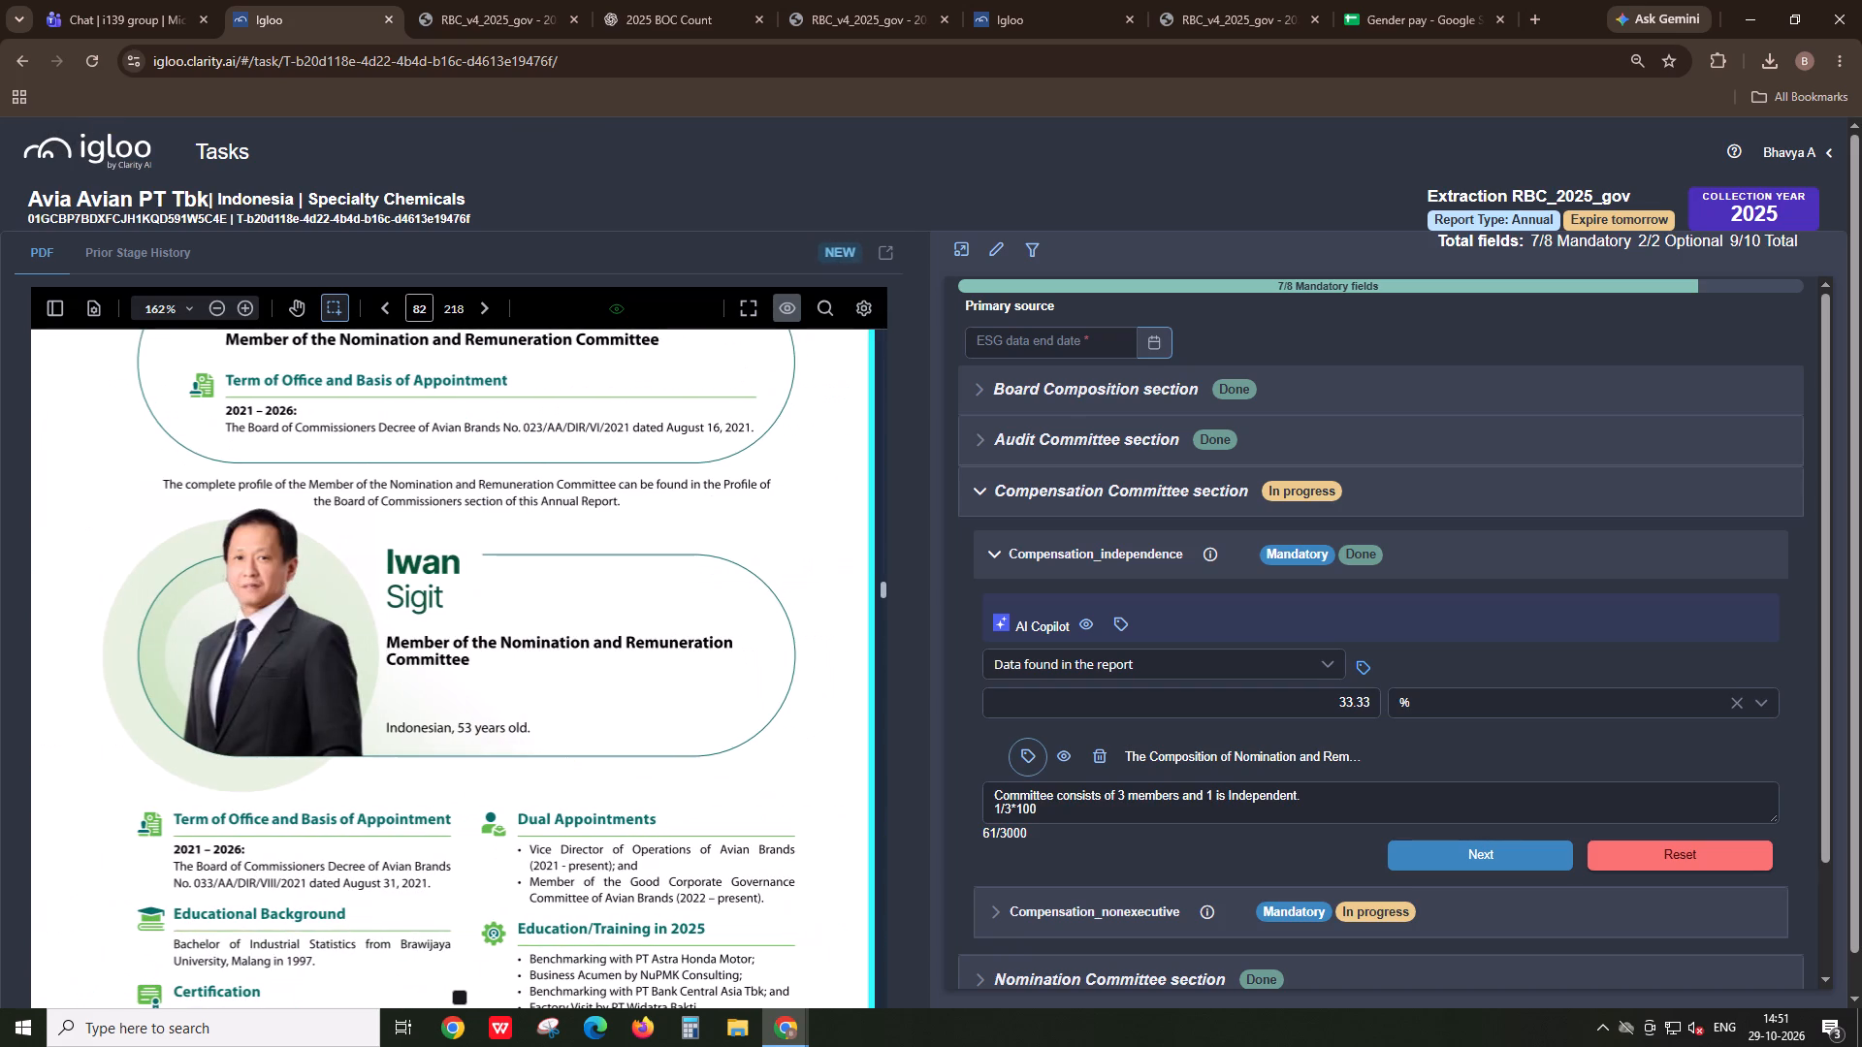
scroll(115, 529, "down", 2)
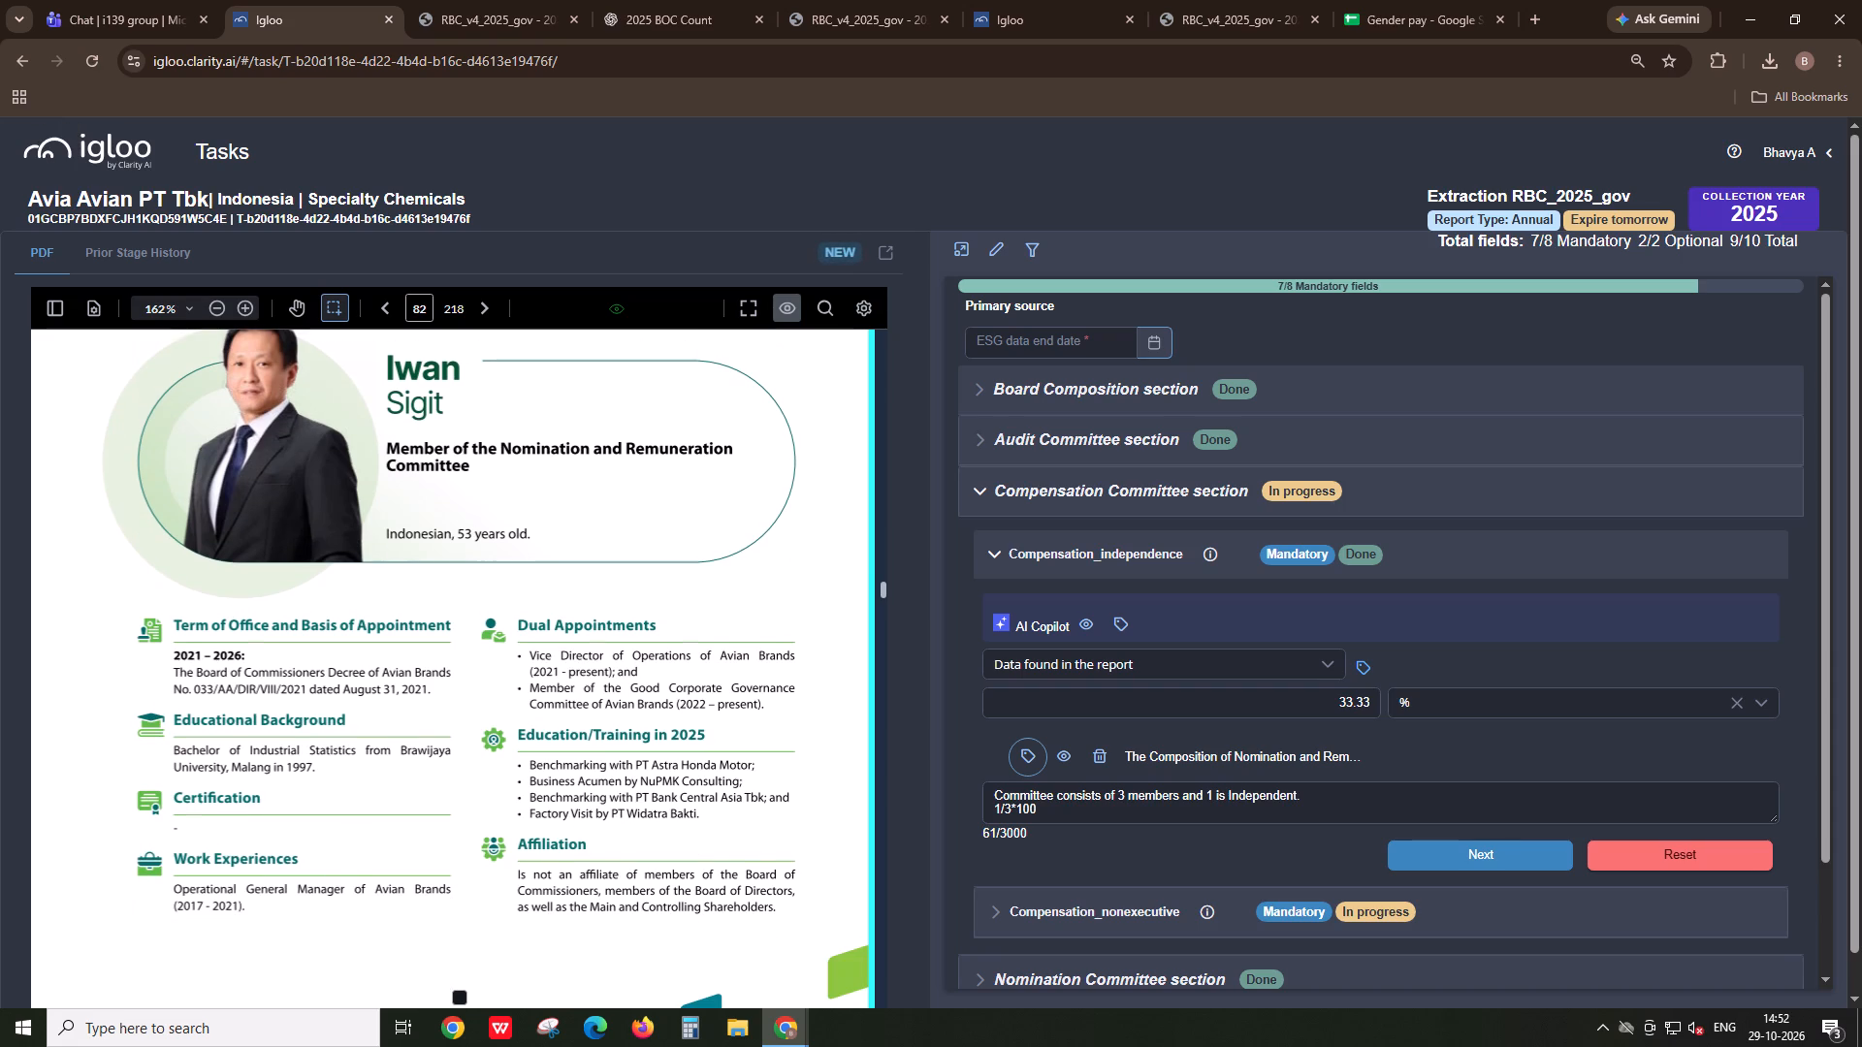
scroll(115, 529, "up", 1)
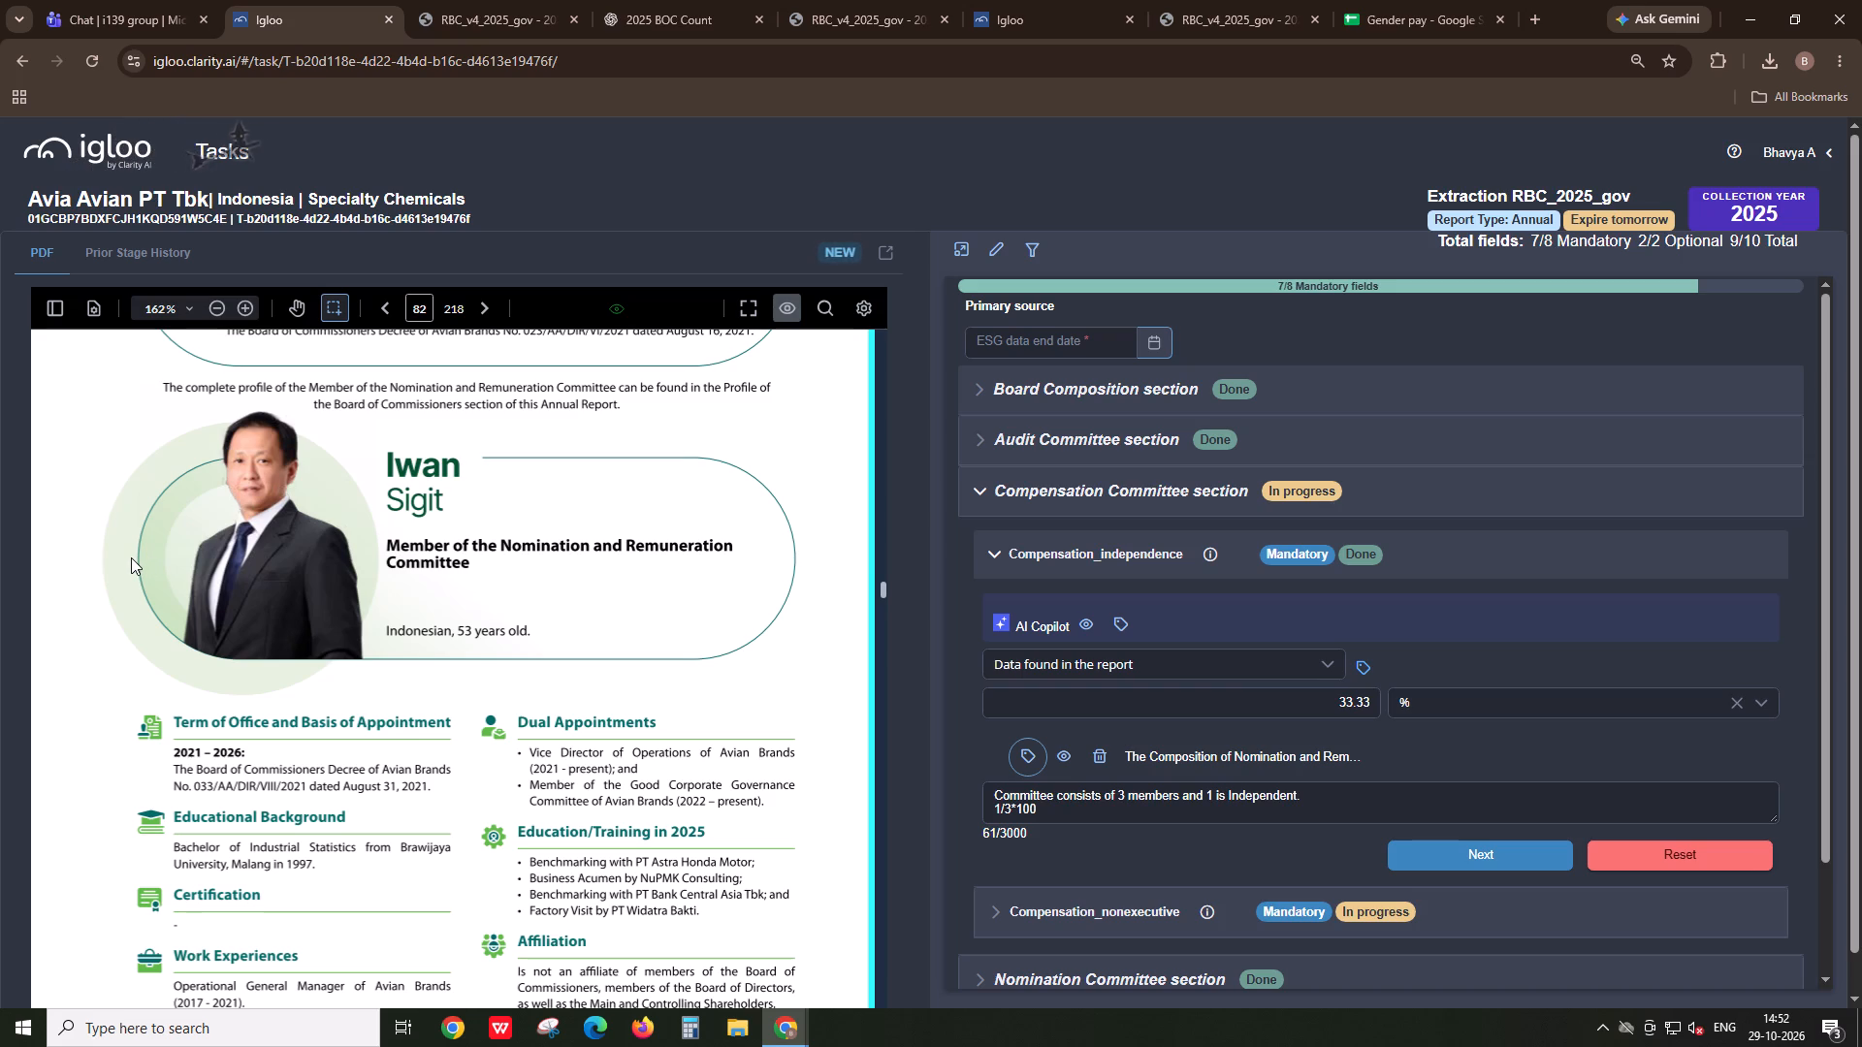
scroll(131, 557, "up", 1, "shift")
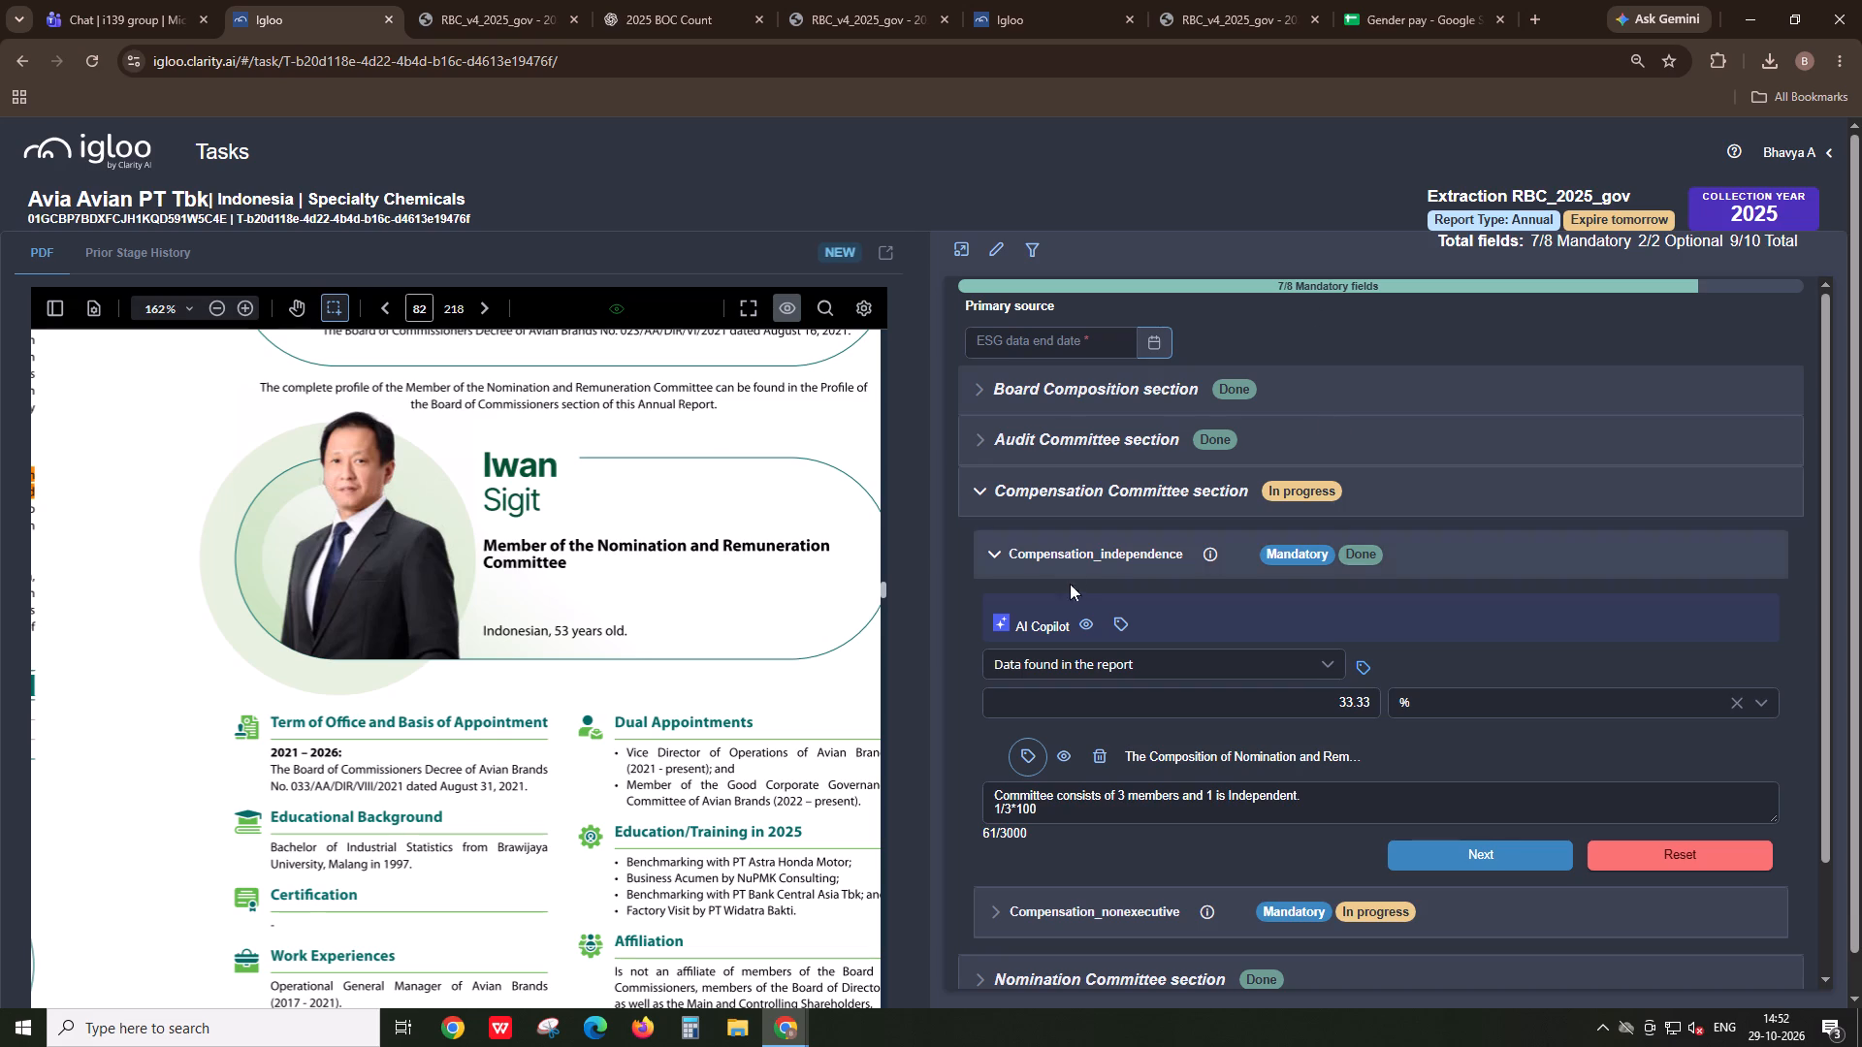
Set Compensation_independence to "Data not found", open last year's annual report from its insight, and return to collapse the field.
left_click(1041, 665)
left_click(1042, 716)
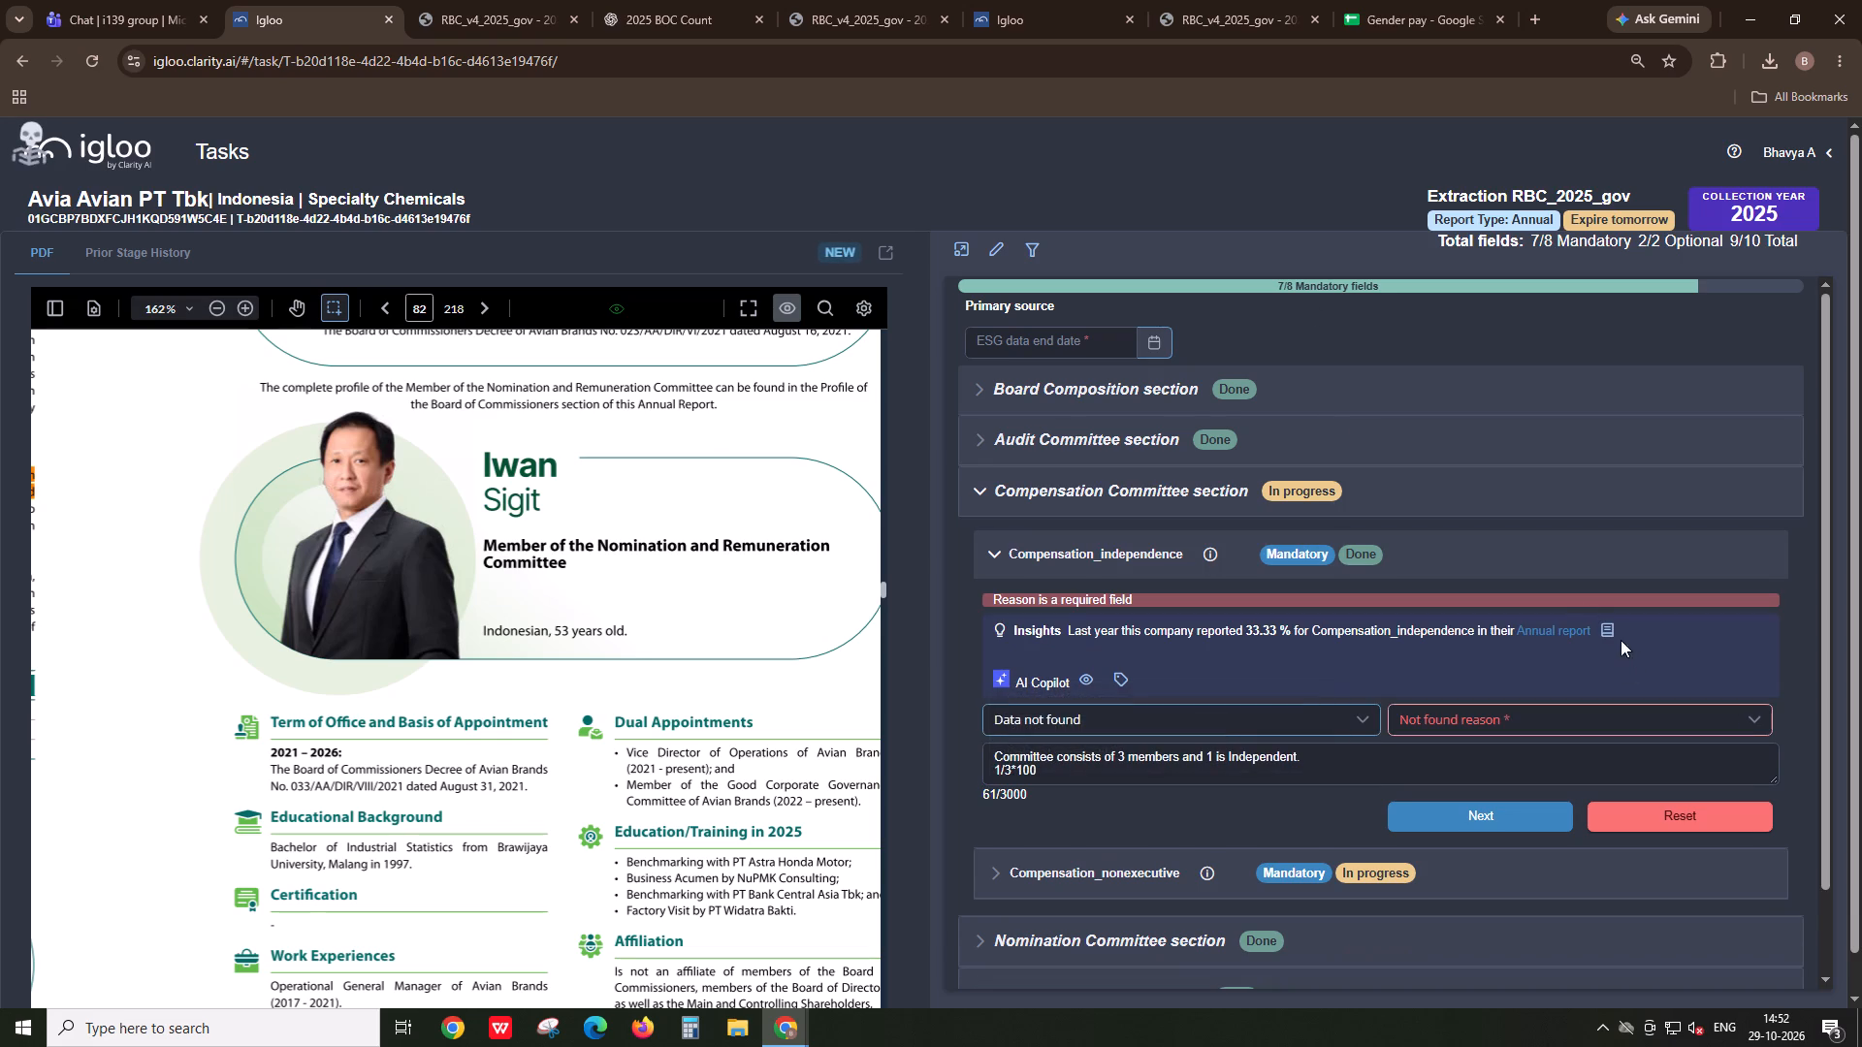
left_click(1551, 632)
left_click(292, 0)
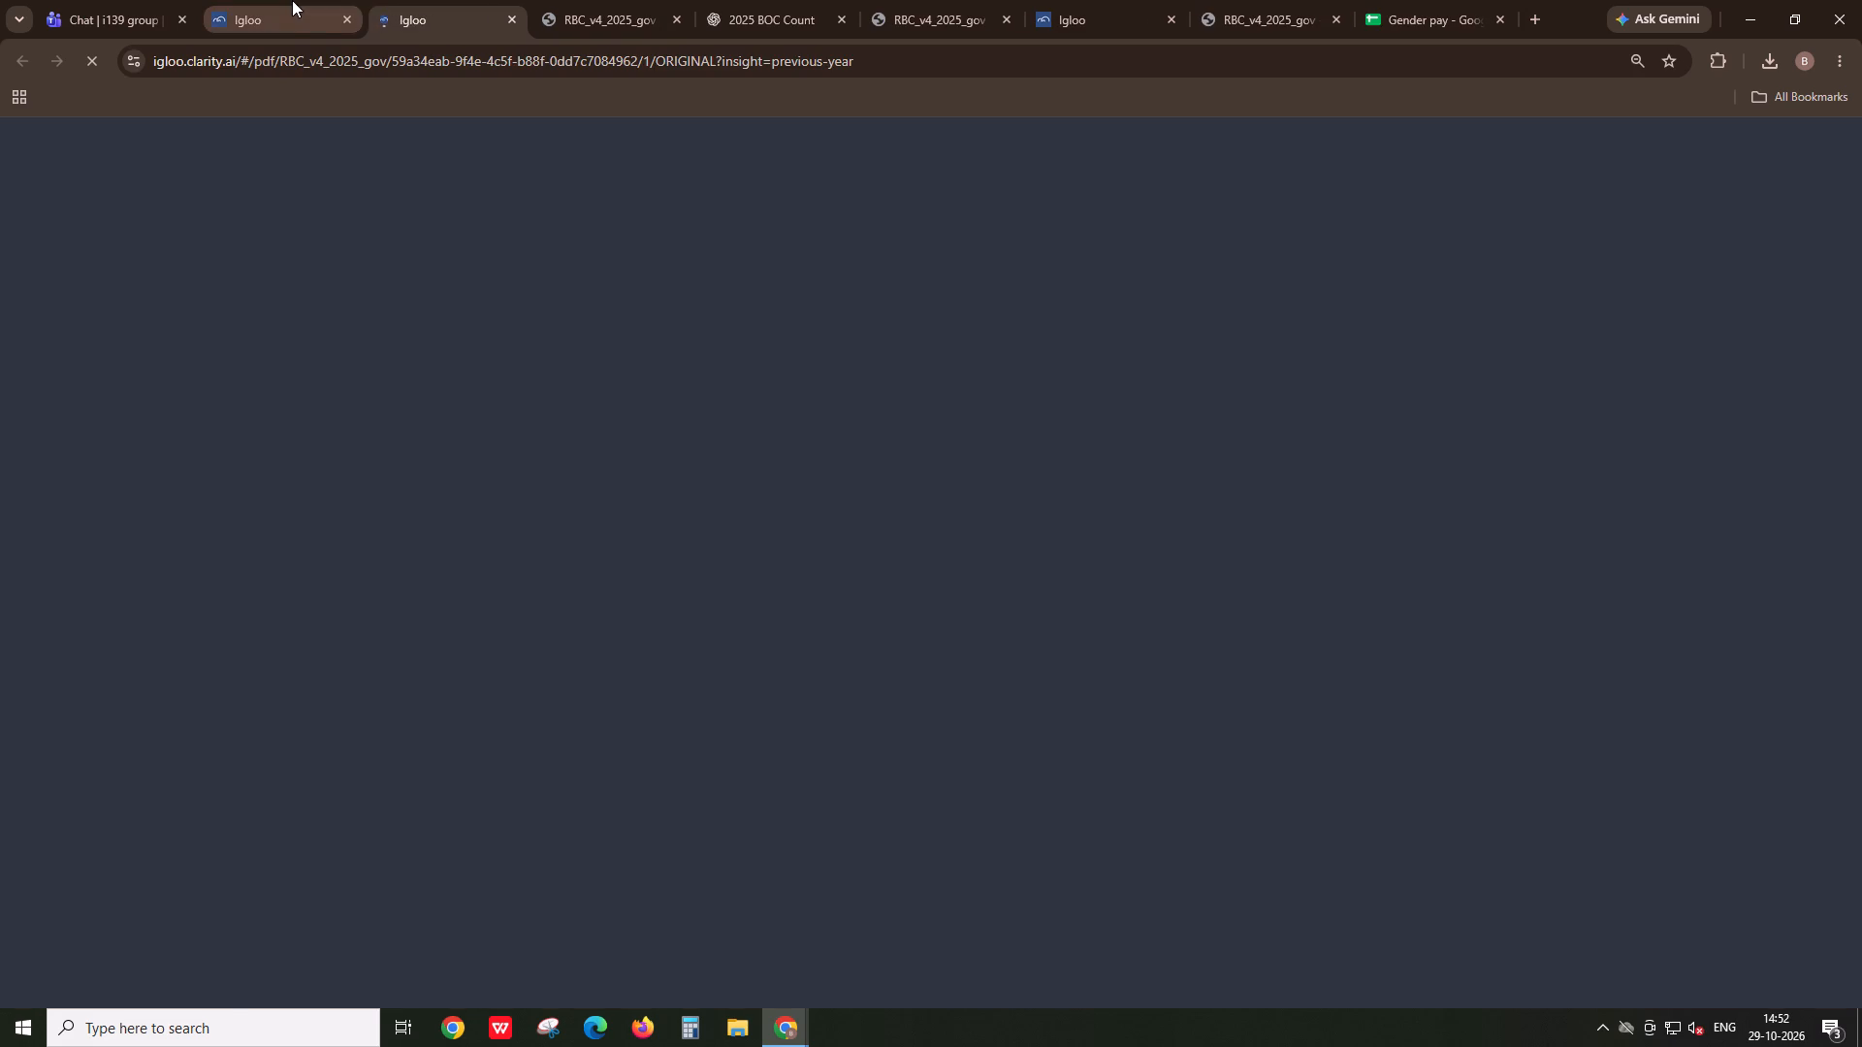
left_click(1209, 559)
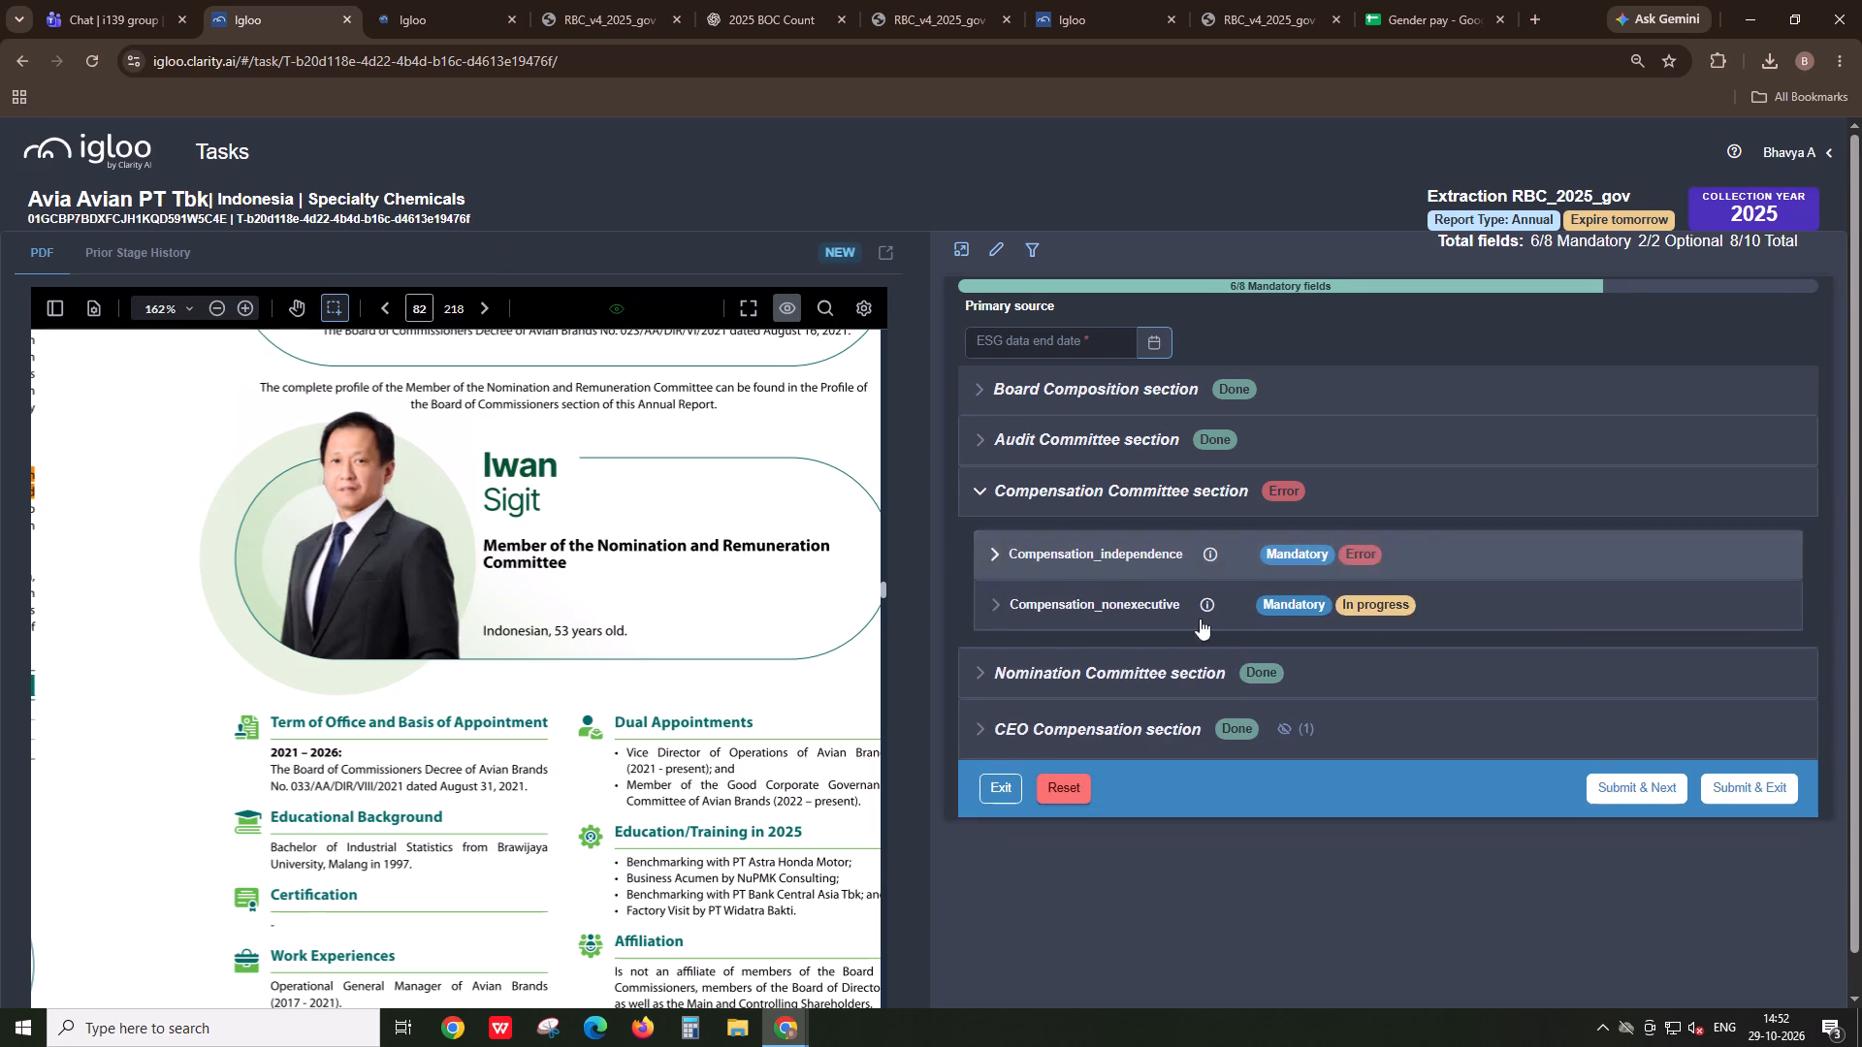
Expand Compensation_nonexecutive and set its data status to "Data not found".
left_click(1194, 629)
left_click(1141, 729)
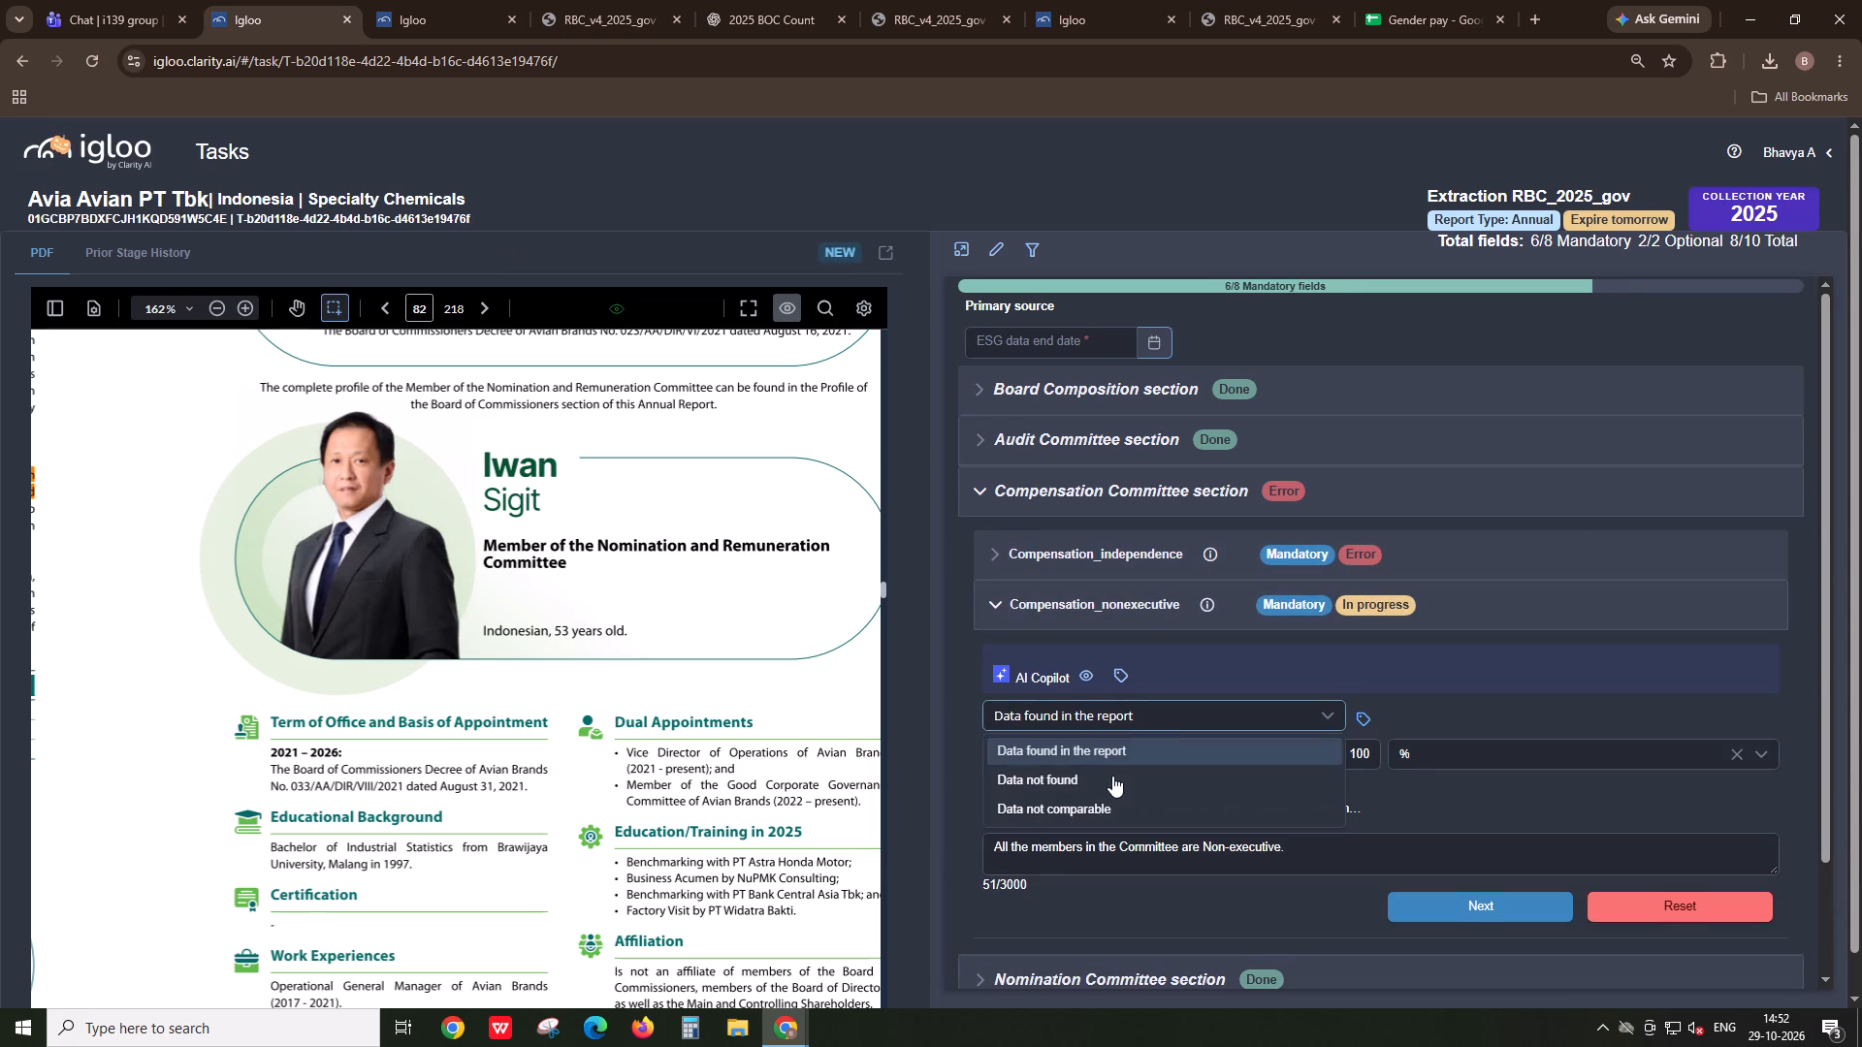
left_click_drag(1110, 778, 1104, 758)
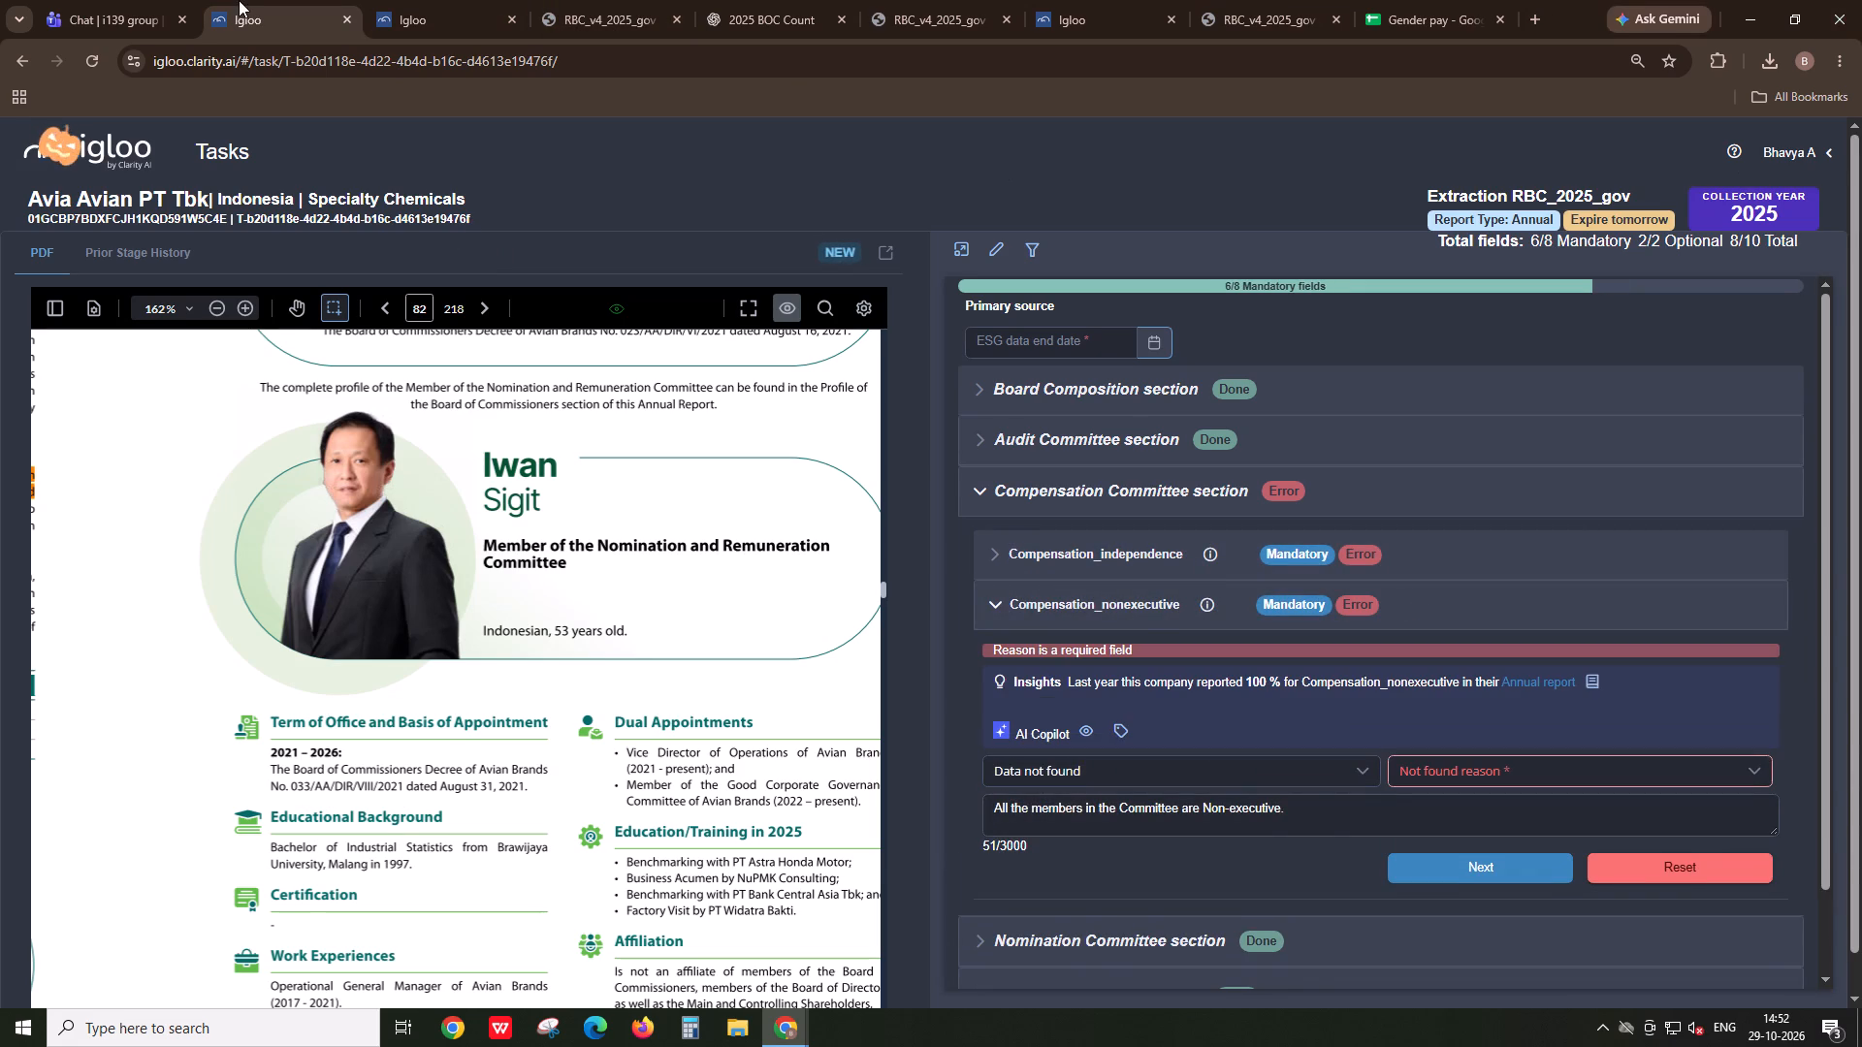
Check the previous year's annual report, close it, and return to the Avia Avian extraction task.
left_click(486, 0)
left_click(330, 0)
left_click(439, 0)
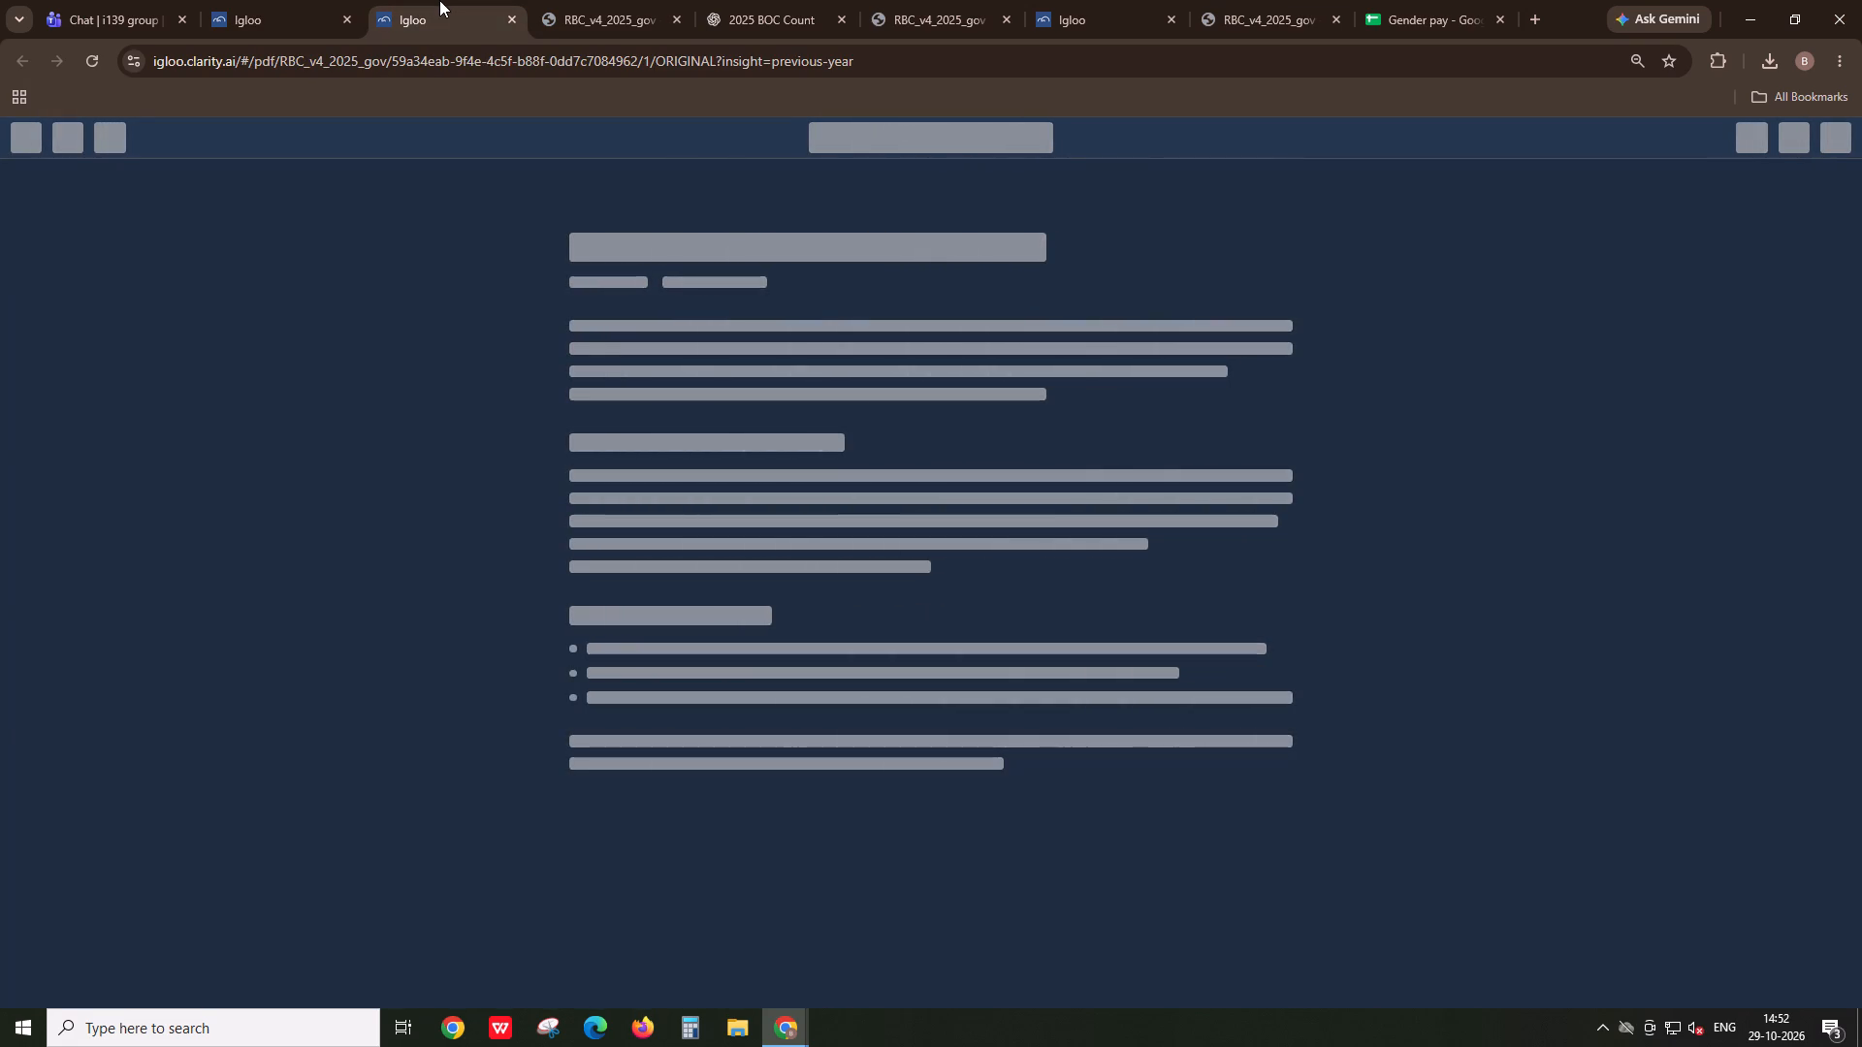
middle_click(439, 0)
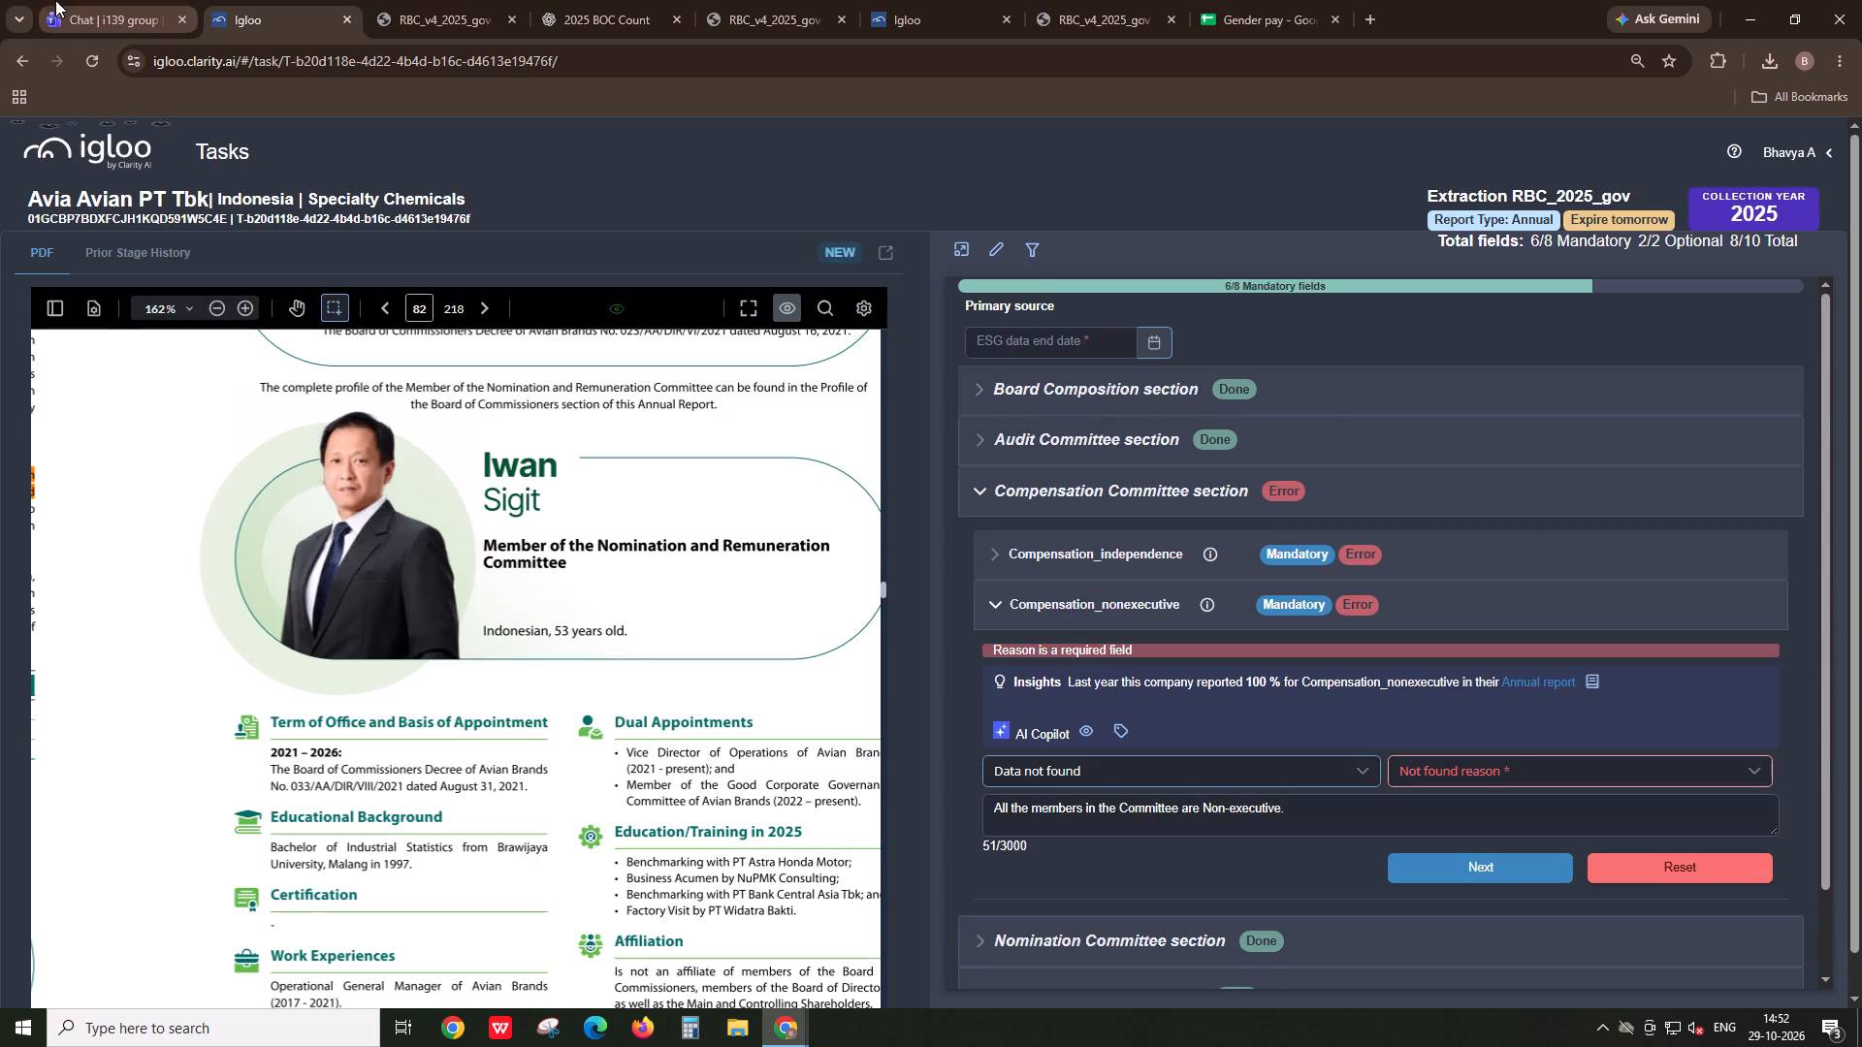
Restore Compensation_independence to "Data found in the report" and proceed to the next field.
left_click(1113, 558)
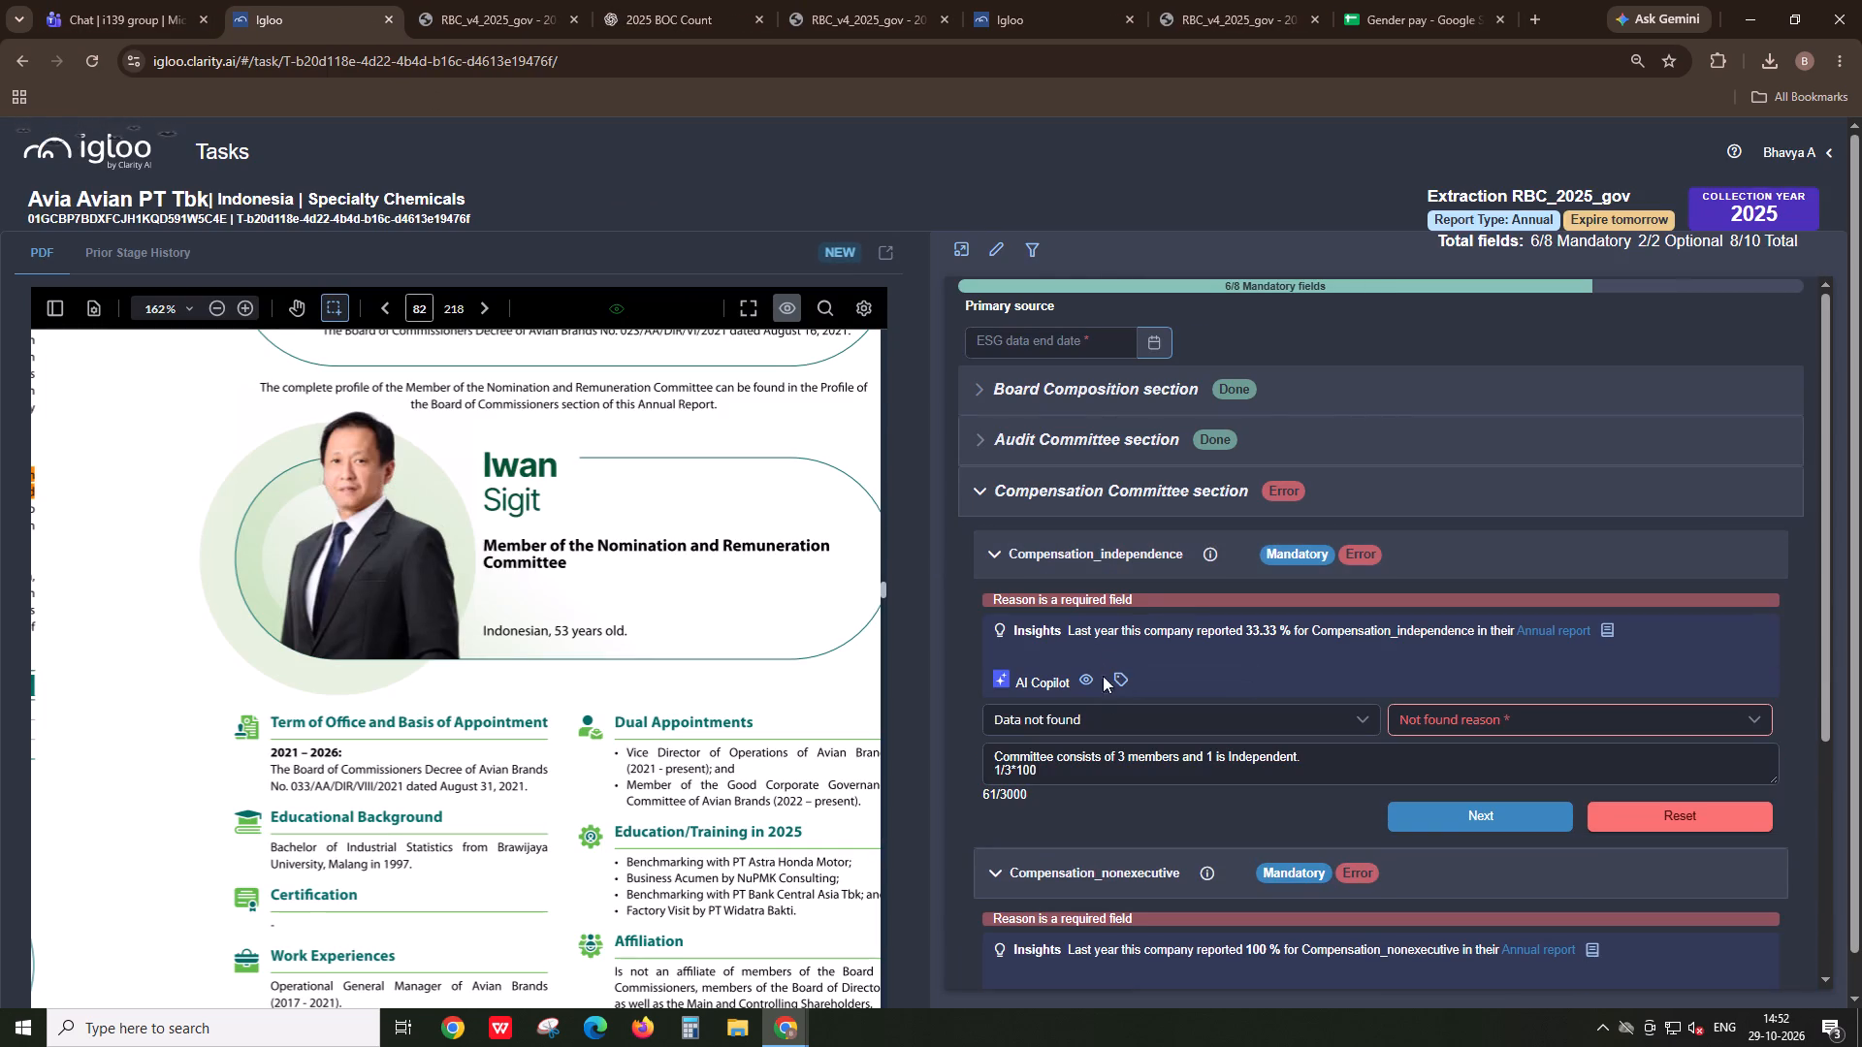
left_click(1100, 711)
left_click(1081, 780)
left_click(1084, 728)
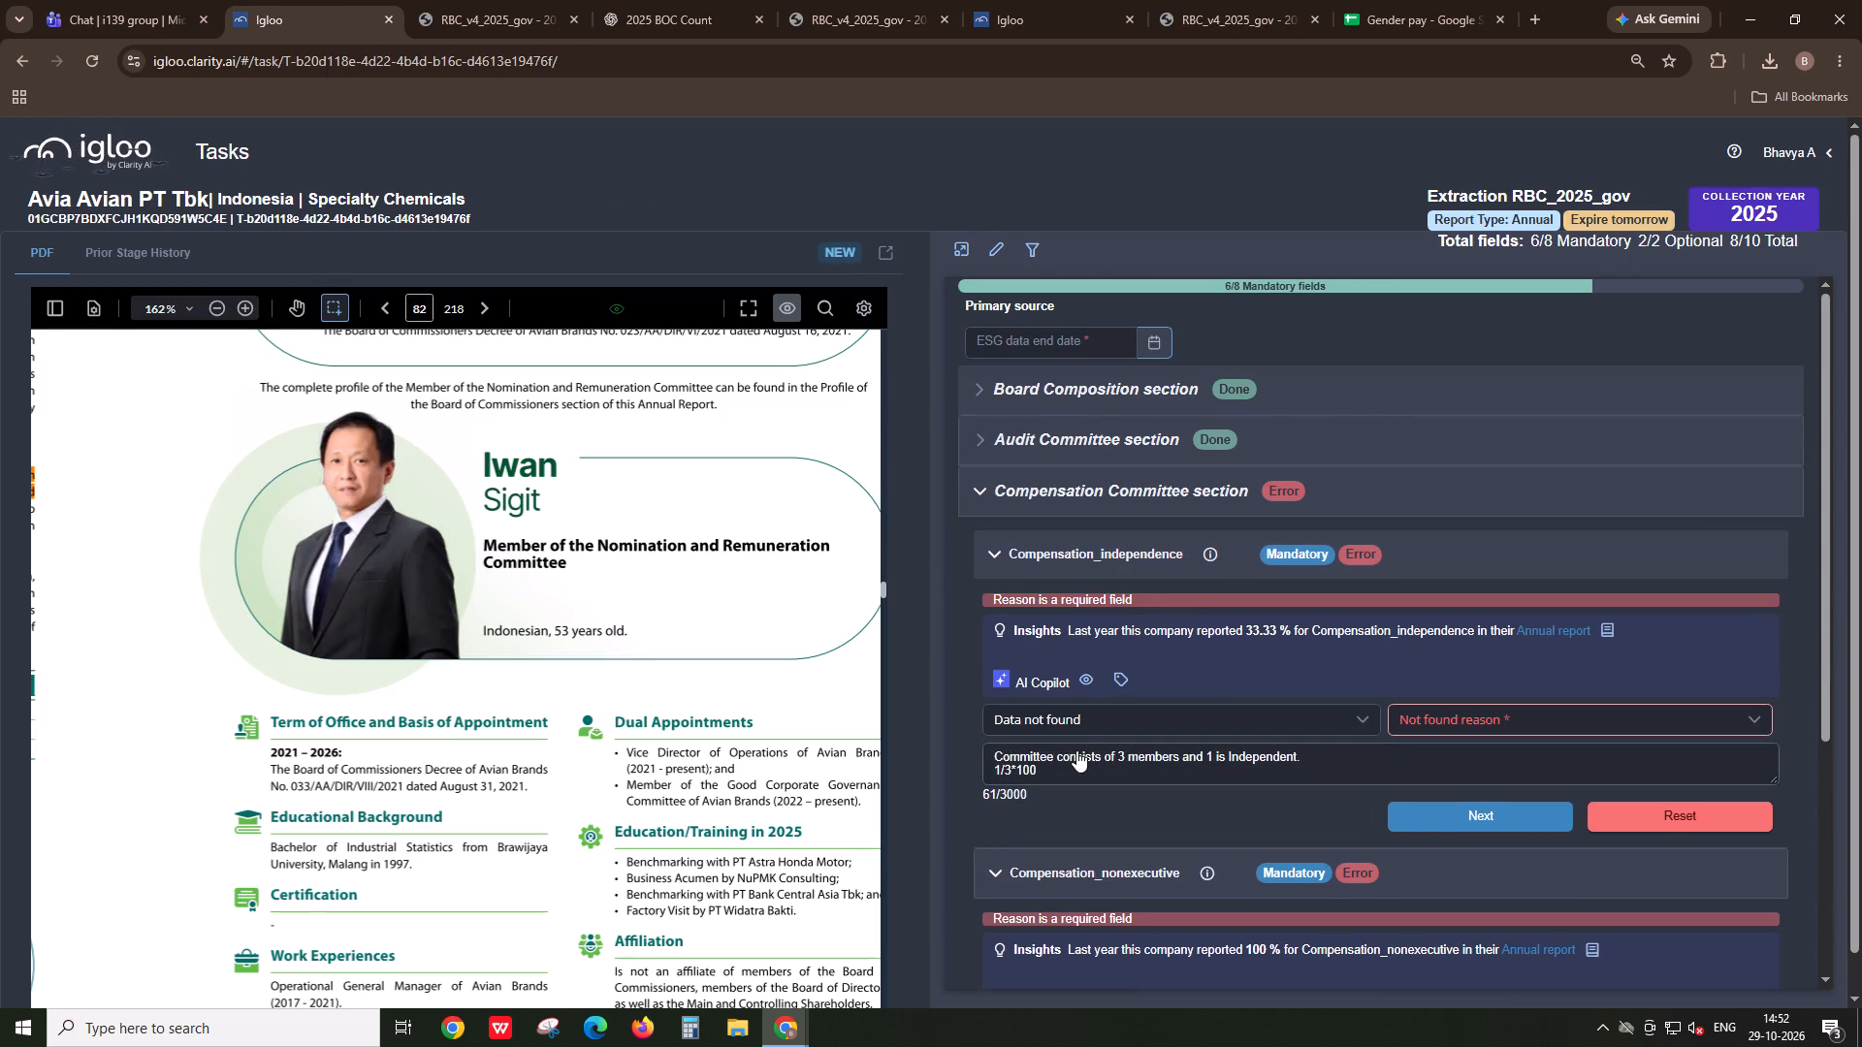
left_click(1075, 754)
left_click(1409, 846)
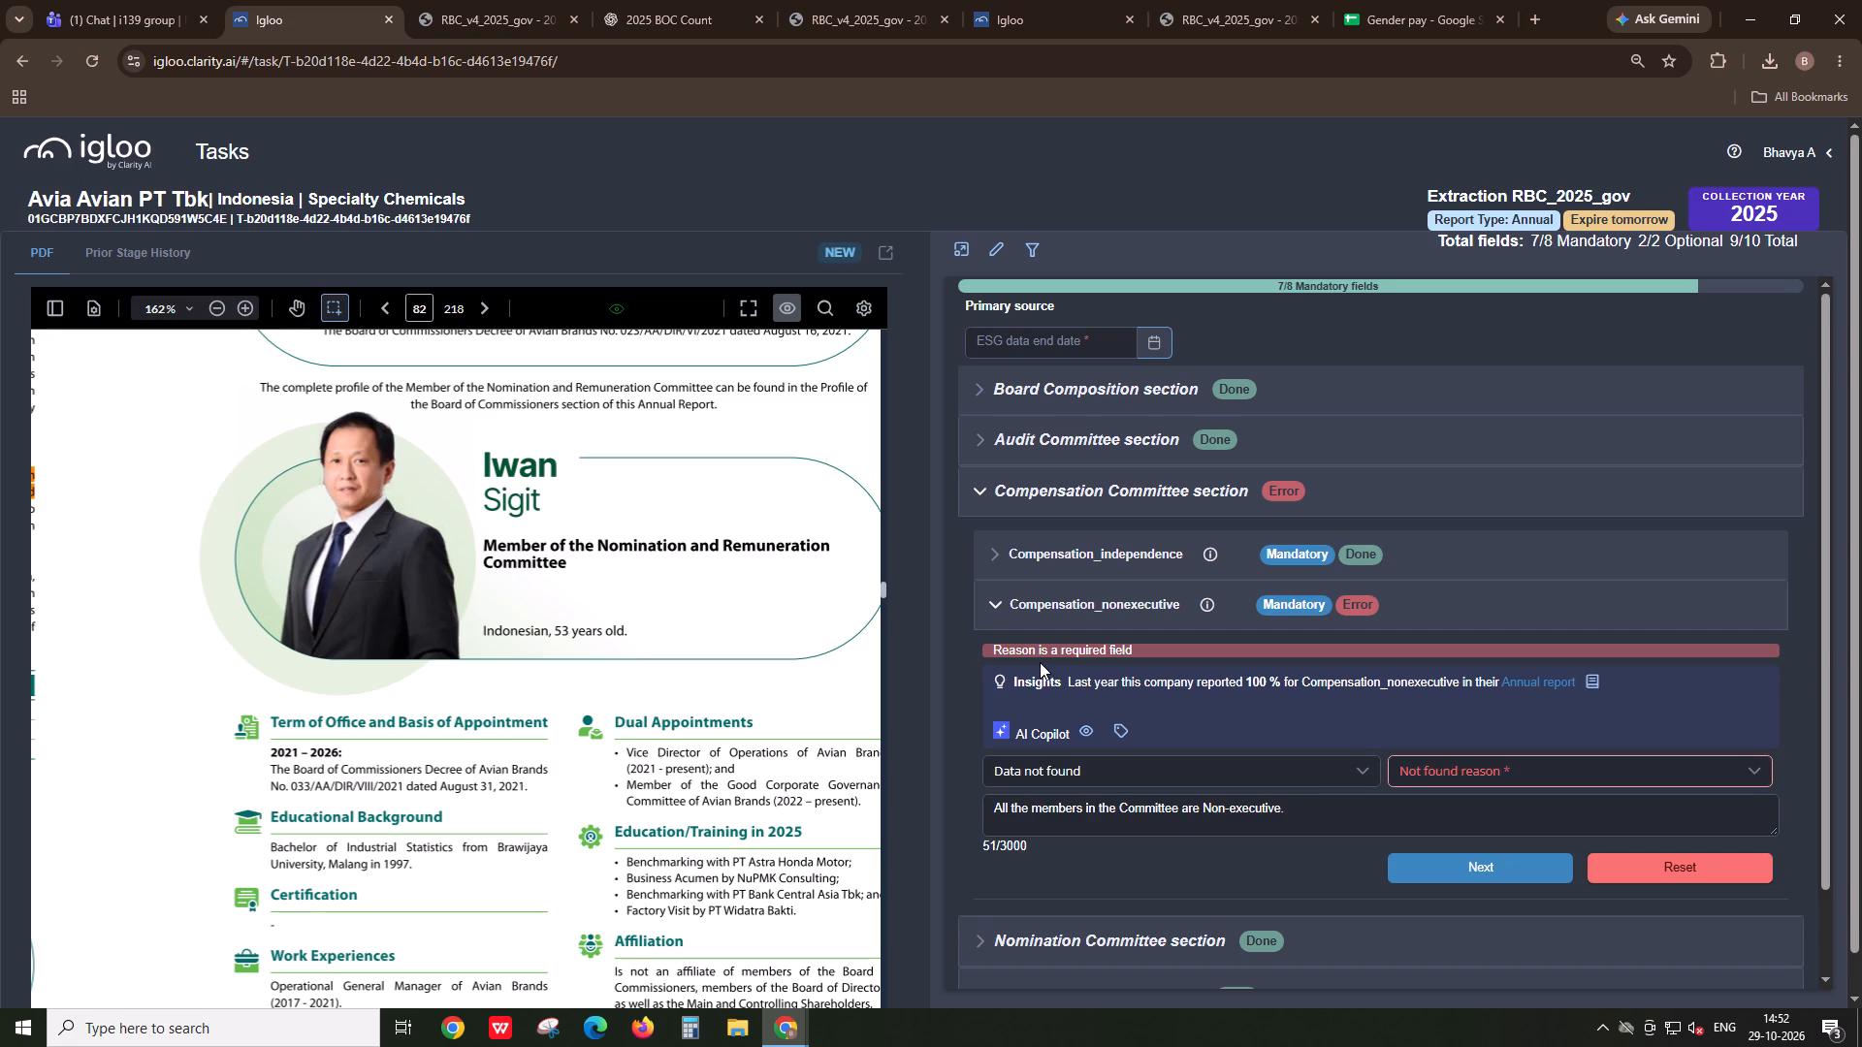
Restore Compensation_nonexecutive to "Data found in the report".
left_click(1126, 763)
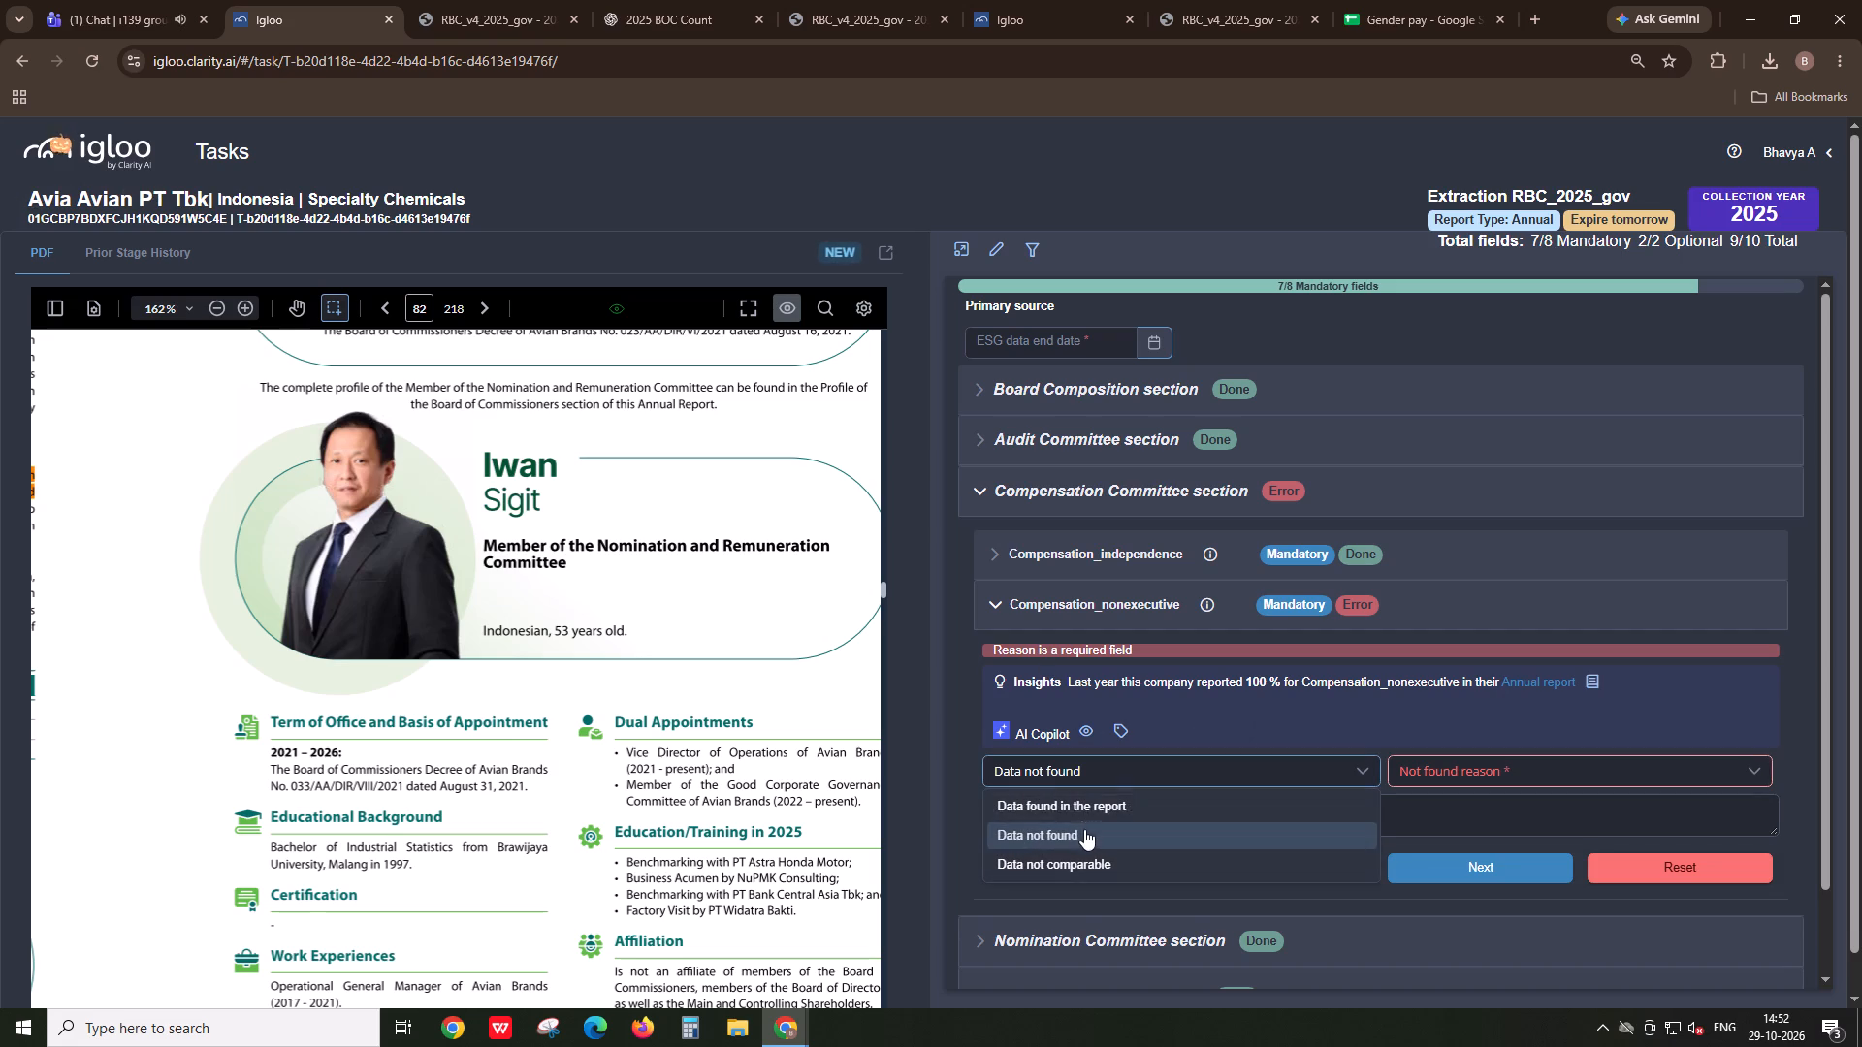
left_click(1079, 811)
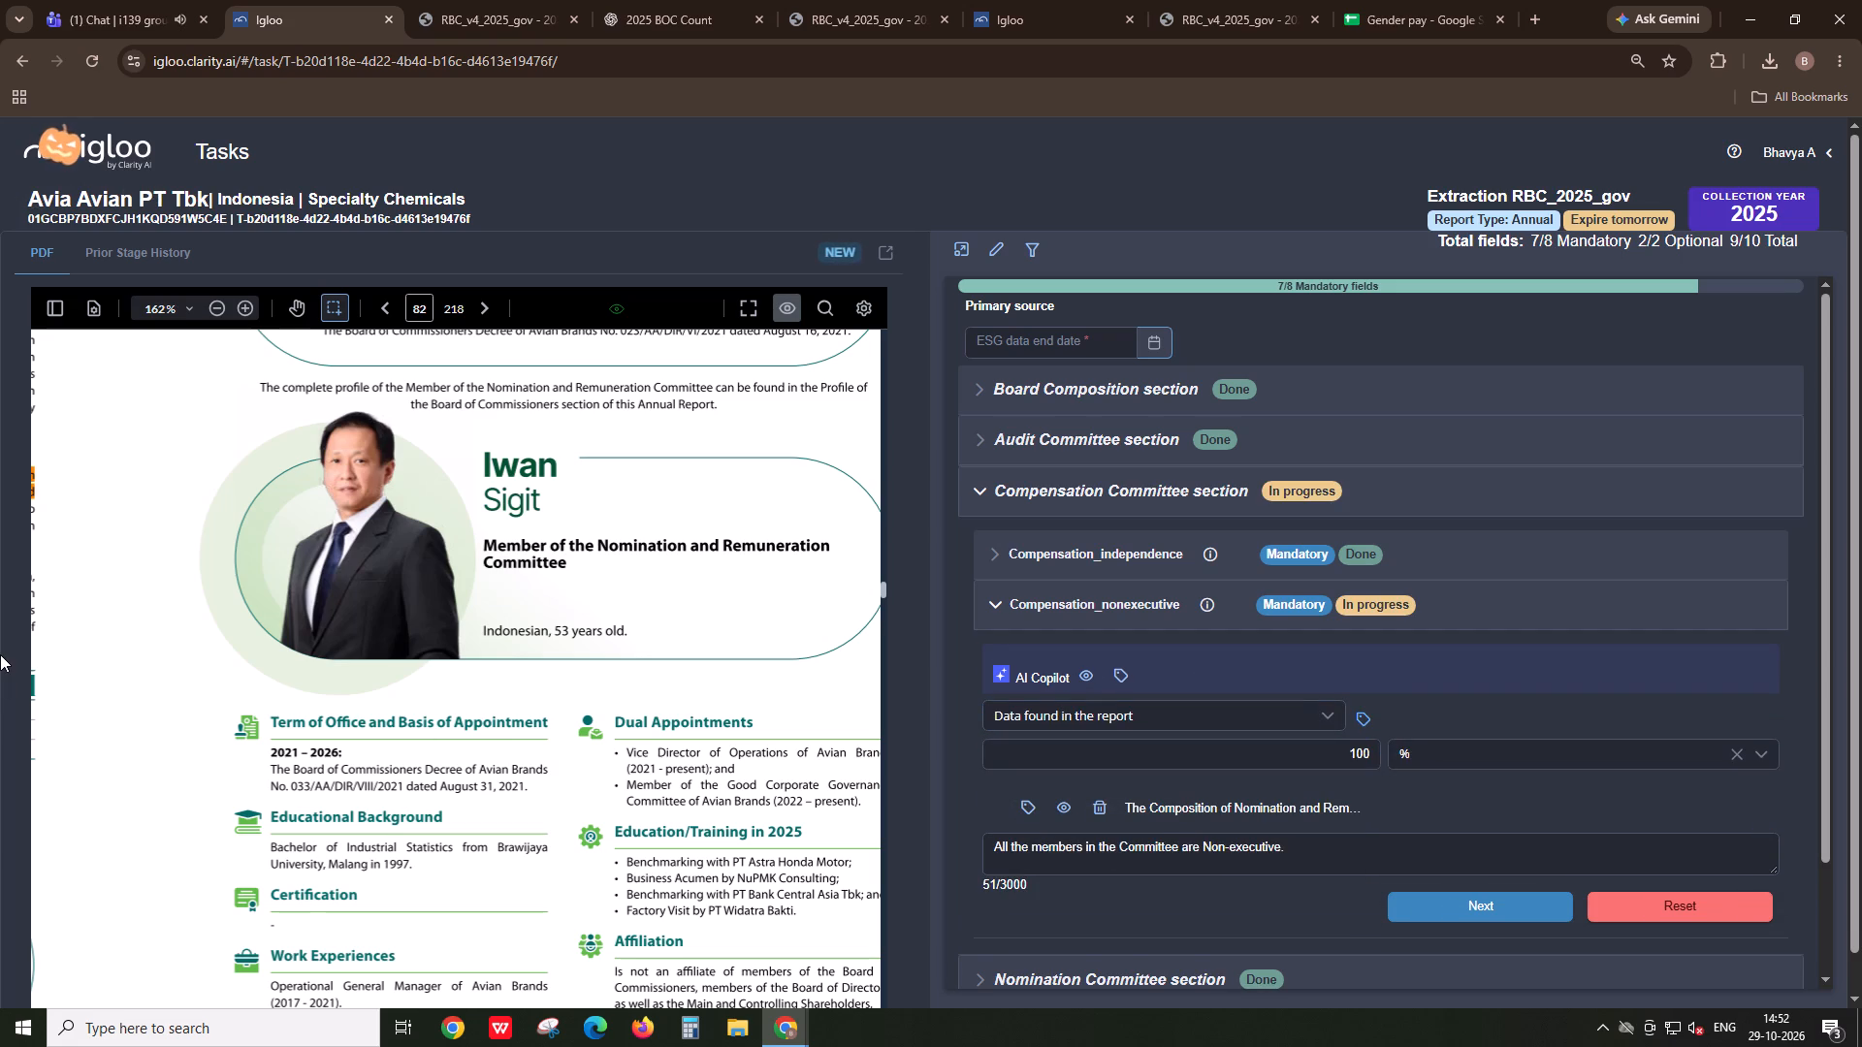
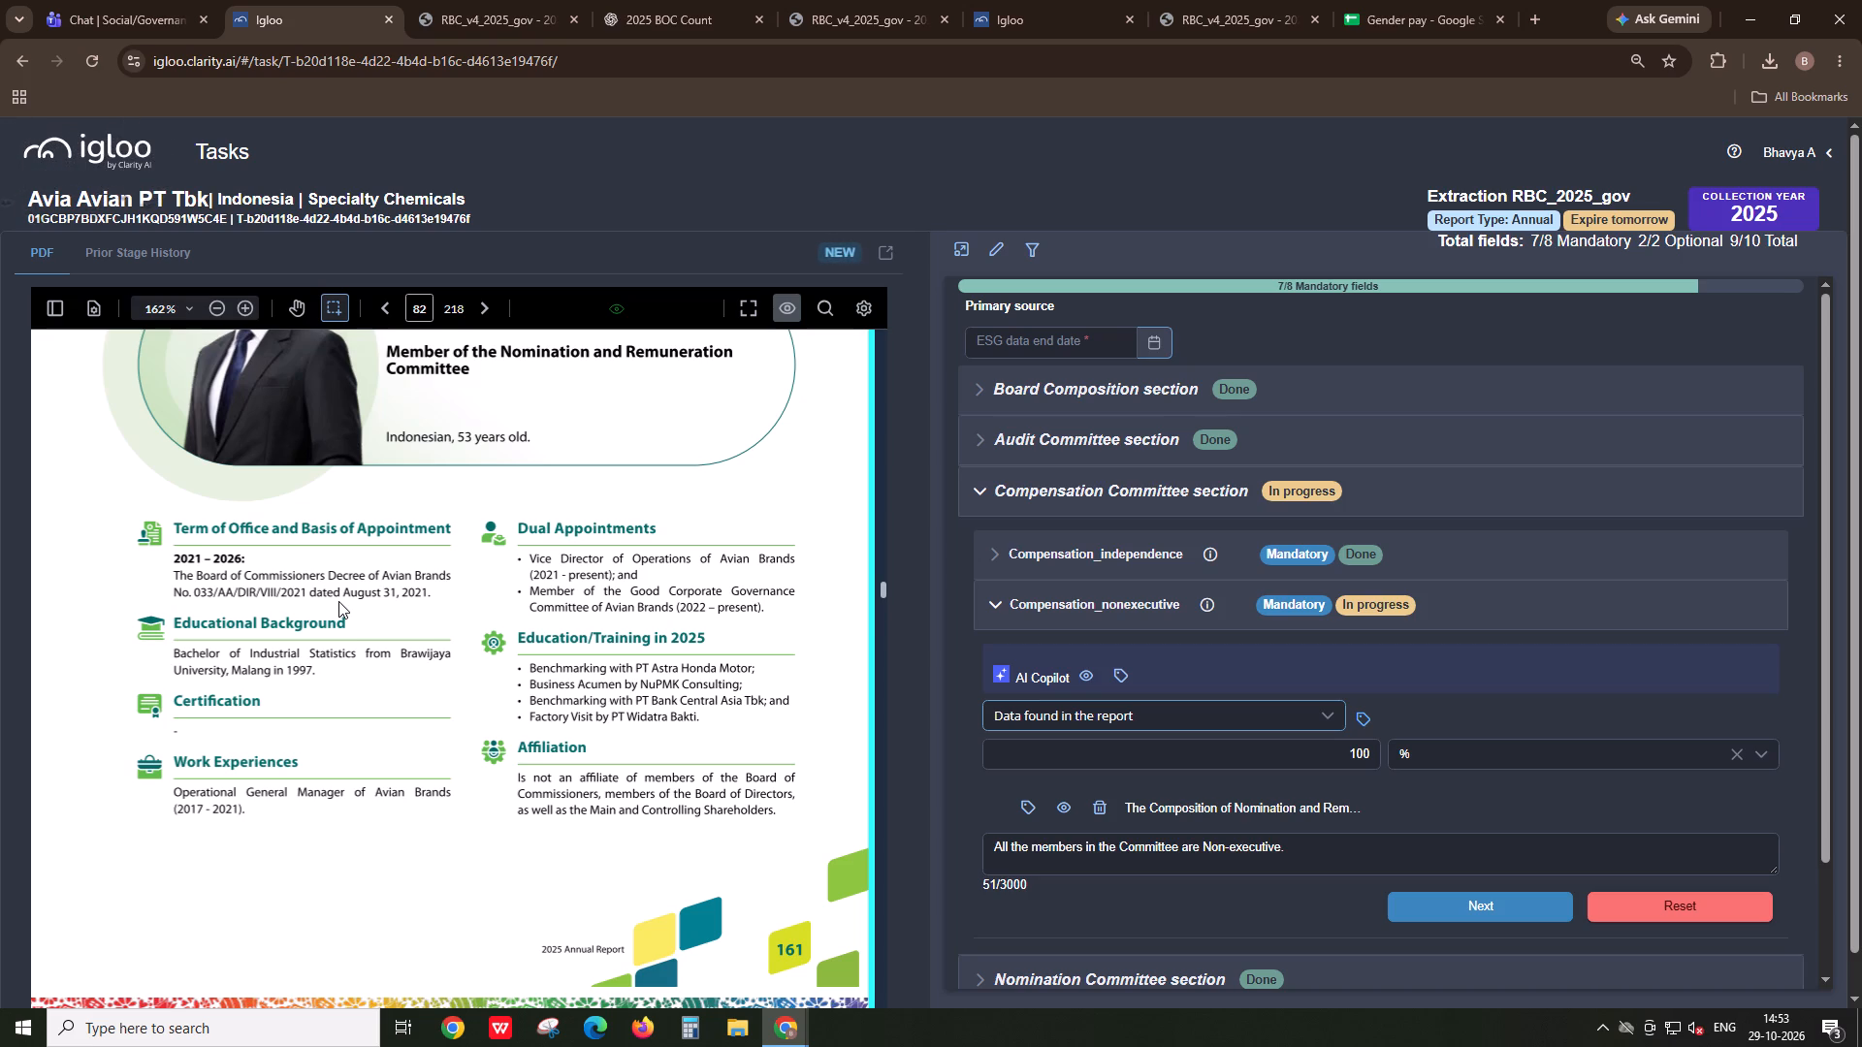
Switch to the Atkinsrealis Group Inc extraction, expand the Board Composition section, and set Board_independence to "Data not found".
key("alt+Tab")
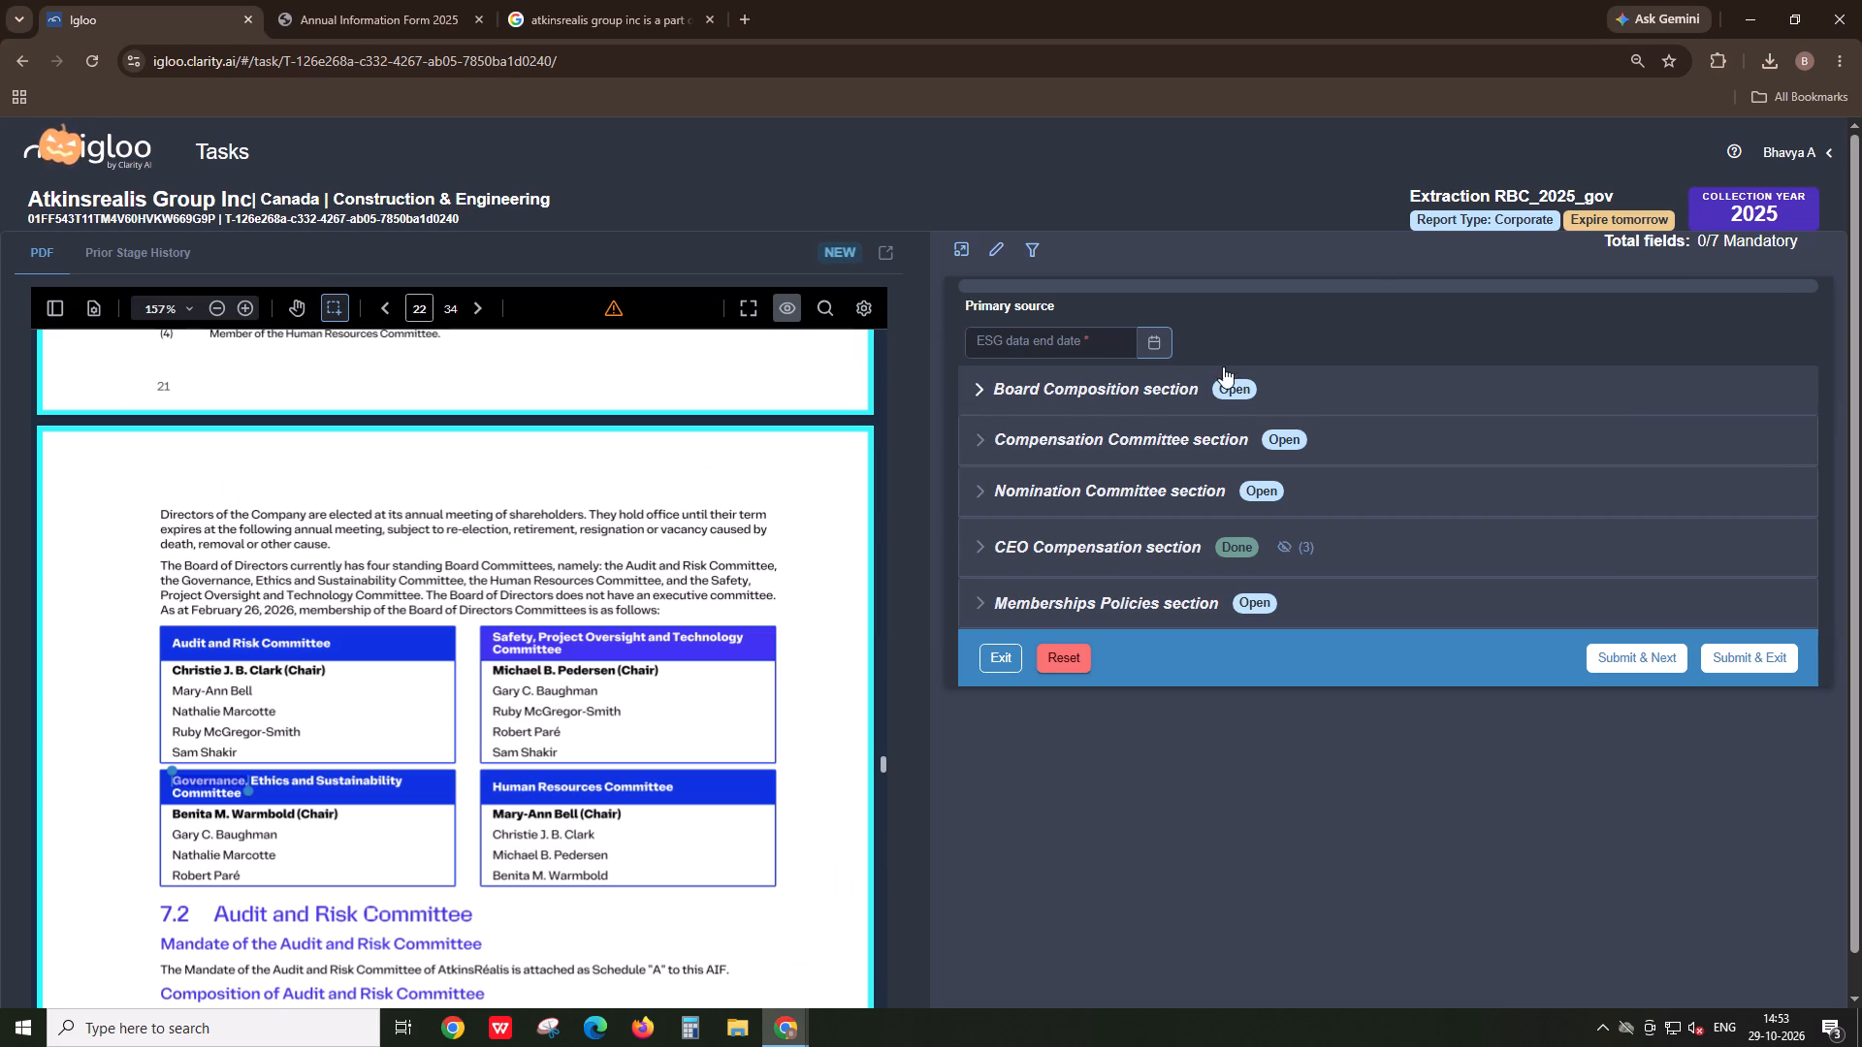
left_click(1190, 396)
left_click(1120, 441)
left_click(1129, 475)
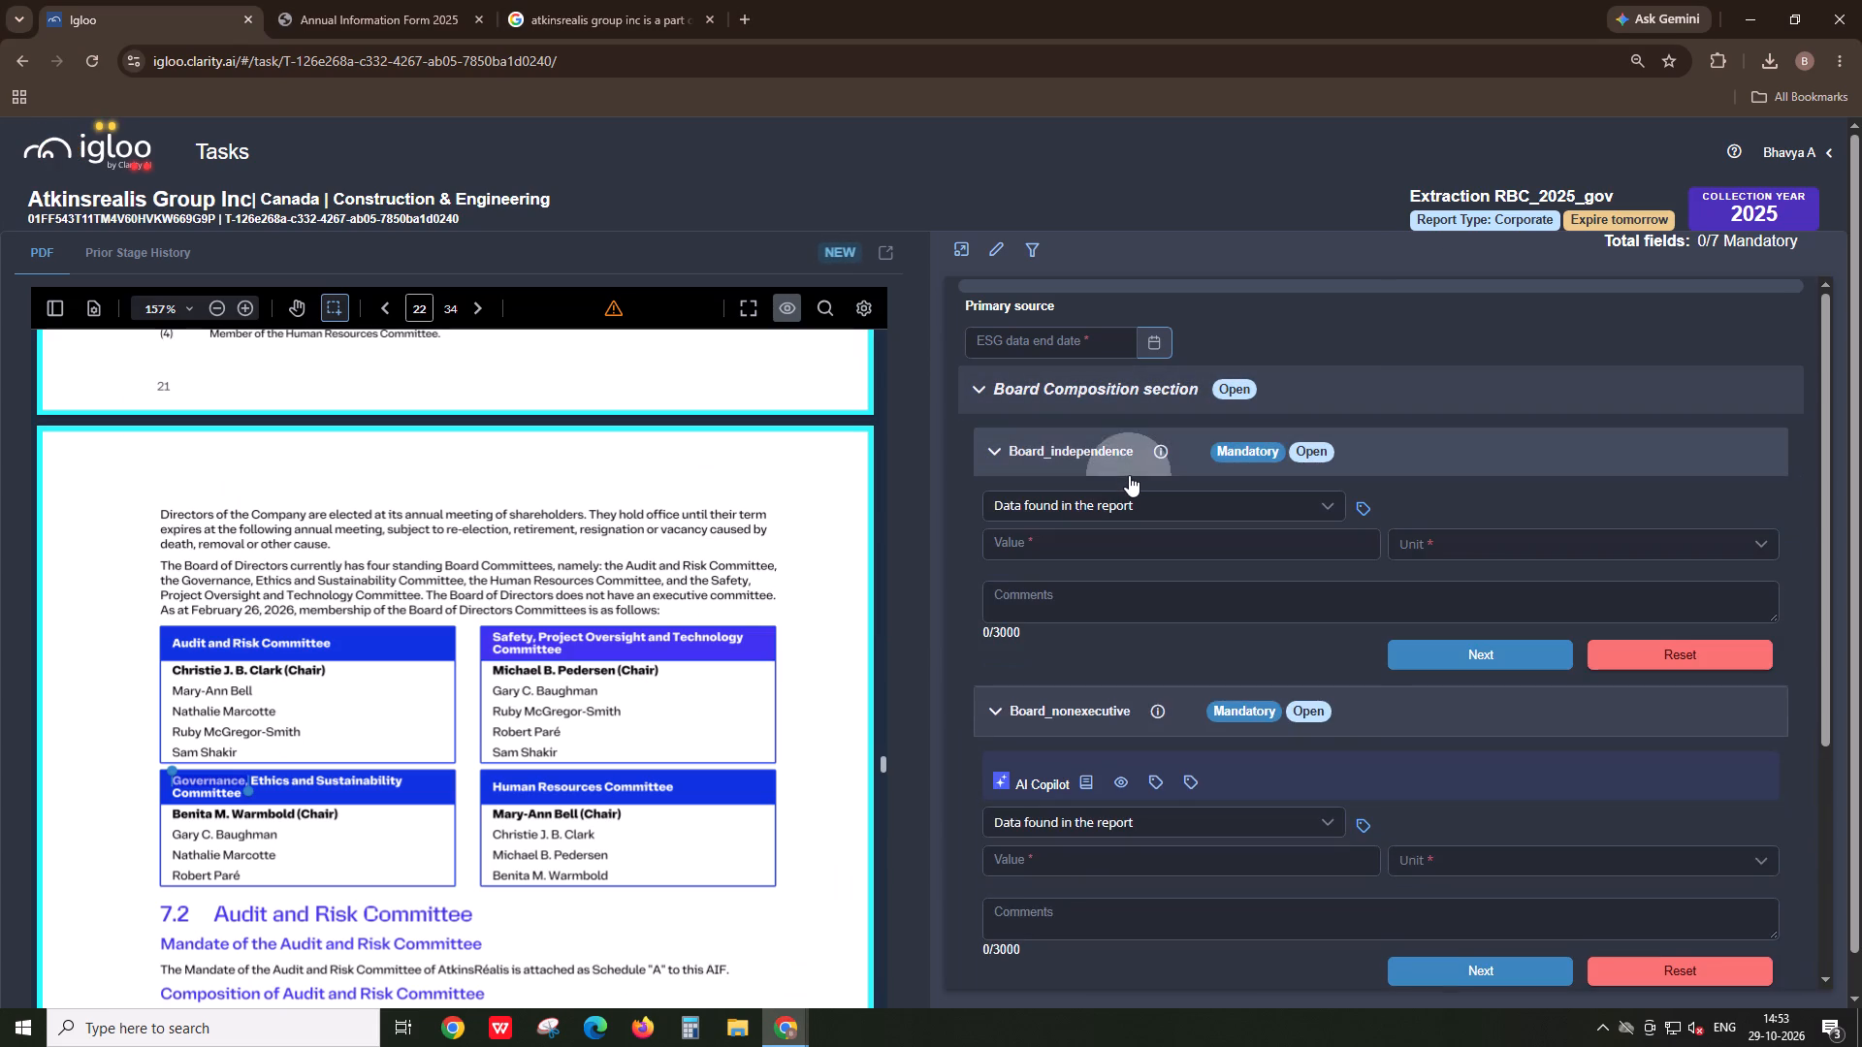
left_click(1172, 576)
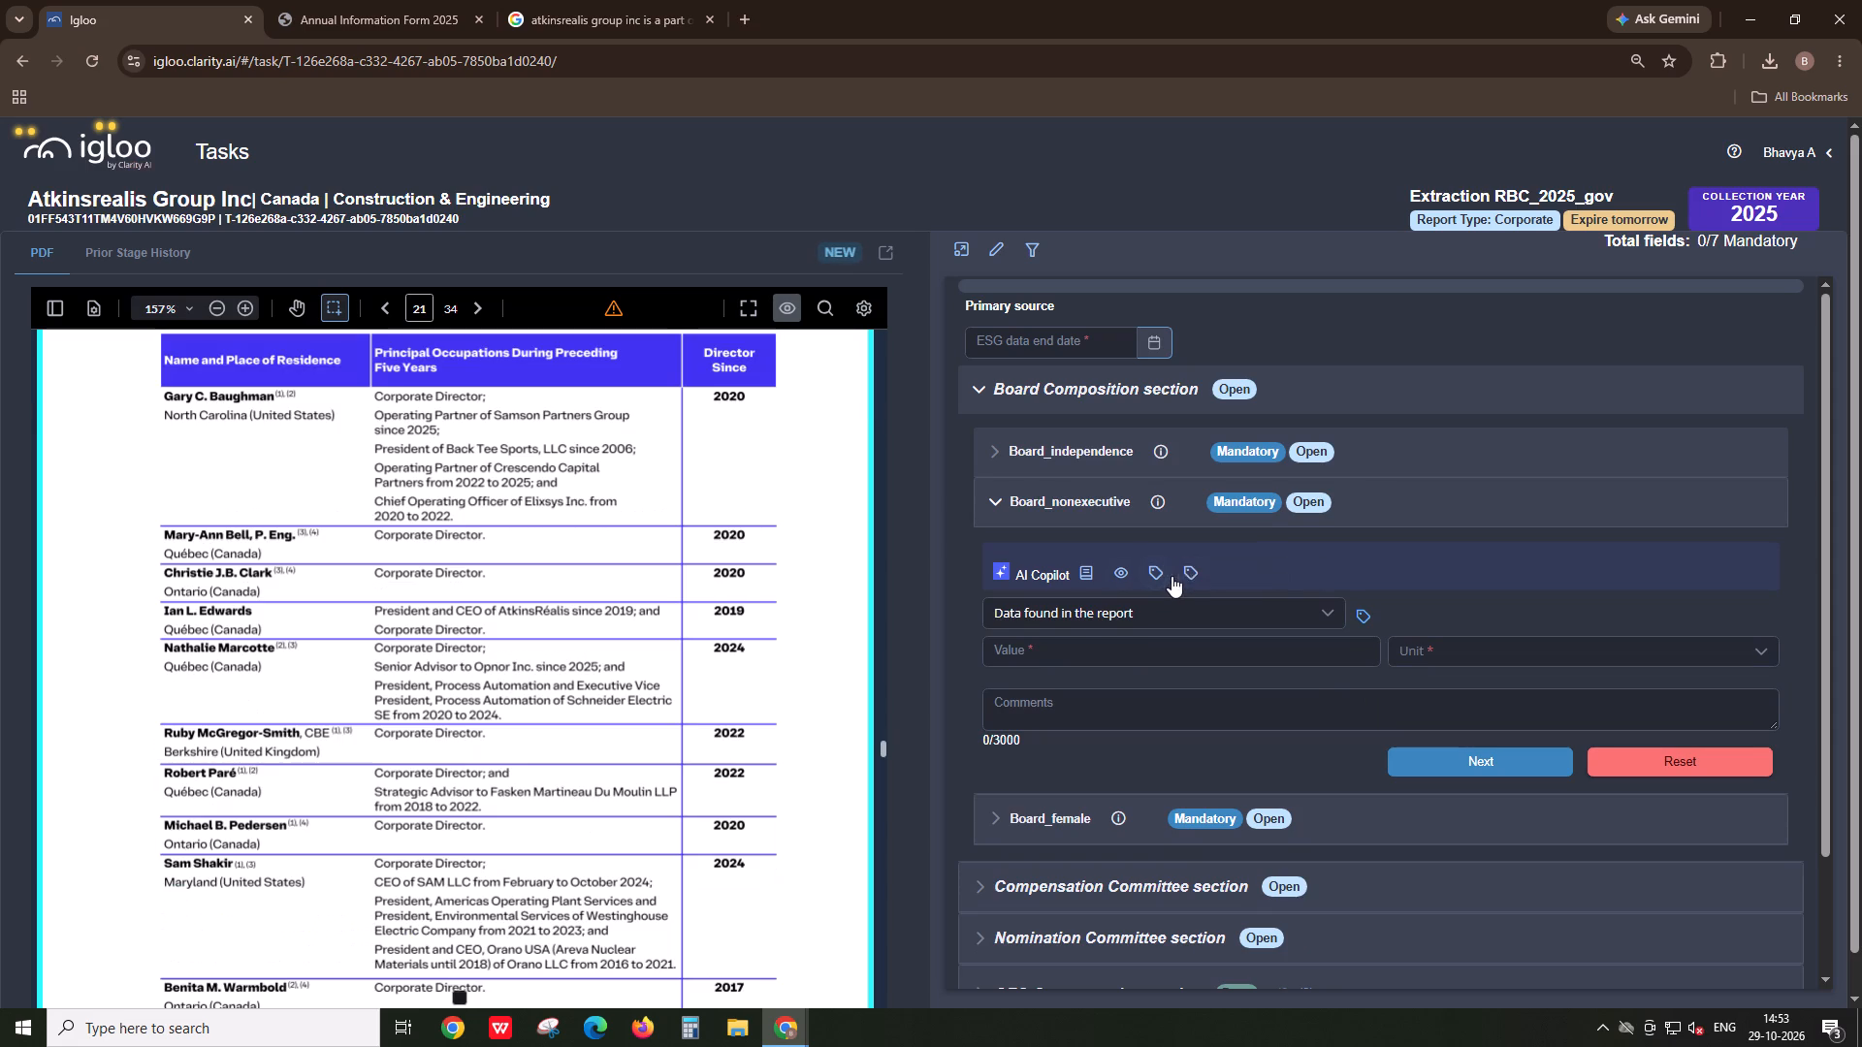
left_click(1128, 462)
left_click(1126, 518)
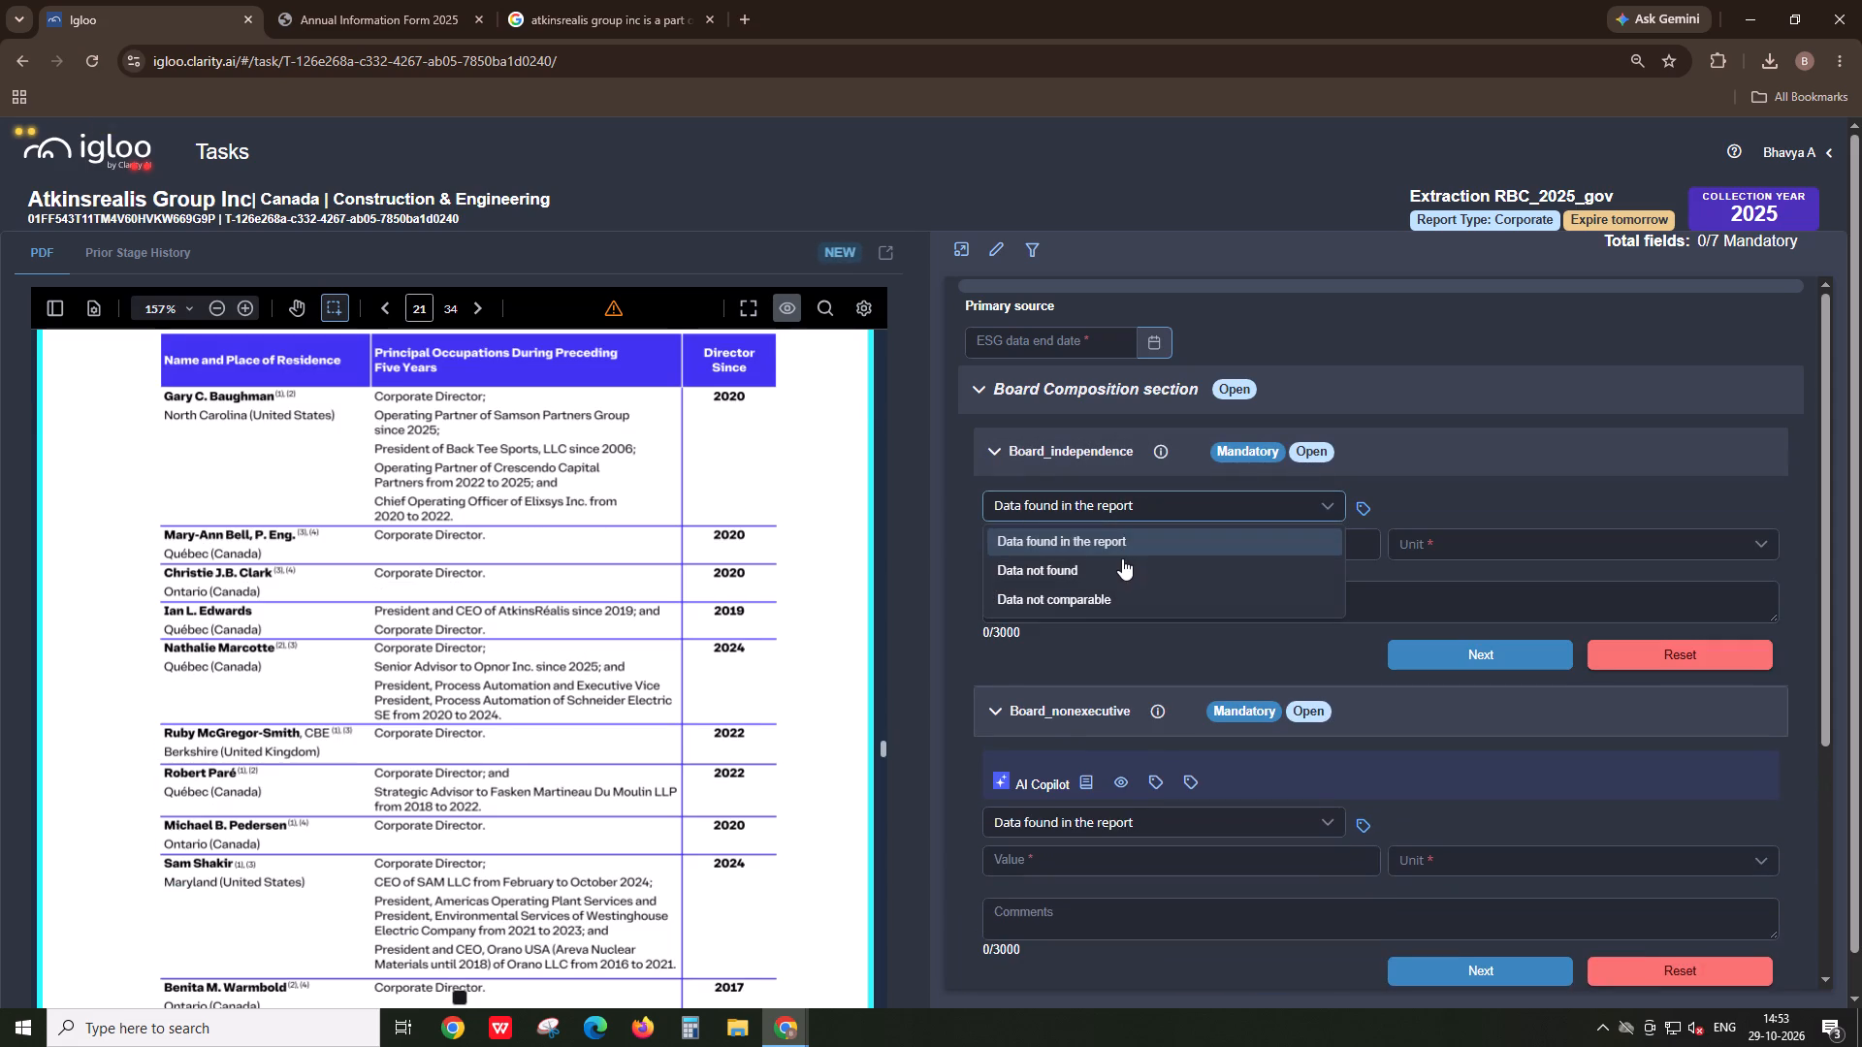
left_click(1122, 558)
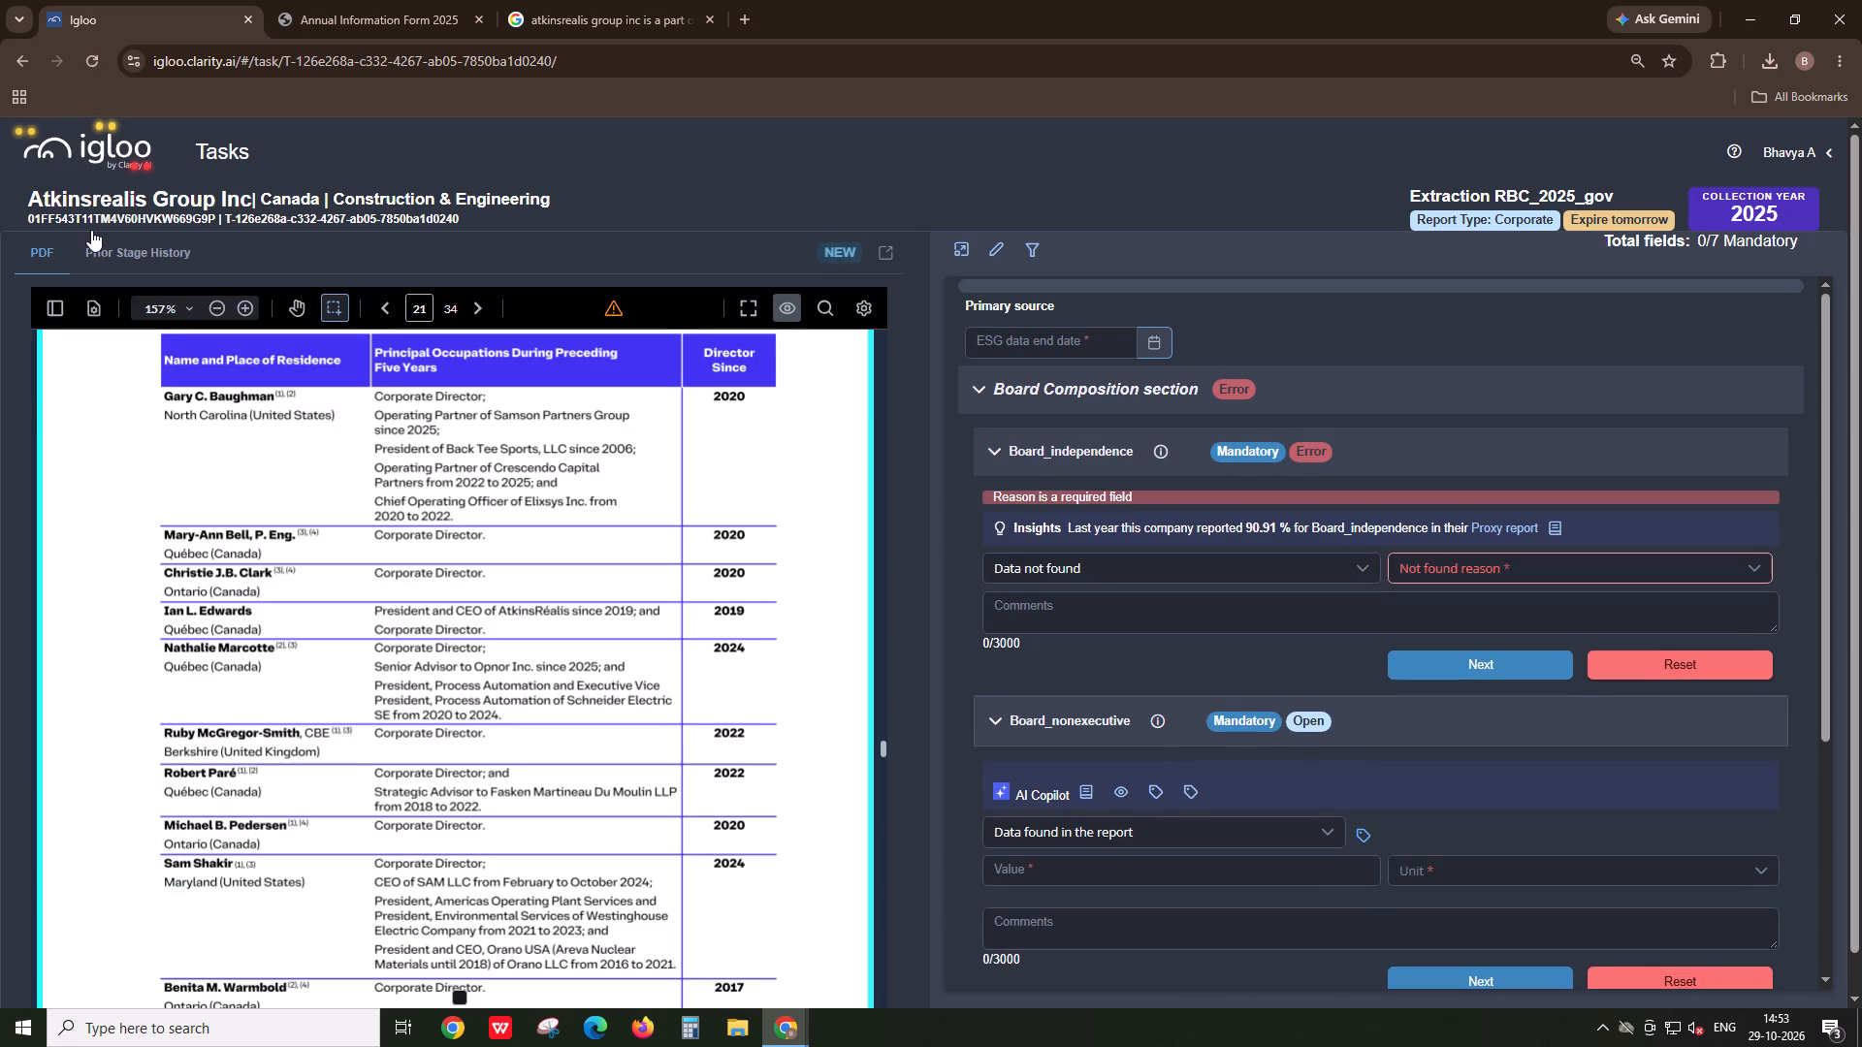
Check the 2025 prior stage history for Atkinsrealis, especially Board_nonexecutive, and return to the PDF report.
left_click(91, 230)
left_click(104, 250)
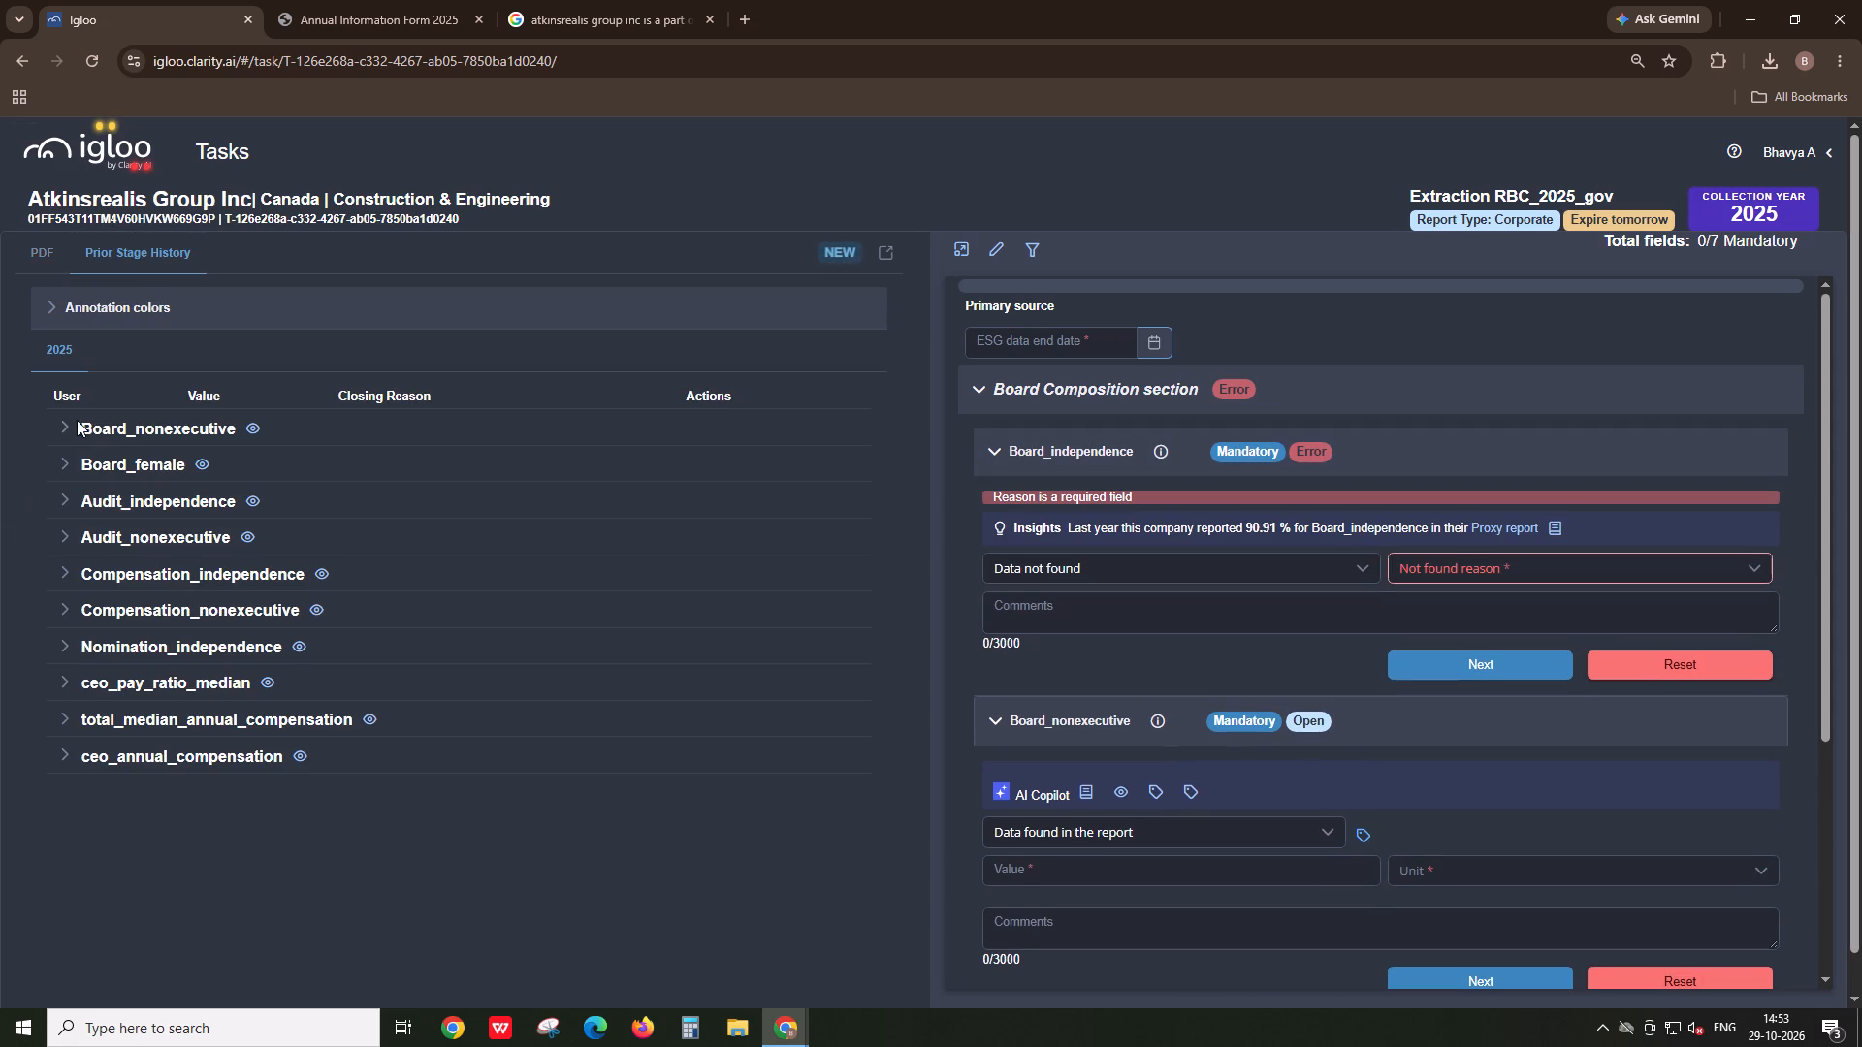
left_click(76, 421)
left_click(76, 421)
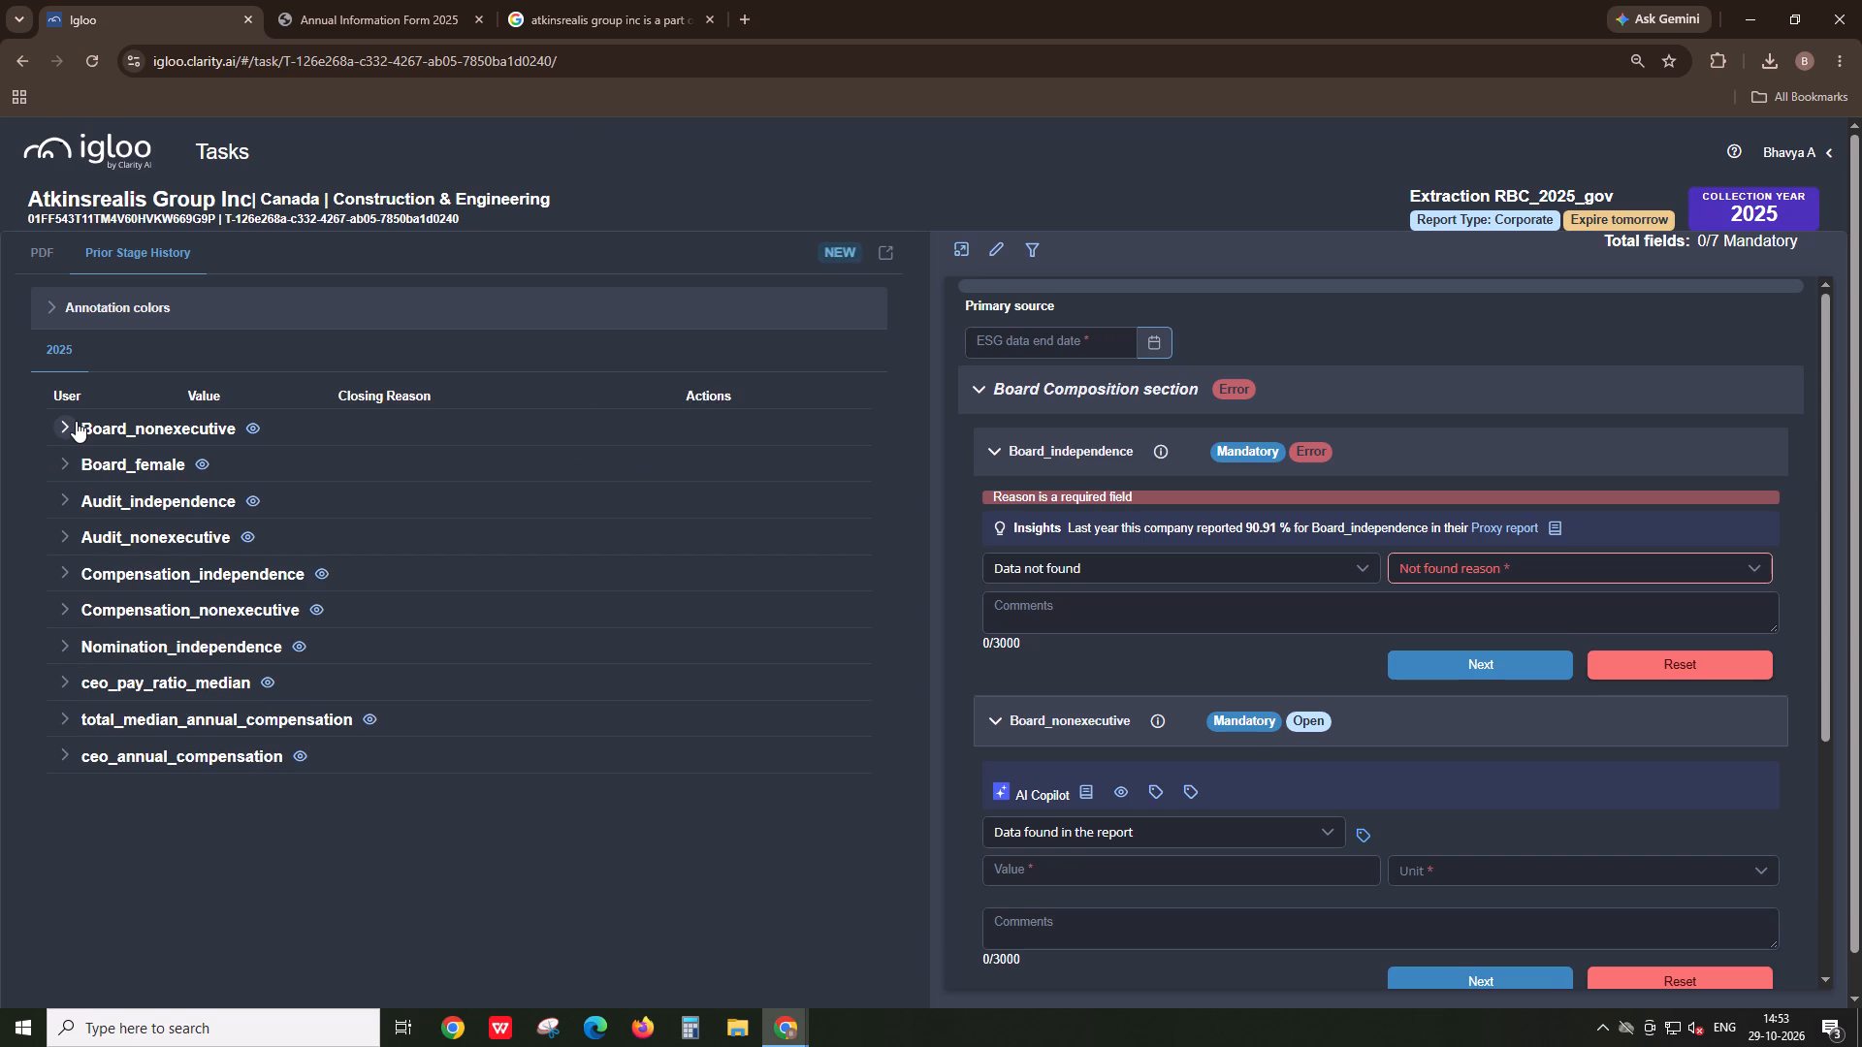
left_click(76, 421)
left_click(76, 421)
left_click(60, 238)
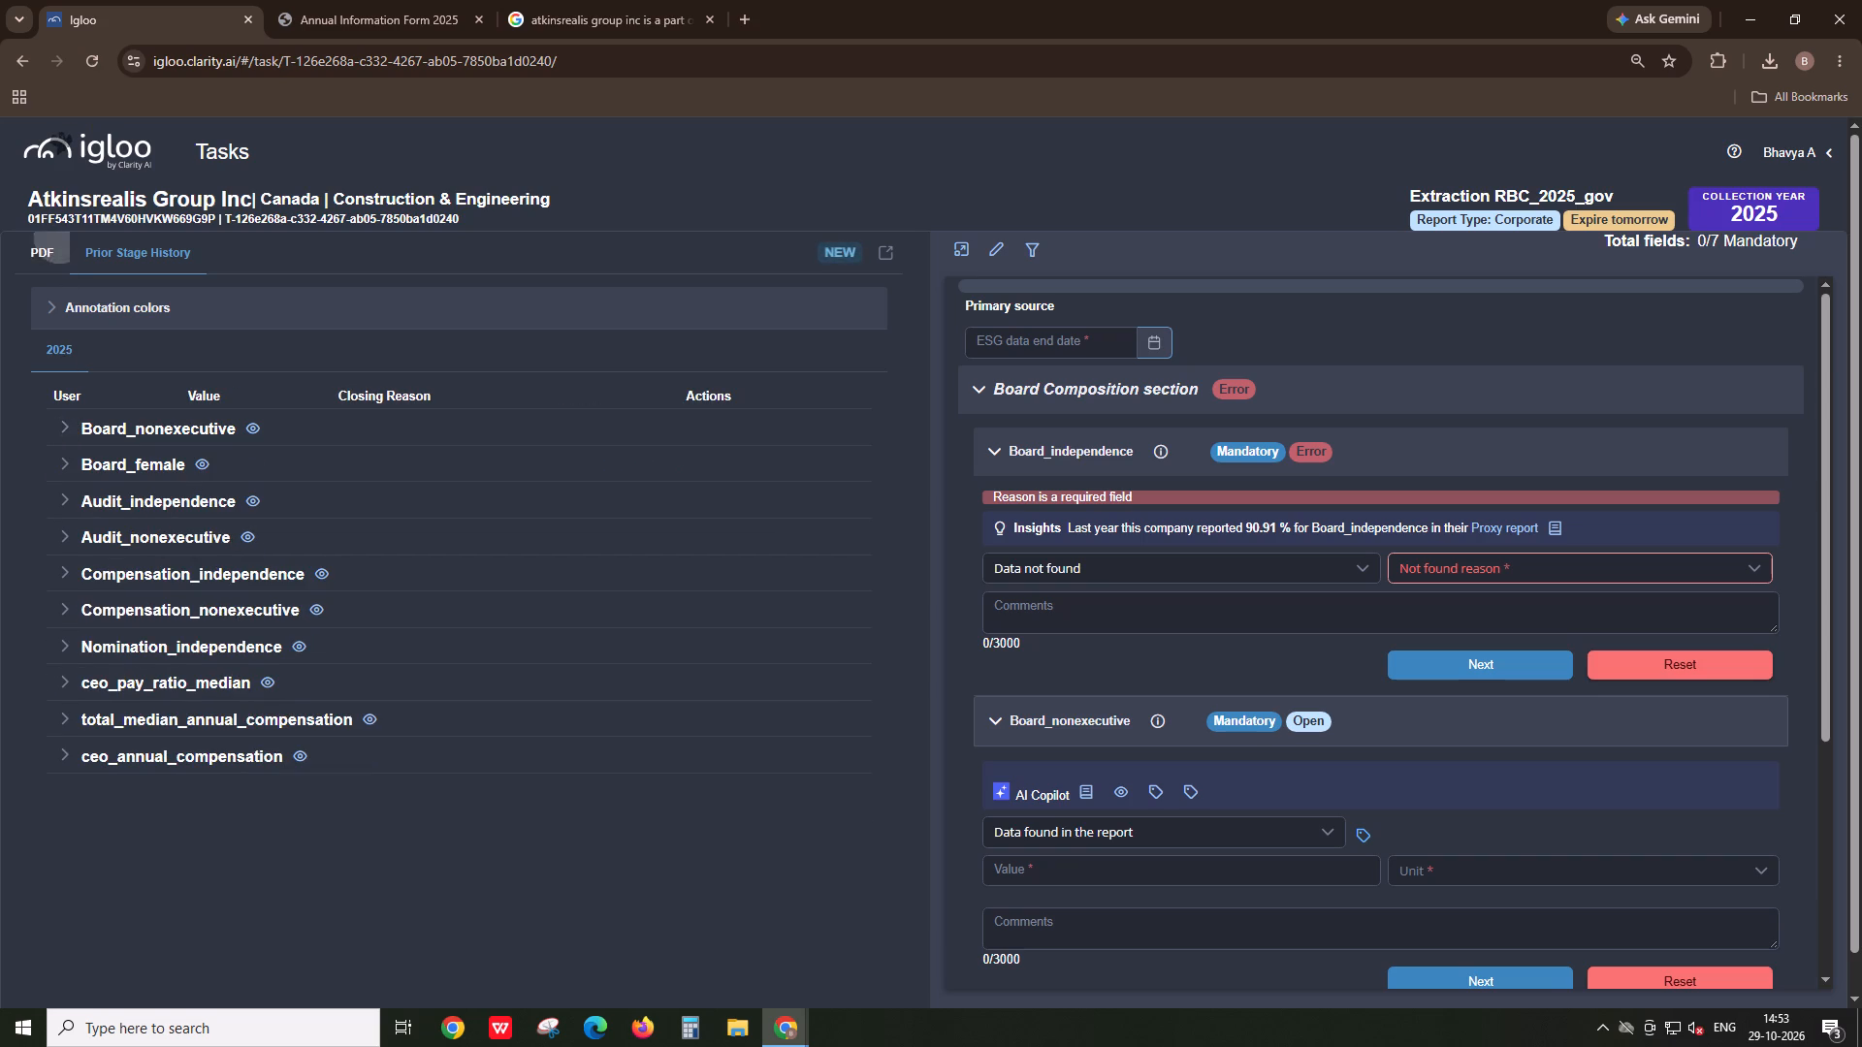
Set the not-found reason for Board_independence to "Data not found in reports".
left_click(1423, 569)
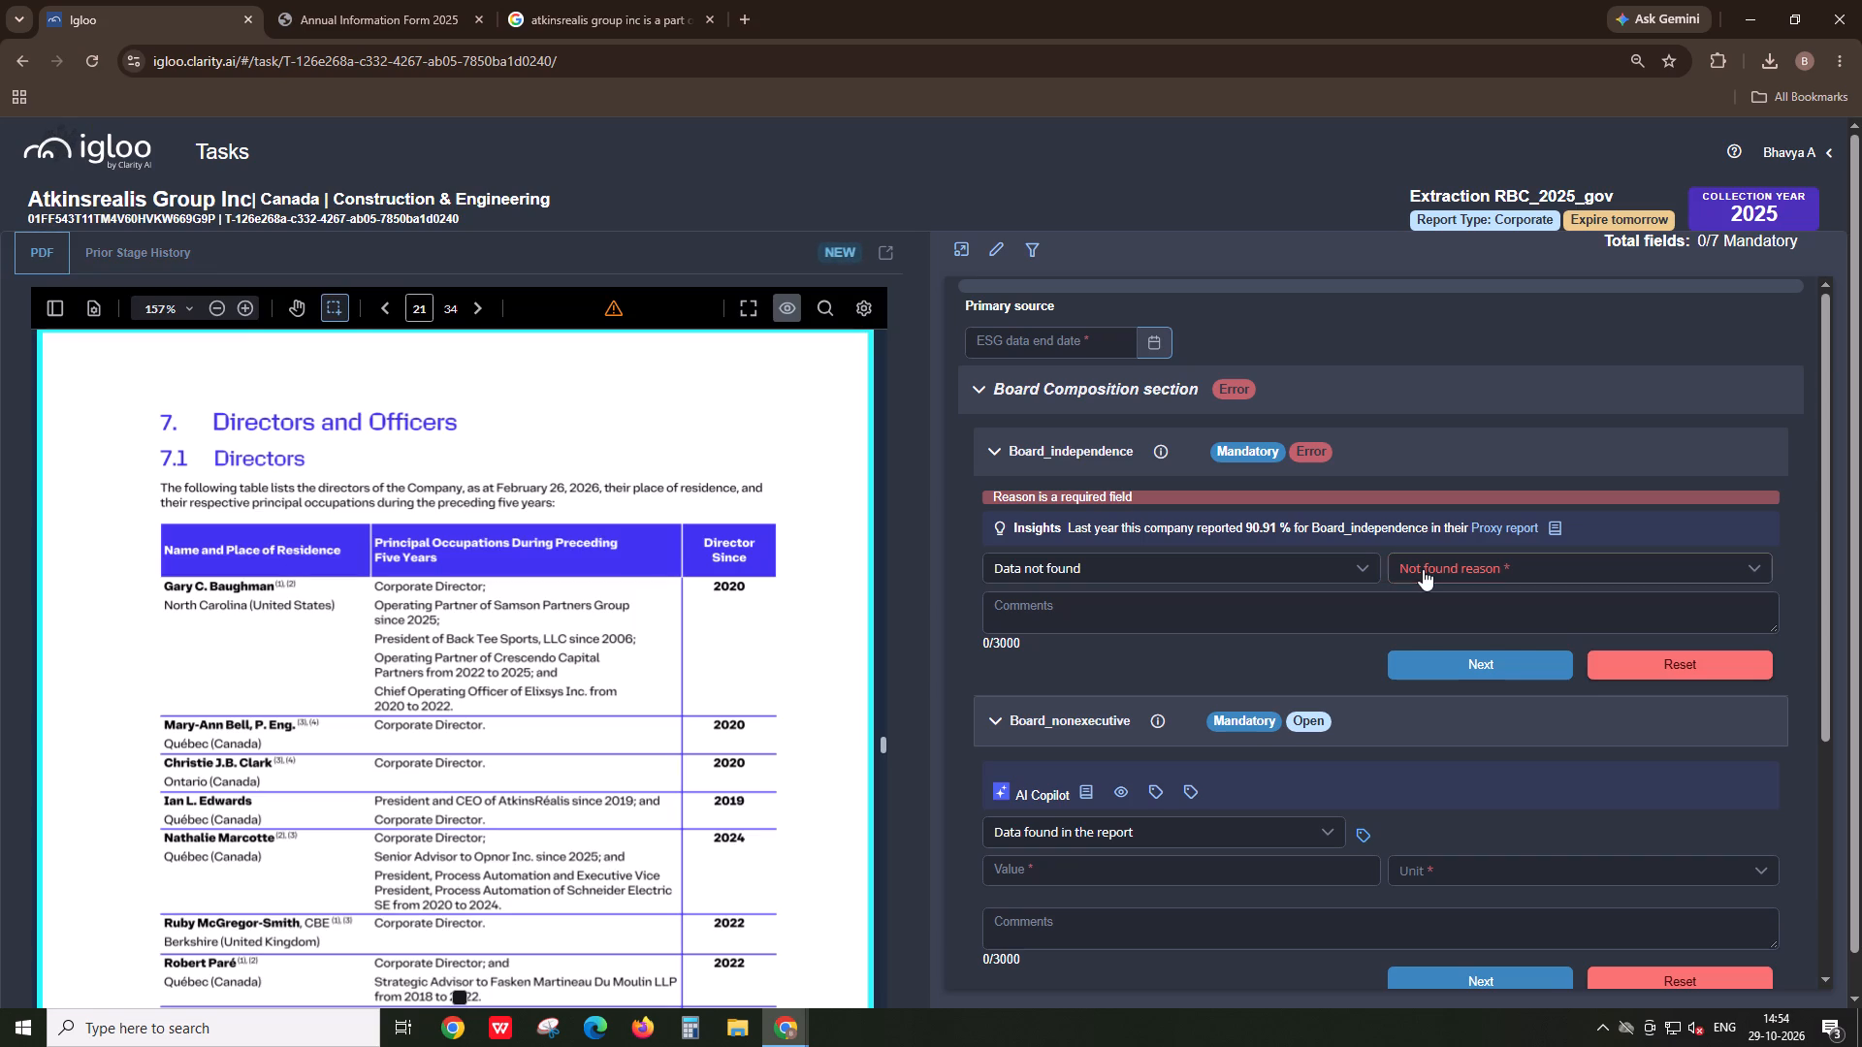
left_click(1436, 641)
Read last year's collection extract and comment for Board_independence, and close it.
left_click(1550, 522)
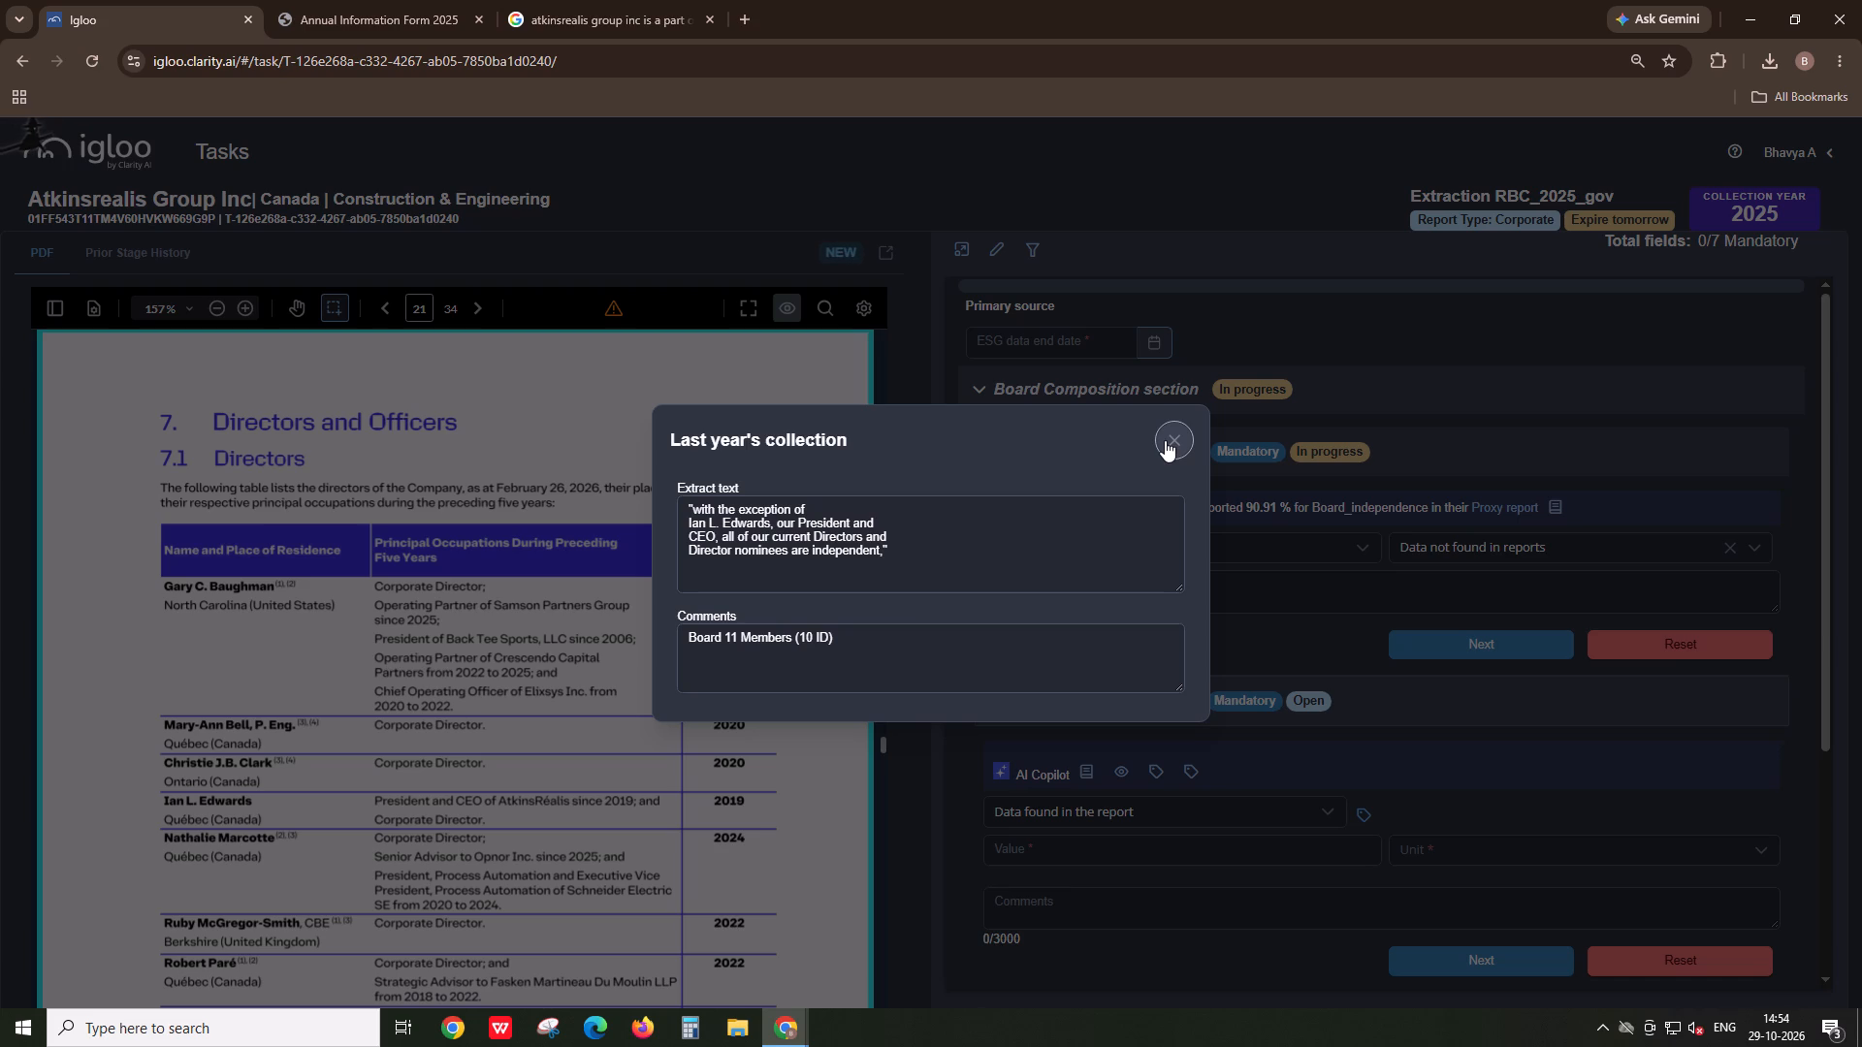
left_click(1165, 440)
Search the Annual Information Form 2025 for "with the exc" and the shorter phrase "with the ex", reviewing the matches.
left_click(362, 0)
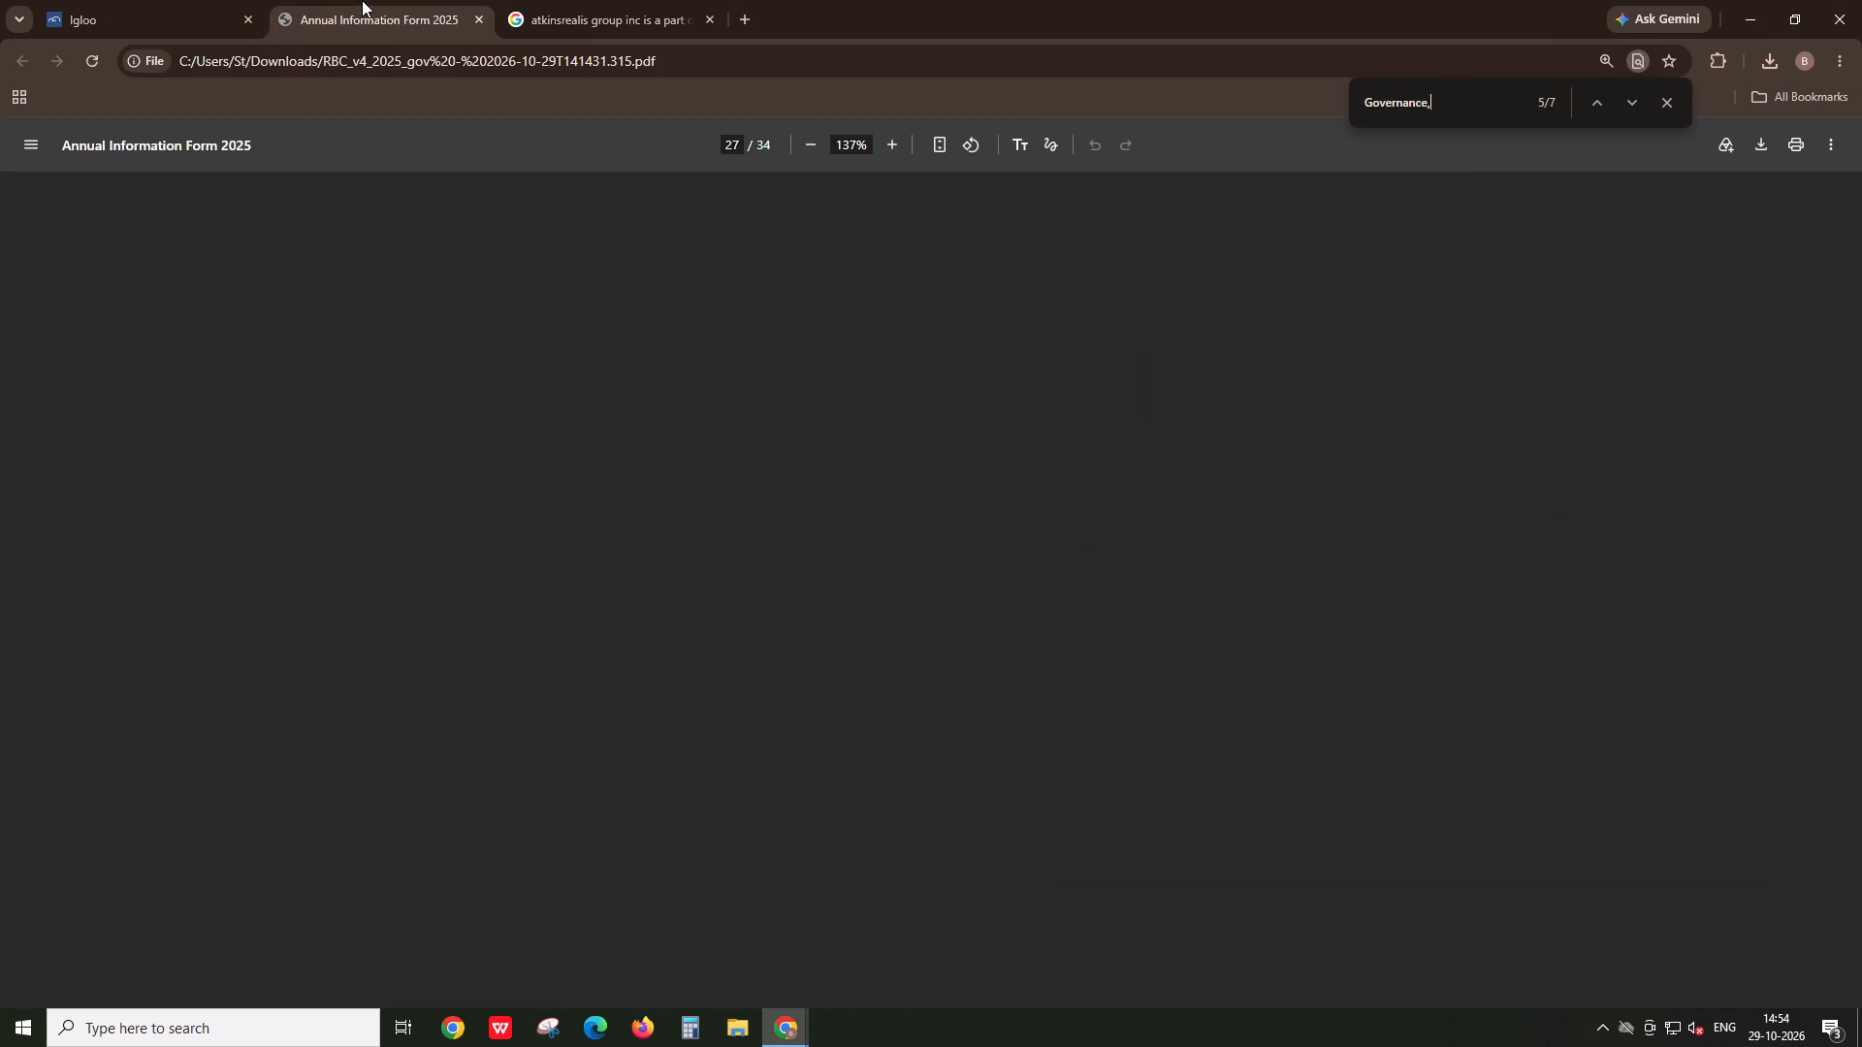
key("ctrl+f")
type("with the exc")
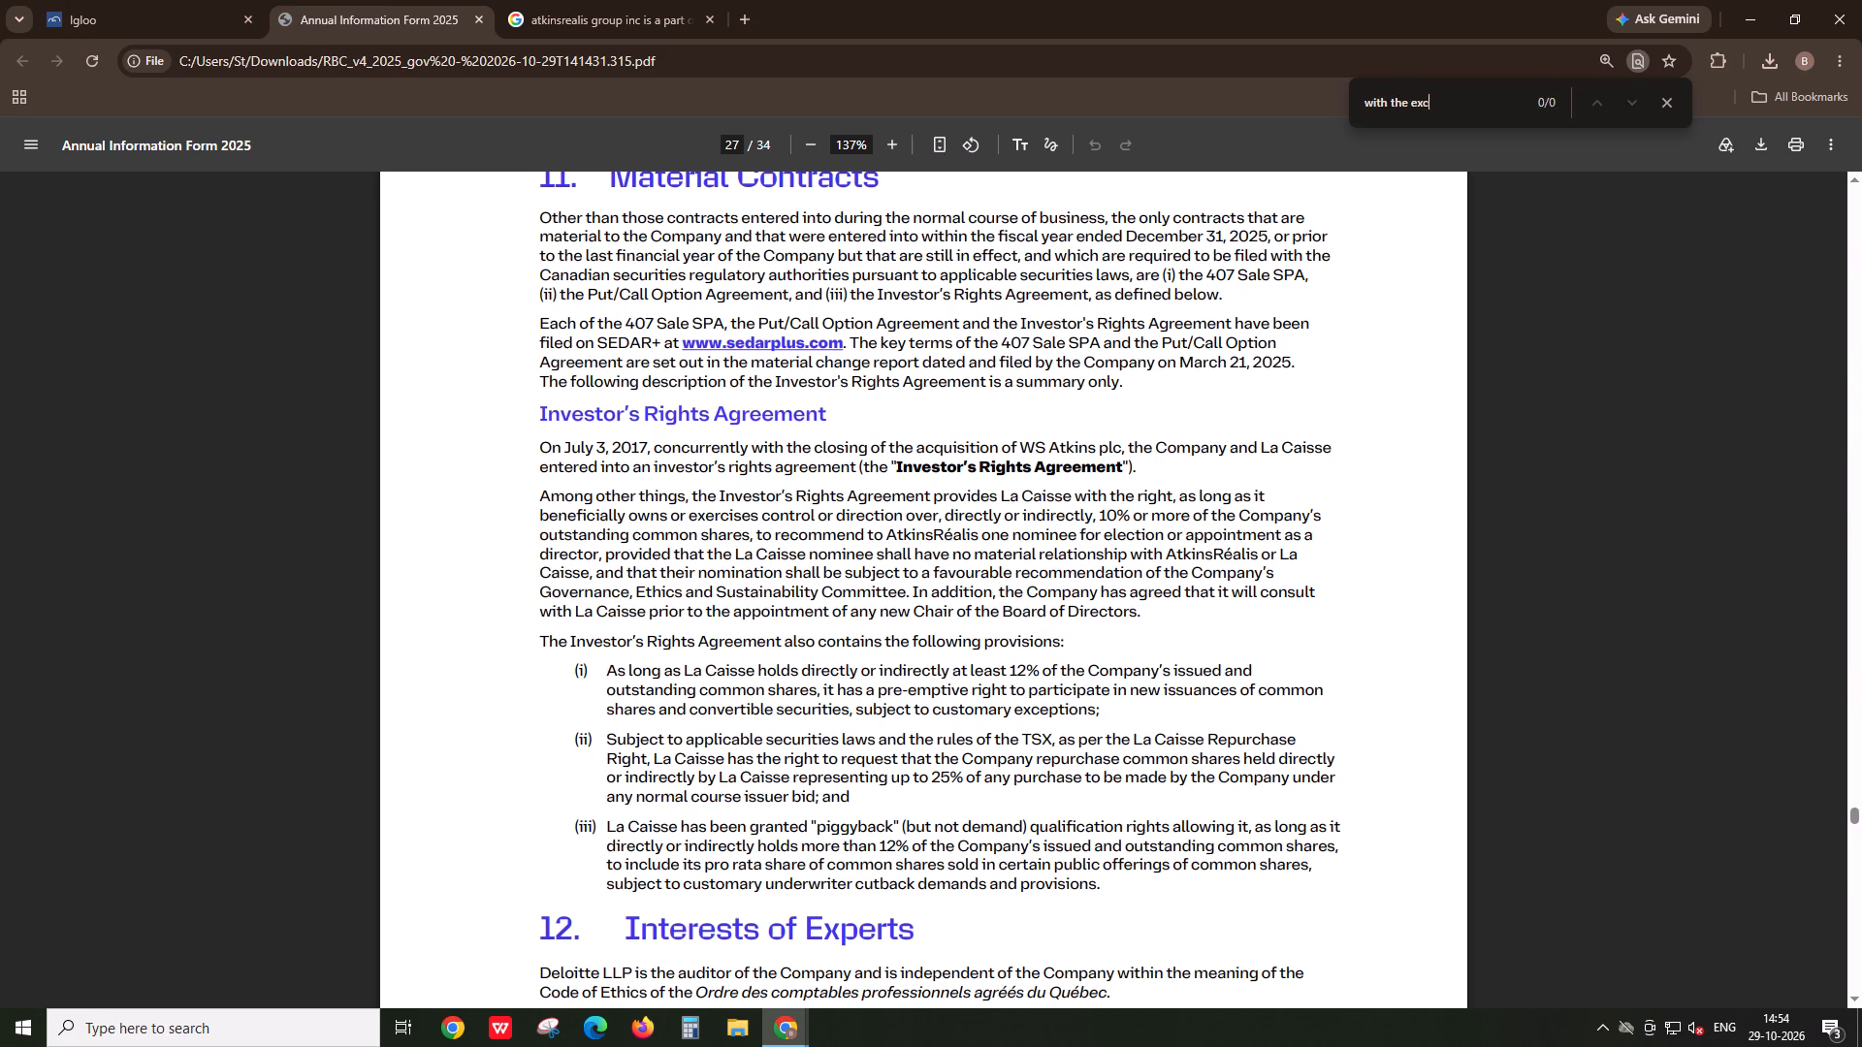
key("Return")
key("Return")
key("Return")
key("Return")
key("Return")
key("Return")
key("Return")
key("Return")
key("Return")
key("Return")
key("BackSpace")
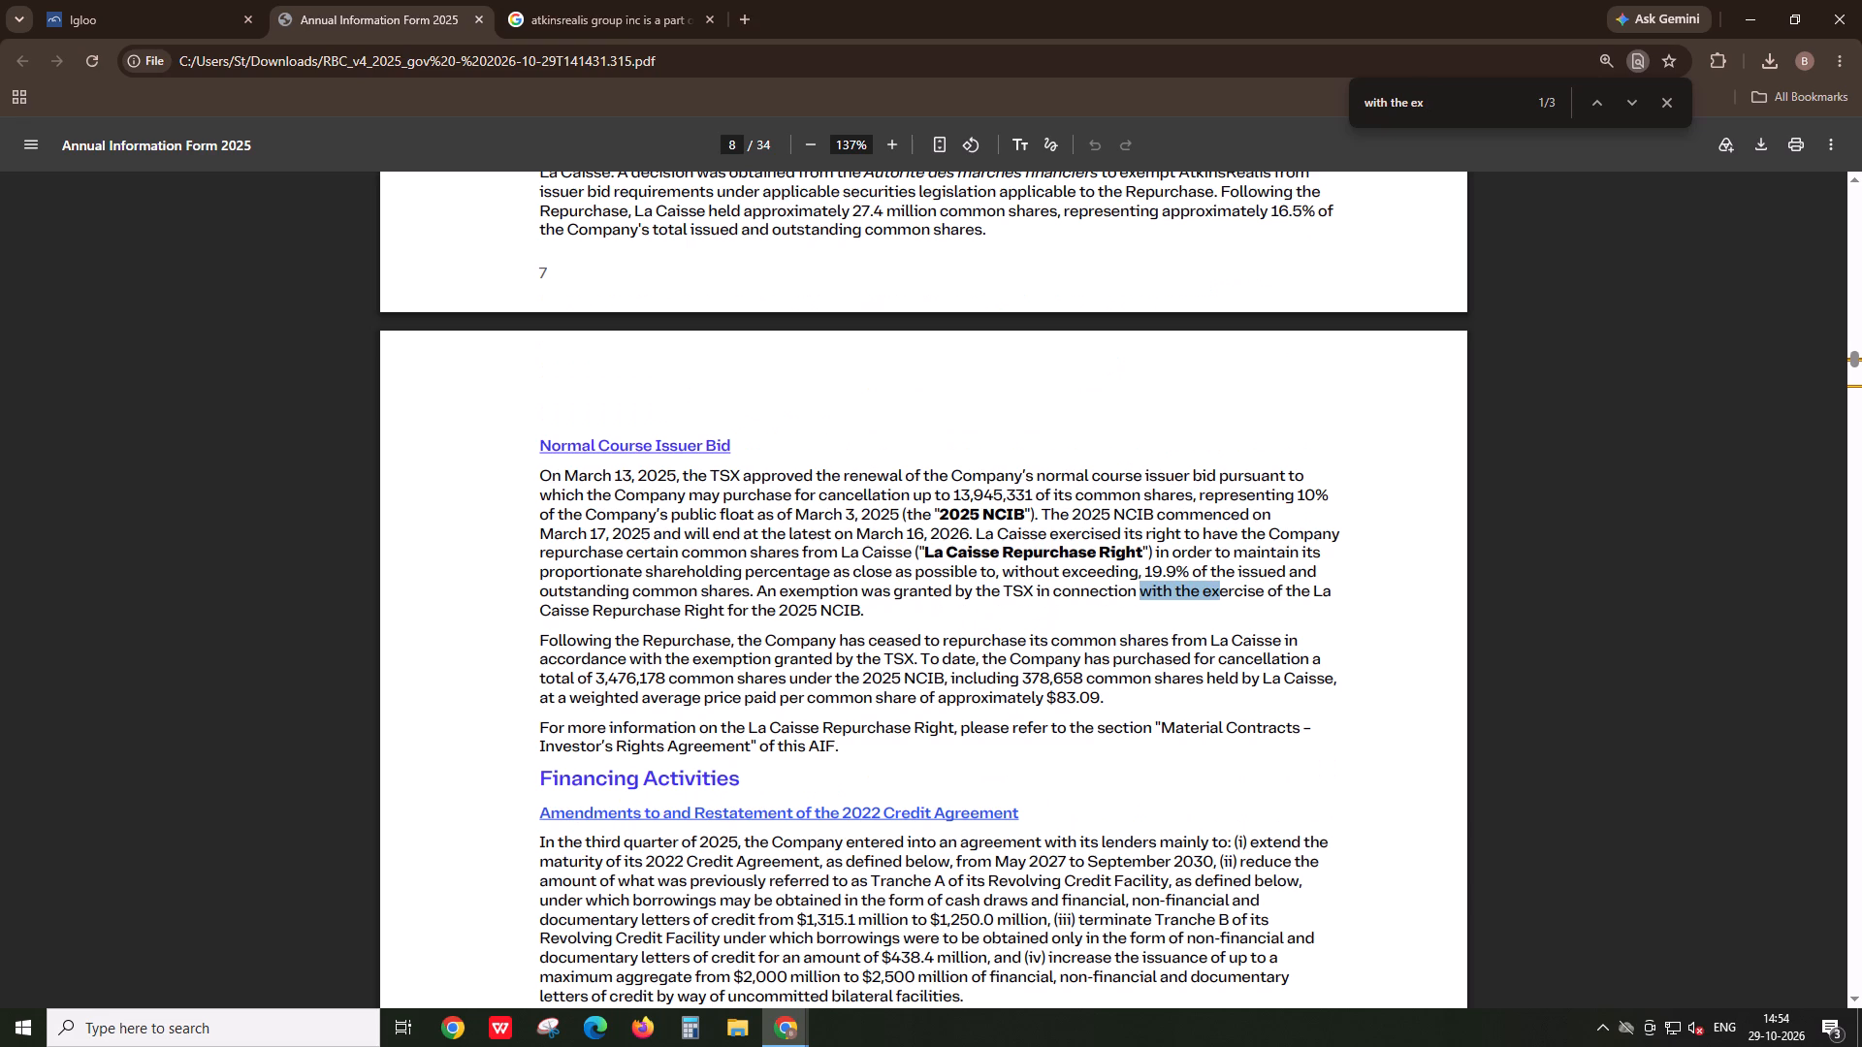
key("Return")
key("Return")
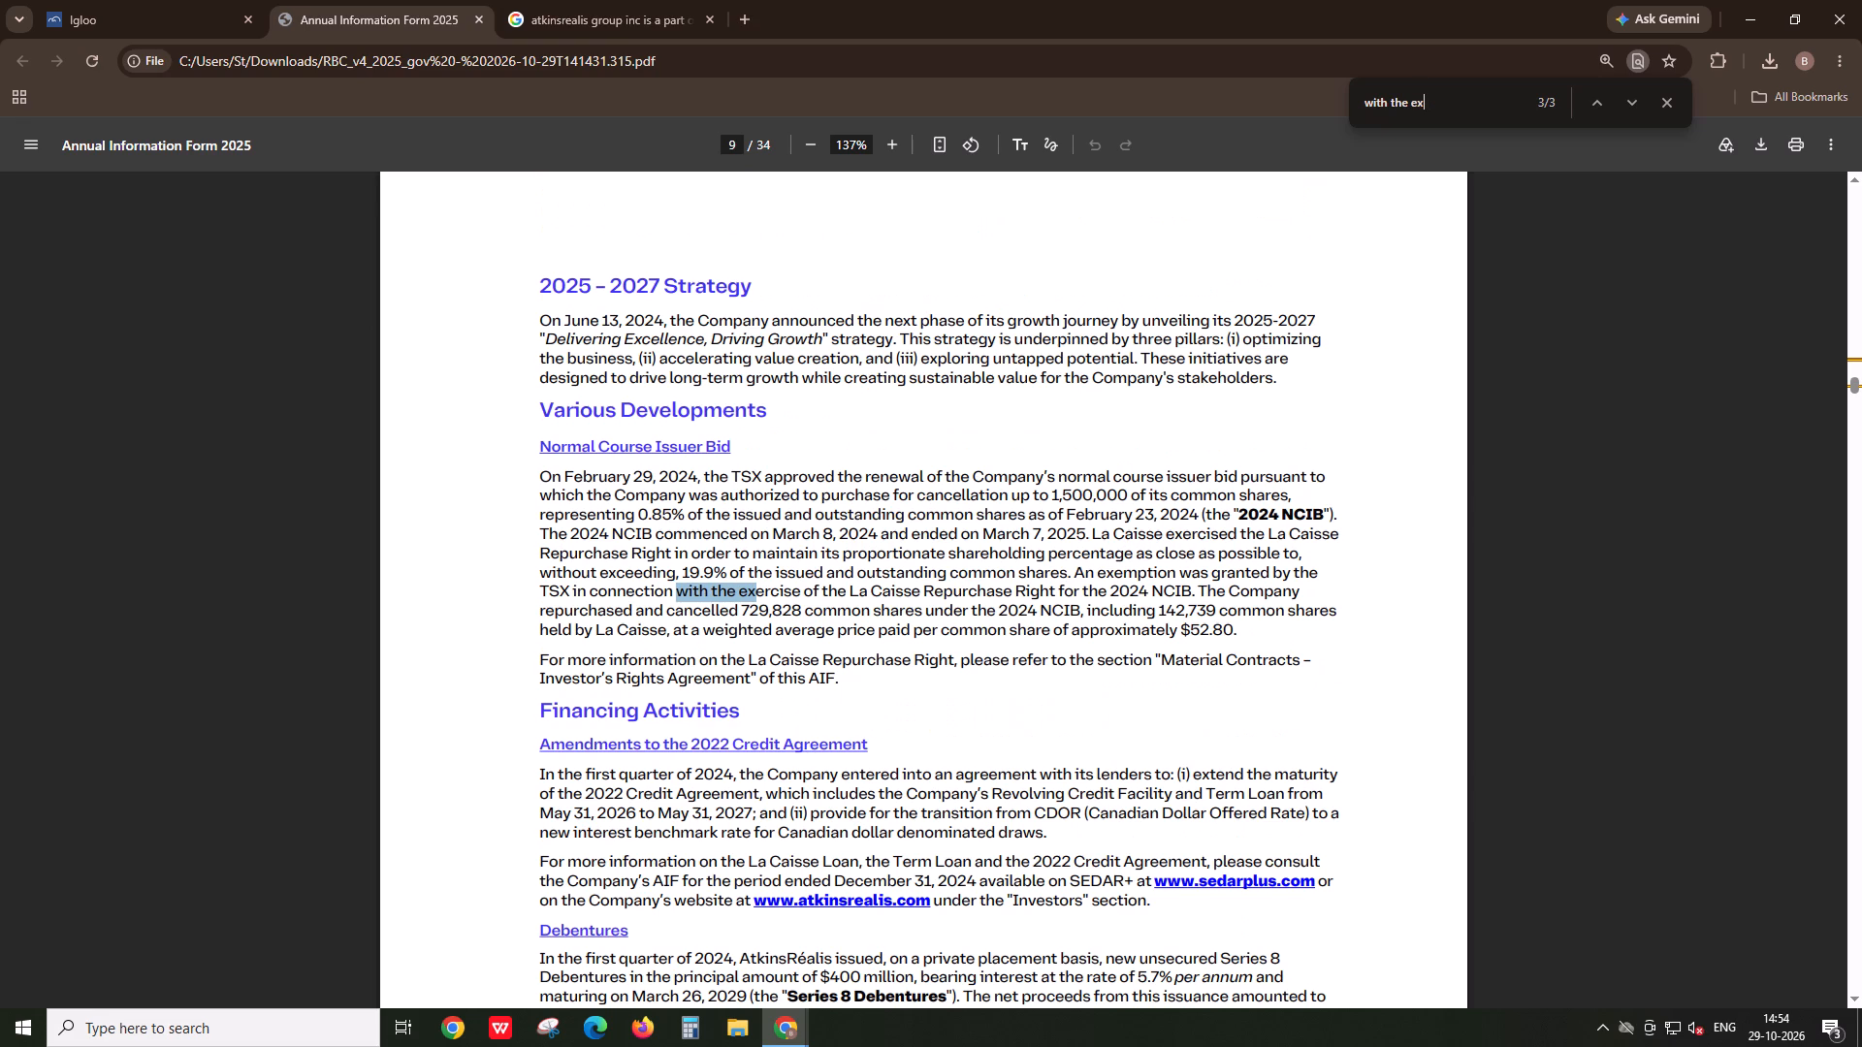
key("Escape")
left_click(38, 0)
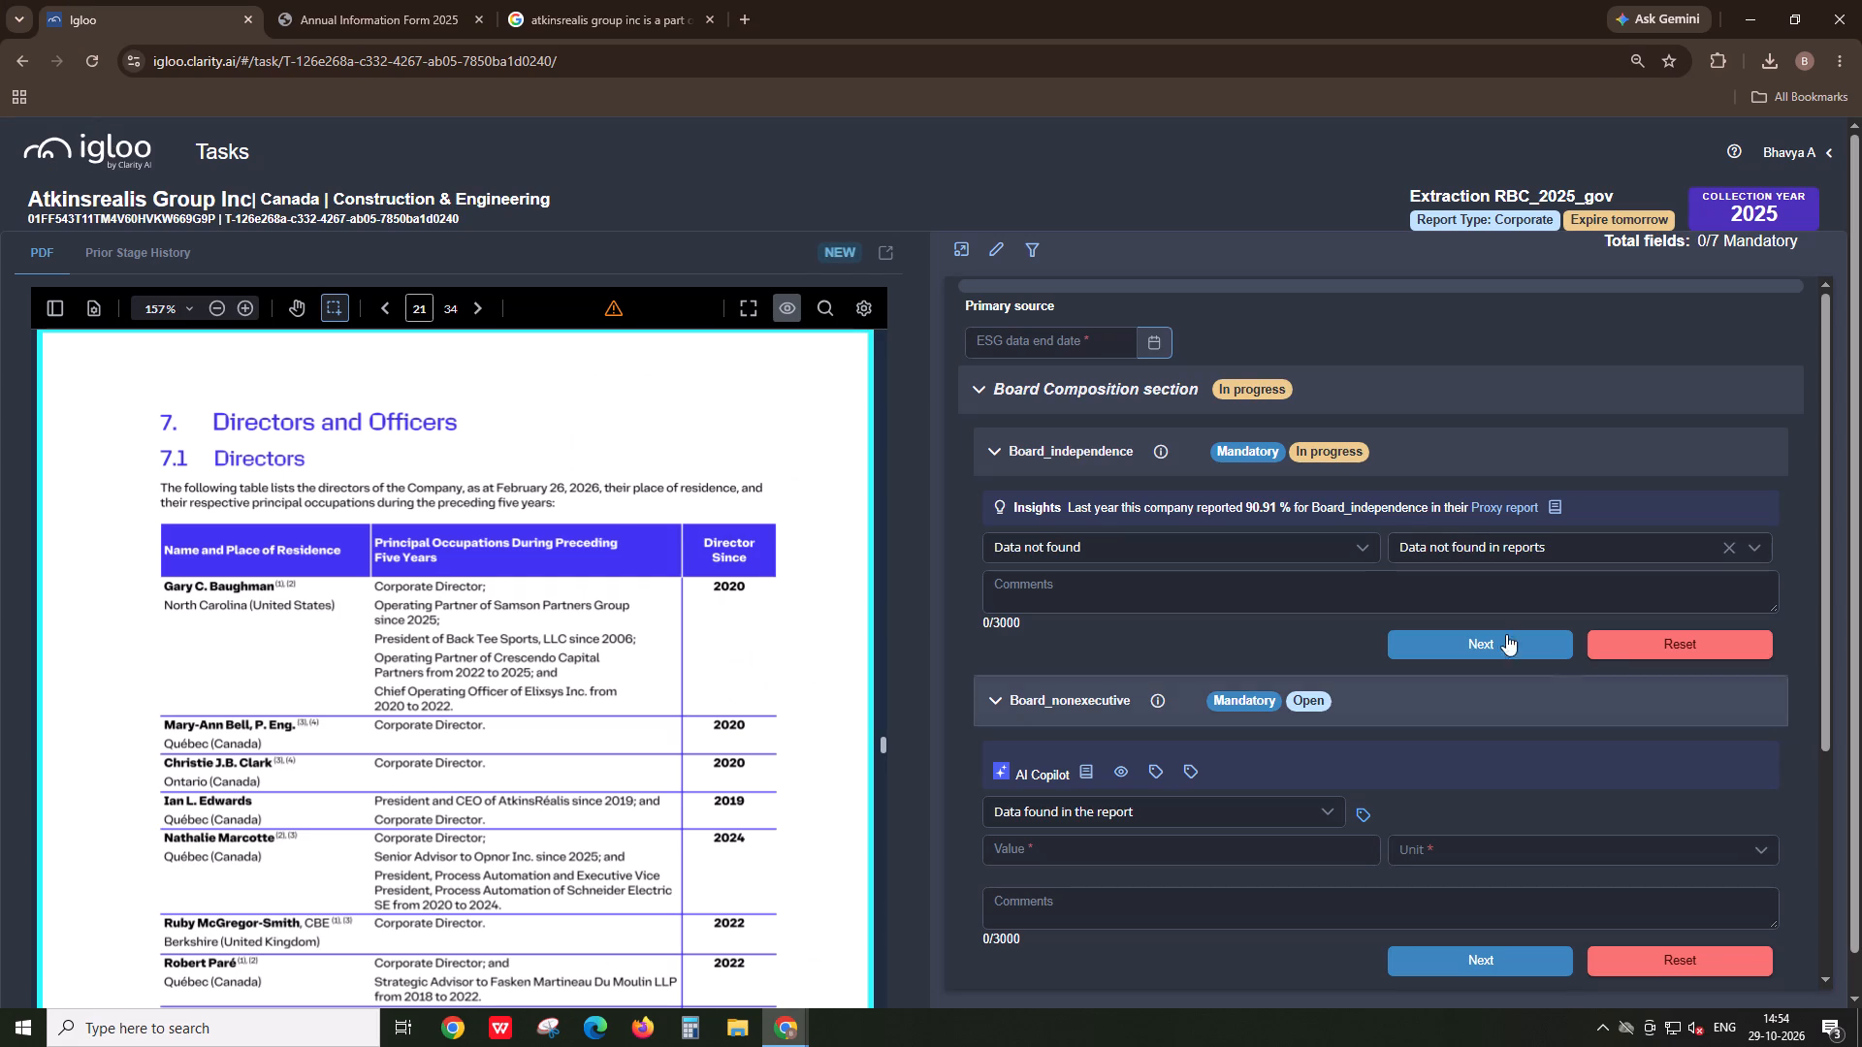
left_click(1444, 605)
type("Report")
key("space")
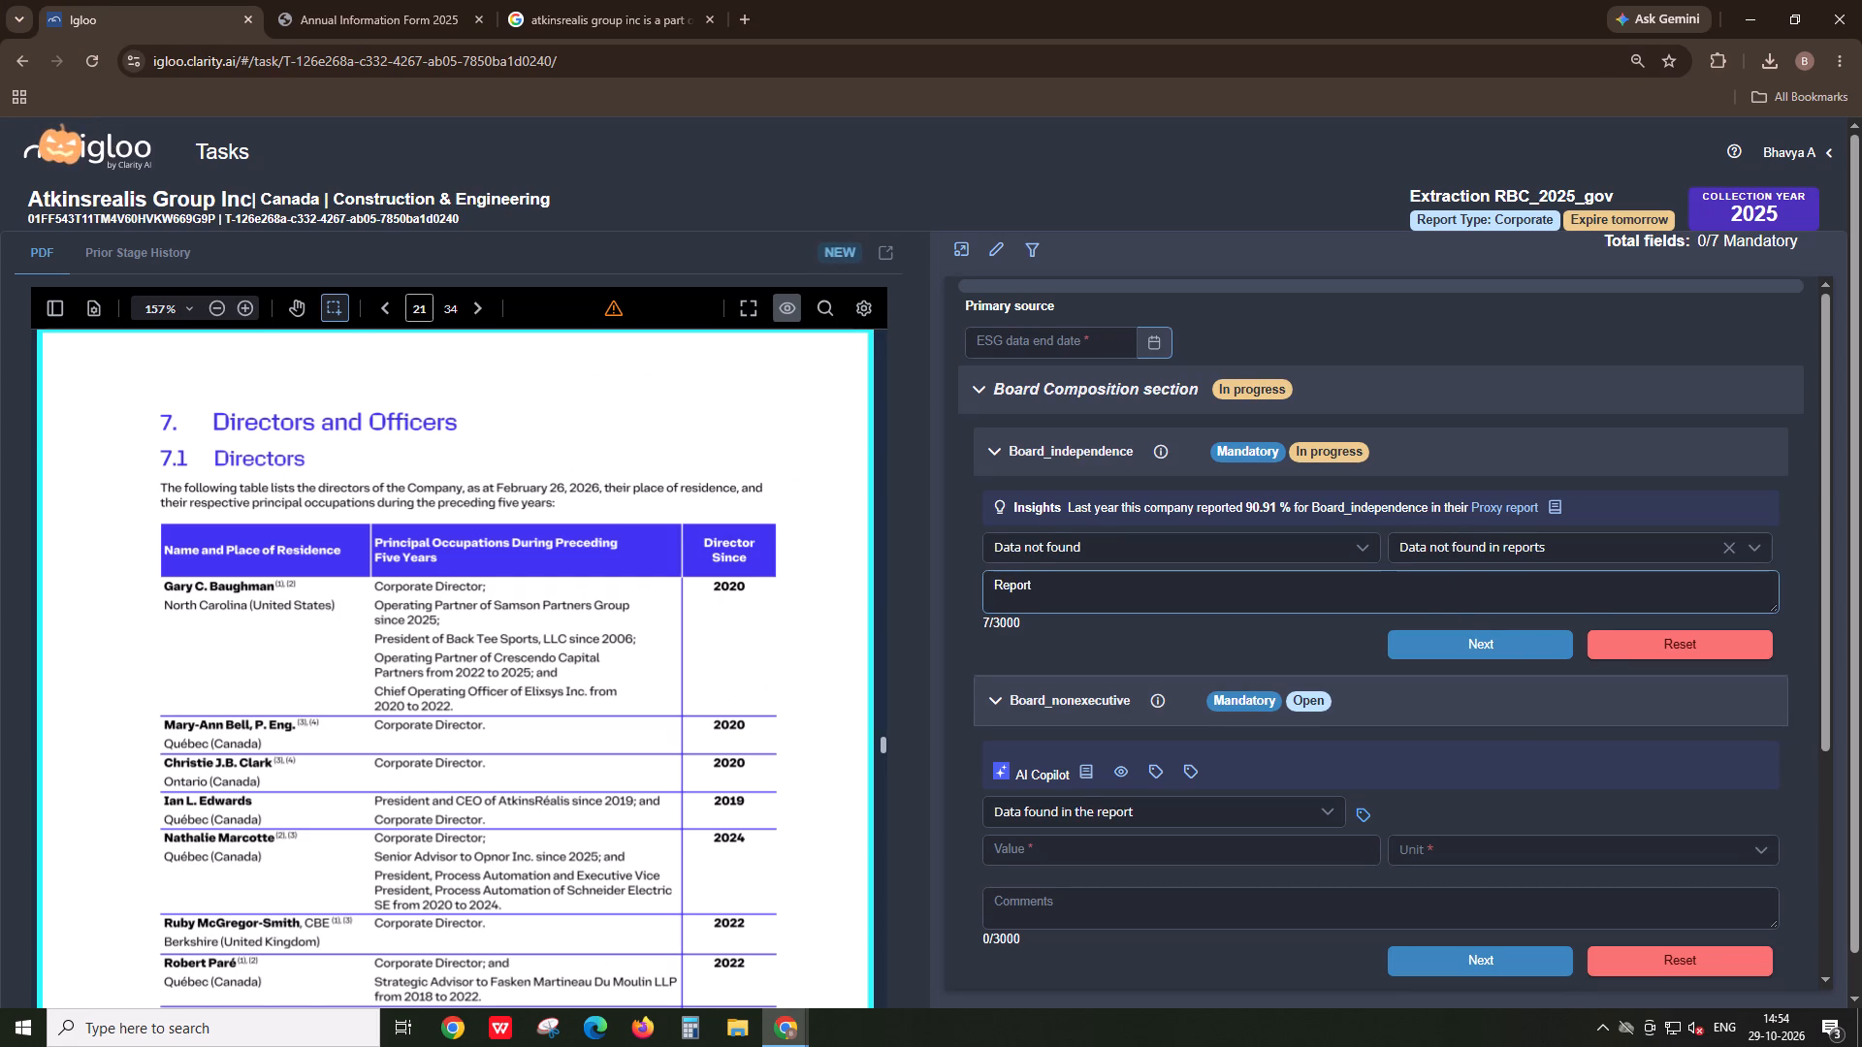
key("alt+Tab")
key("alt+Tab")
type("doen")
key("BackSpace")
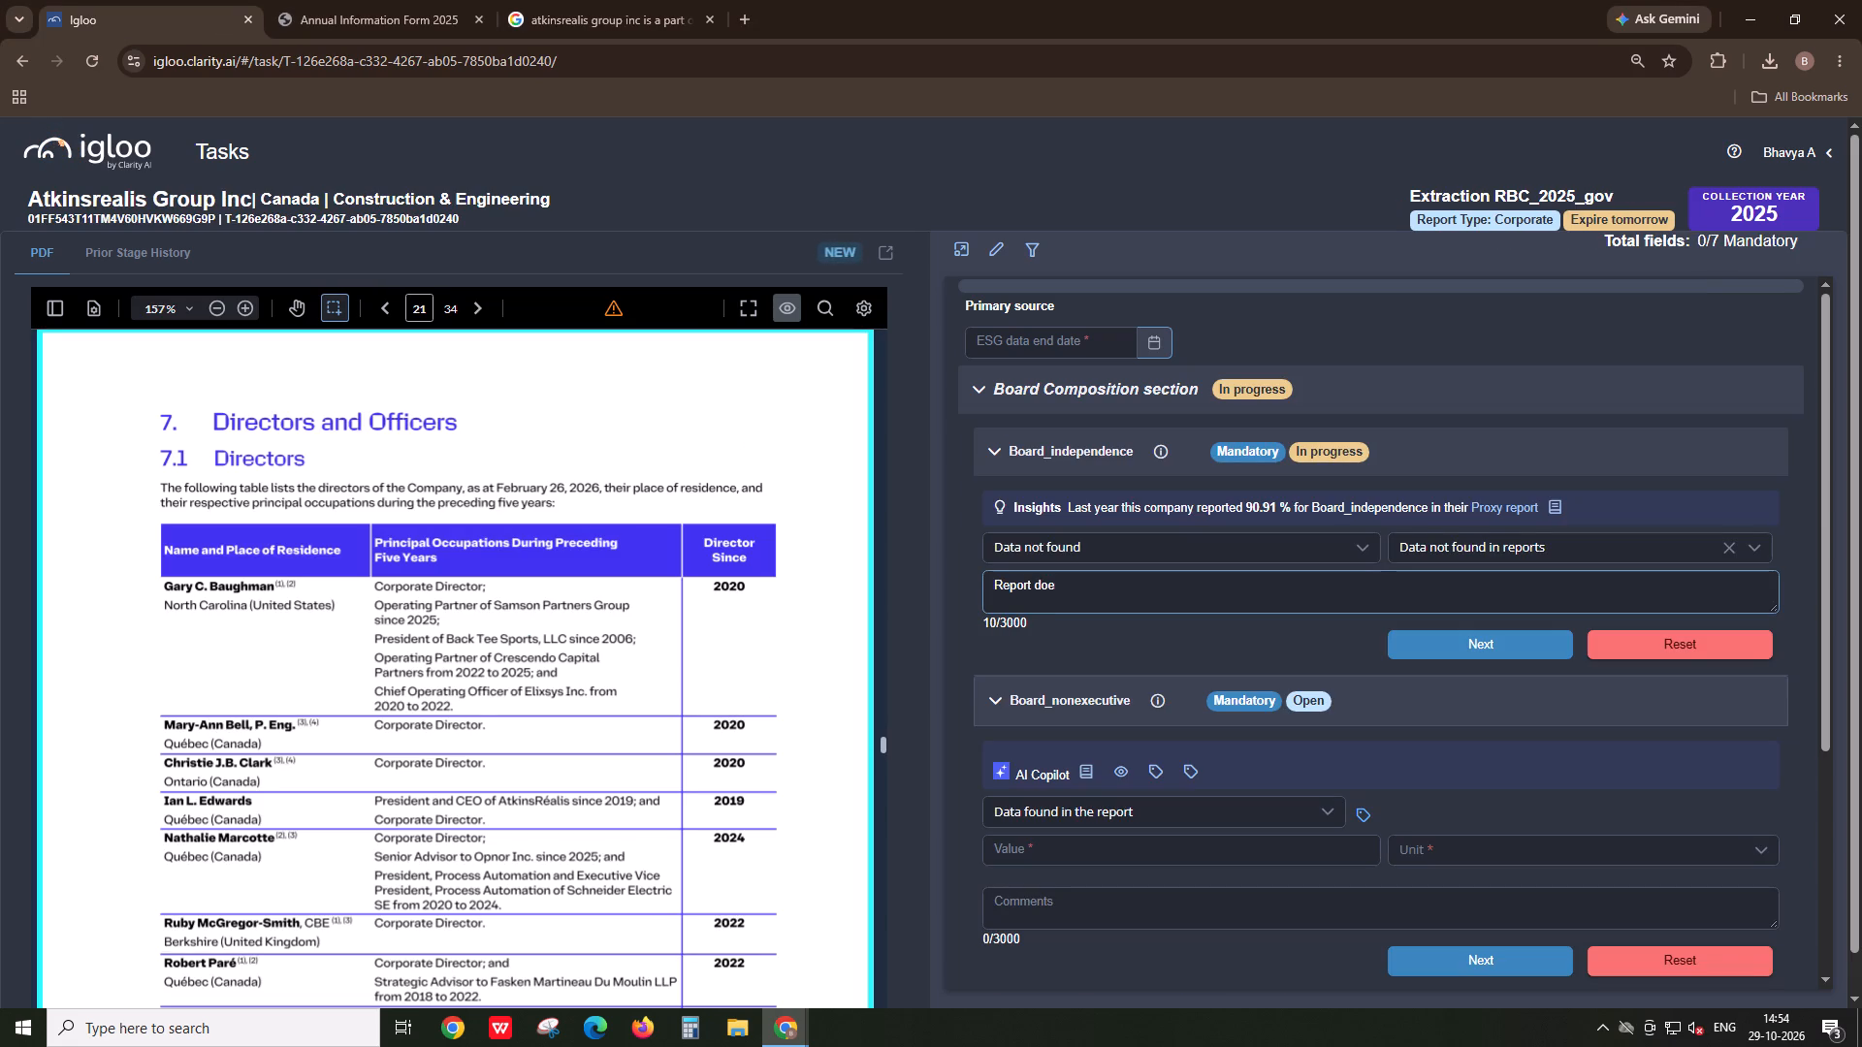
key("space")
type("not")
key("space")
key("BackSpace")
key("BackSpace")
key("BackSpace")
In BHAVYA TRACKING's Gov Data sheet, copy Buehler Holding's Nomination_independence comment about Board members' independence not being explicitly classified.
key("alt+Tab")
scroll(1352, 305, "up", 1, "alt")
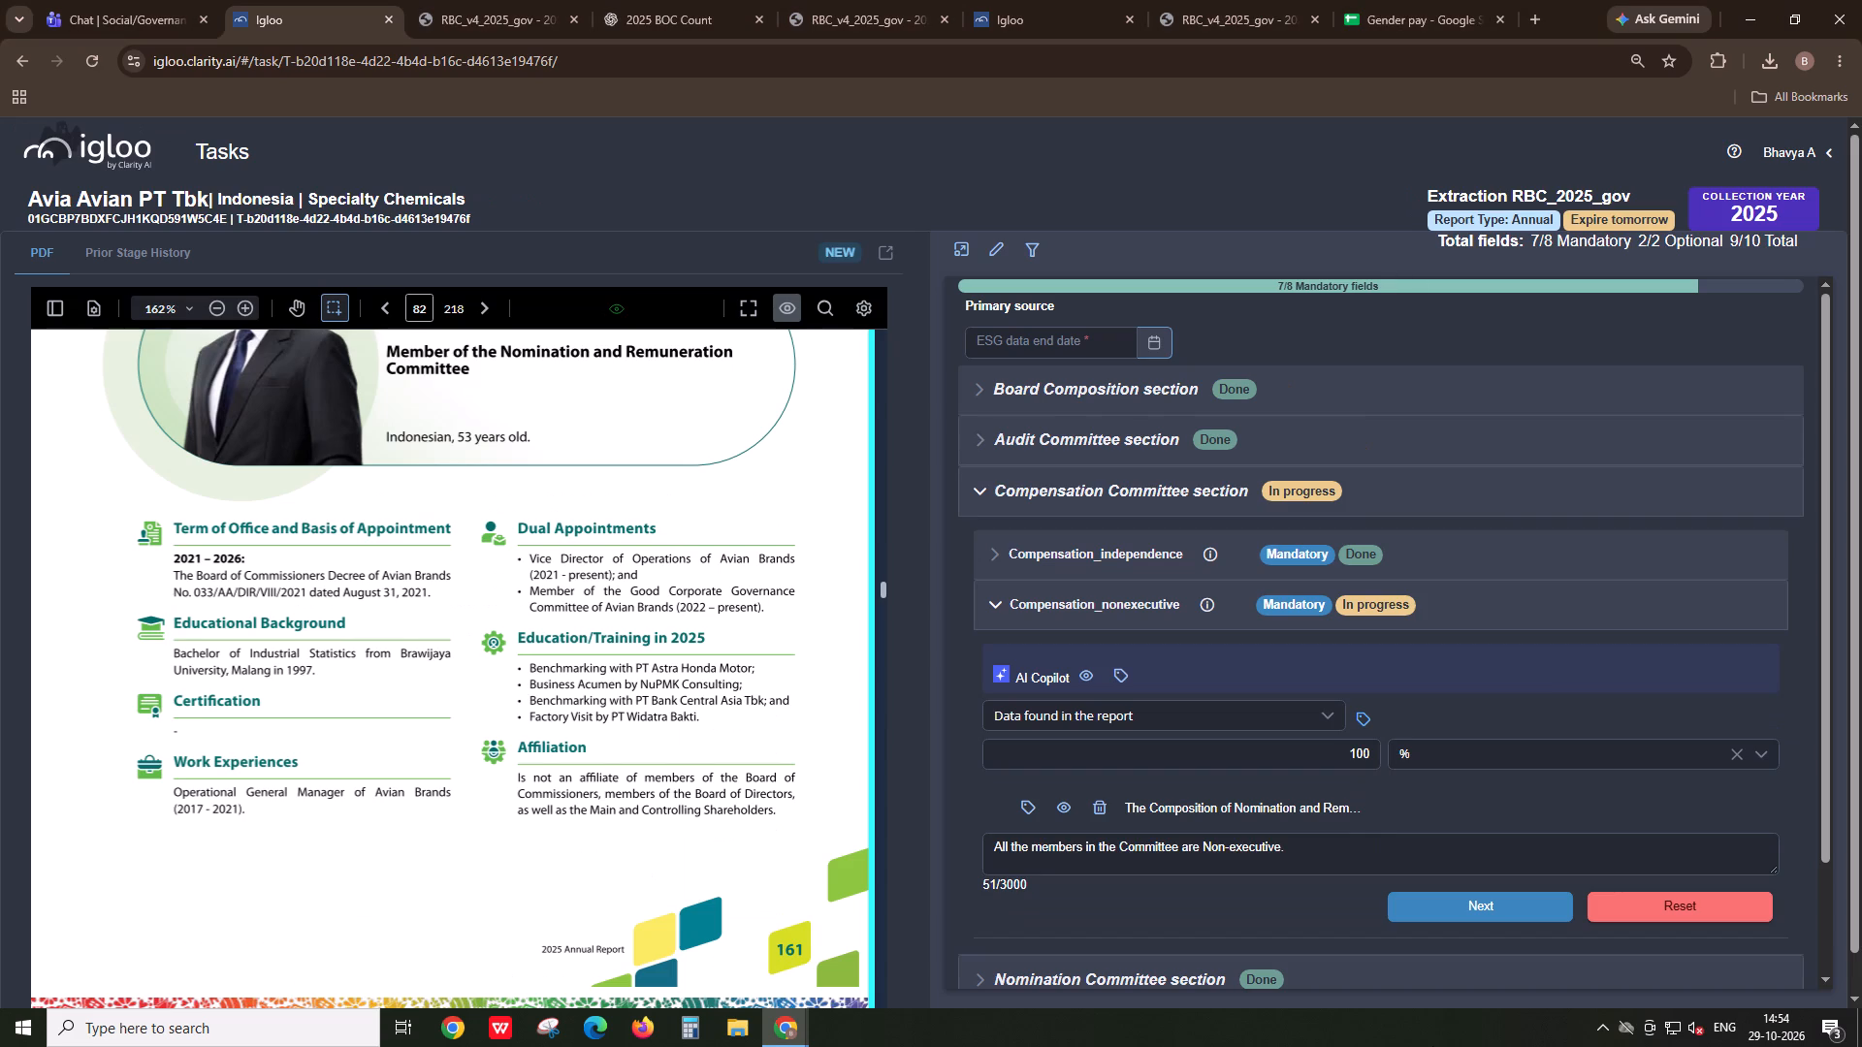
key("alt+Tab")
key("alt+Tab")
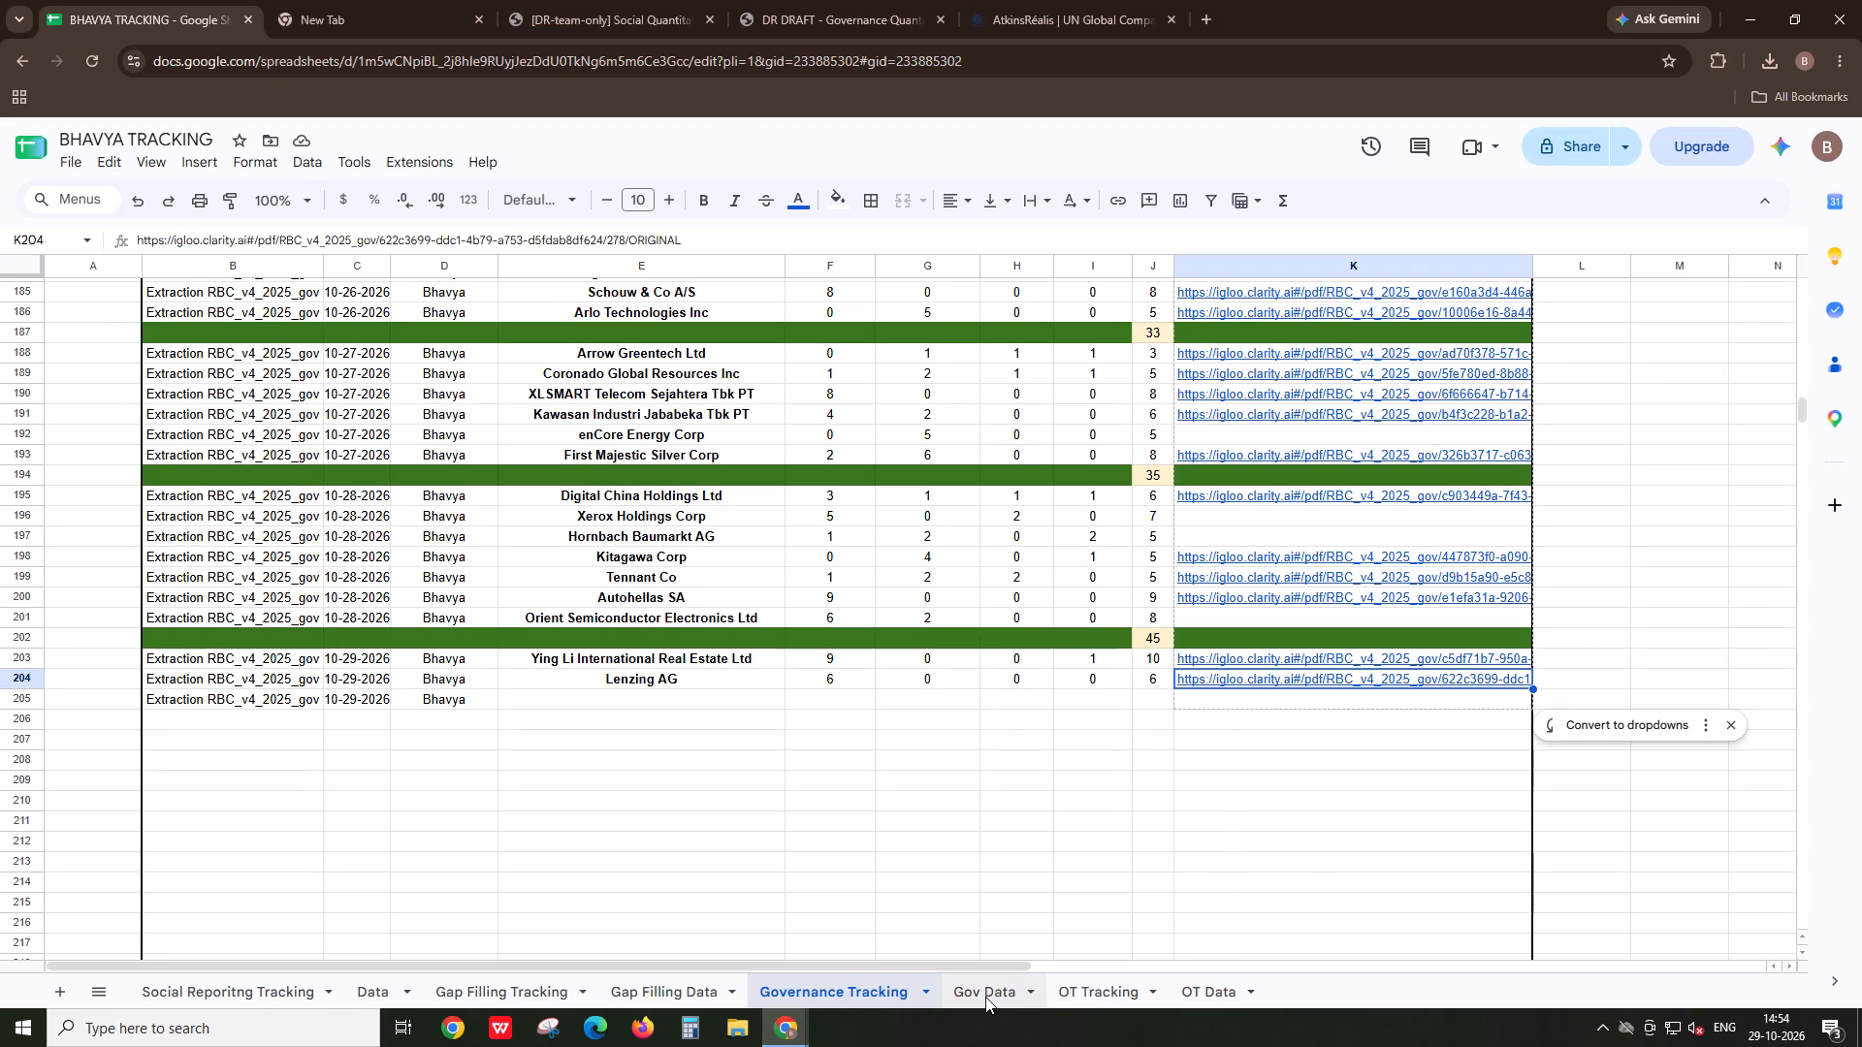
left_click(985, 997)
scroll(549, 719, "up", 5)
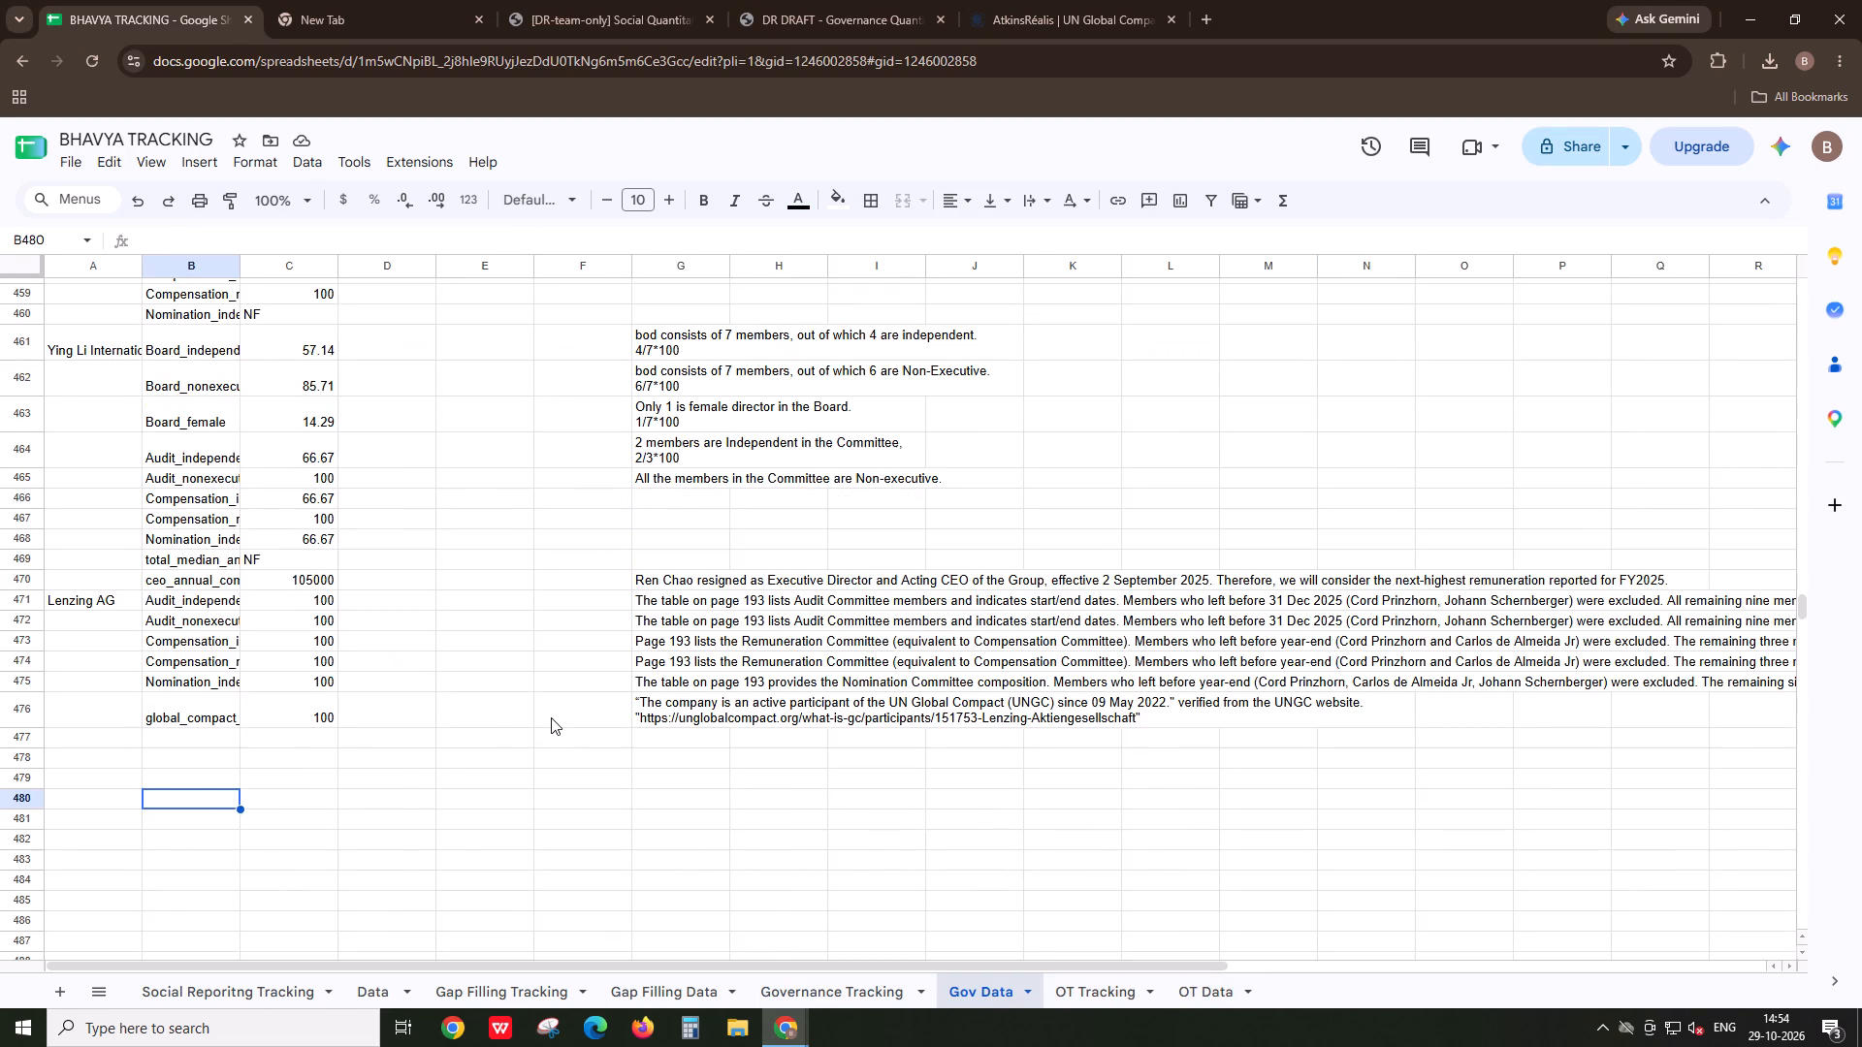
scroll(551, 717, "up", 9)
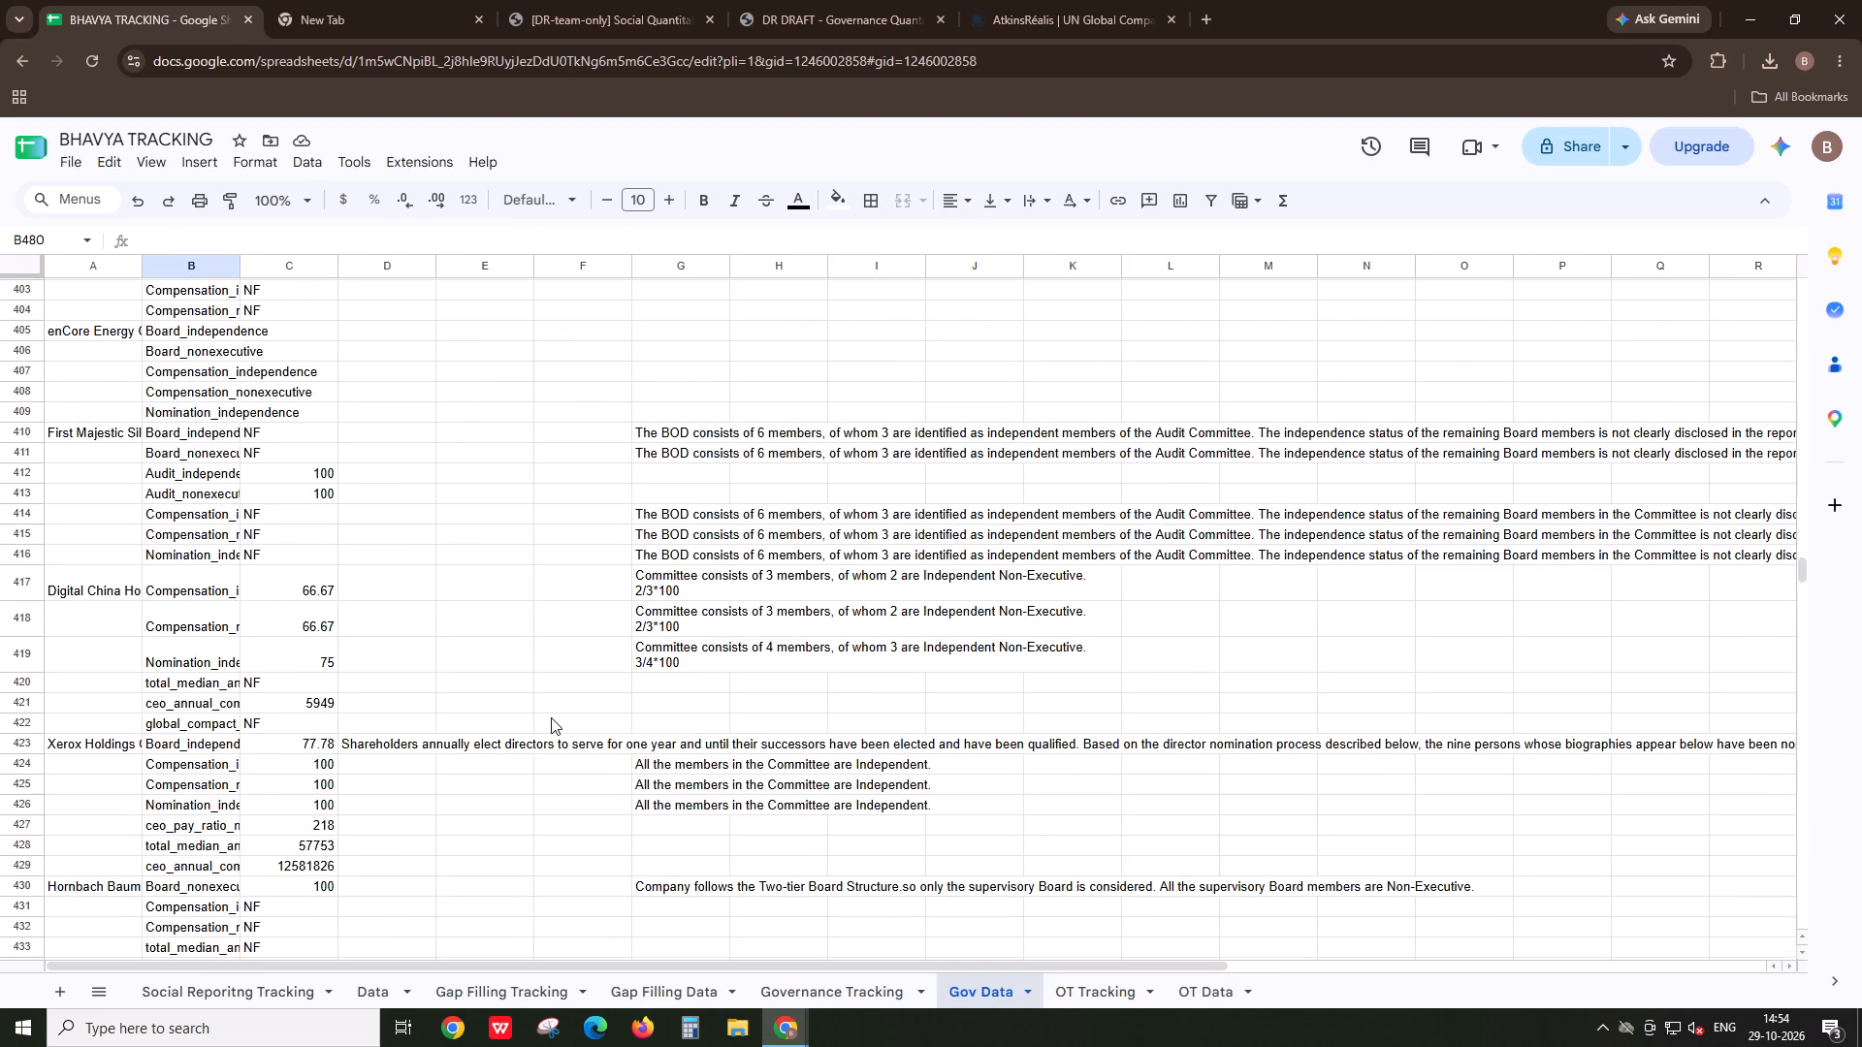
scroll(551, 717, "up", 6)
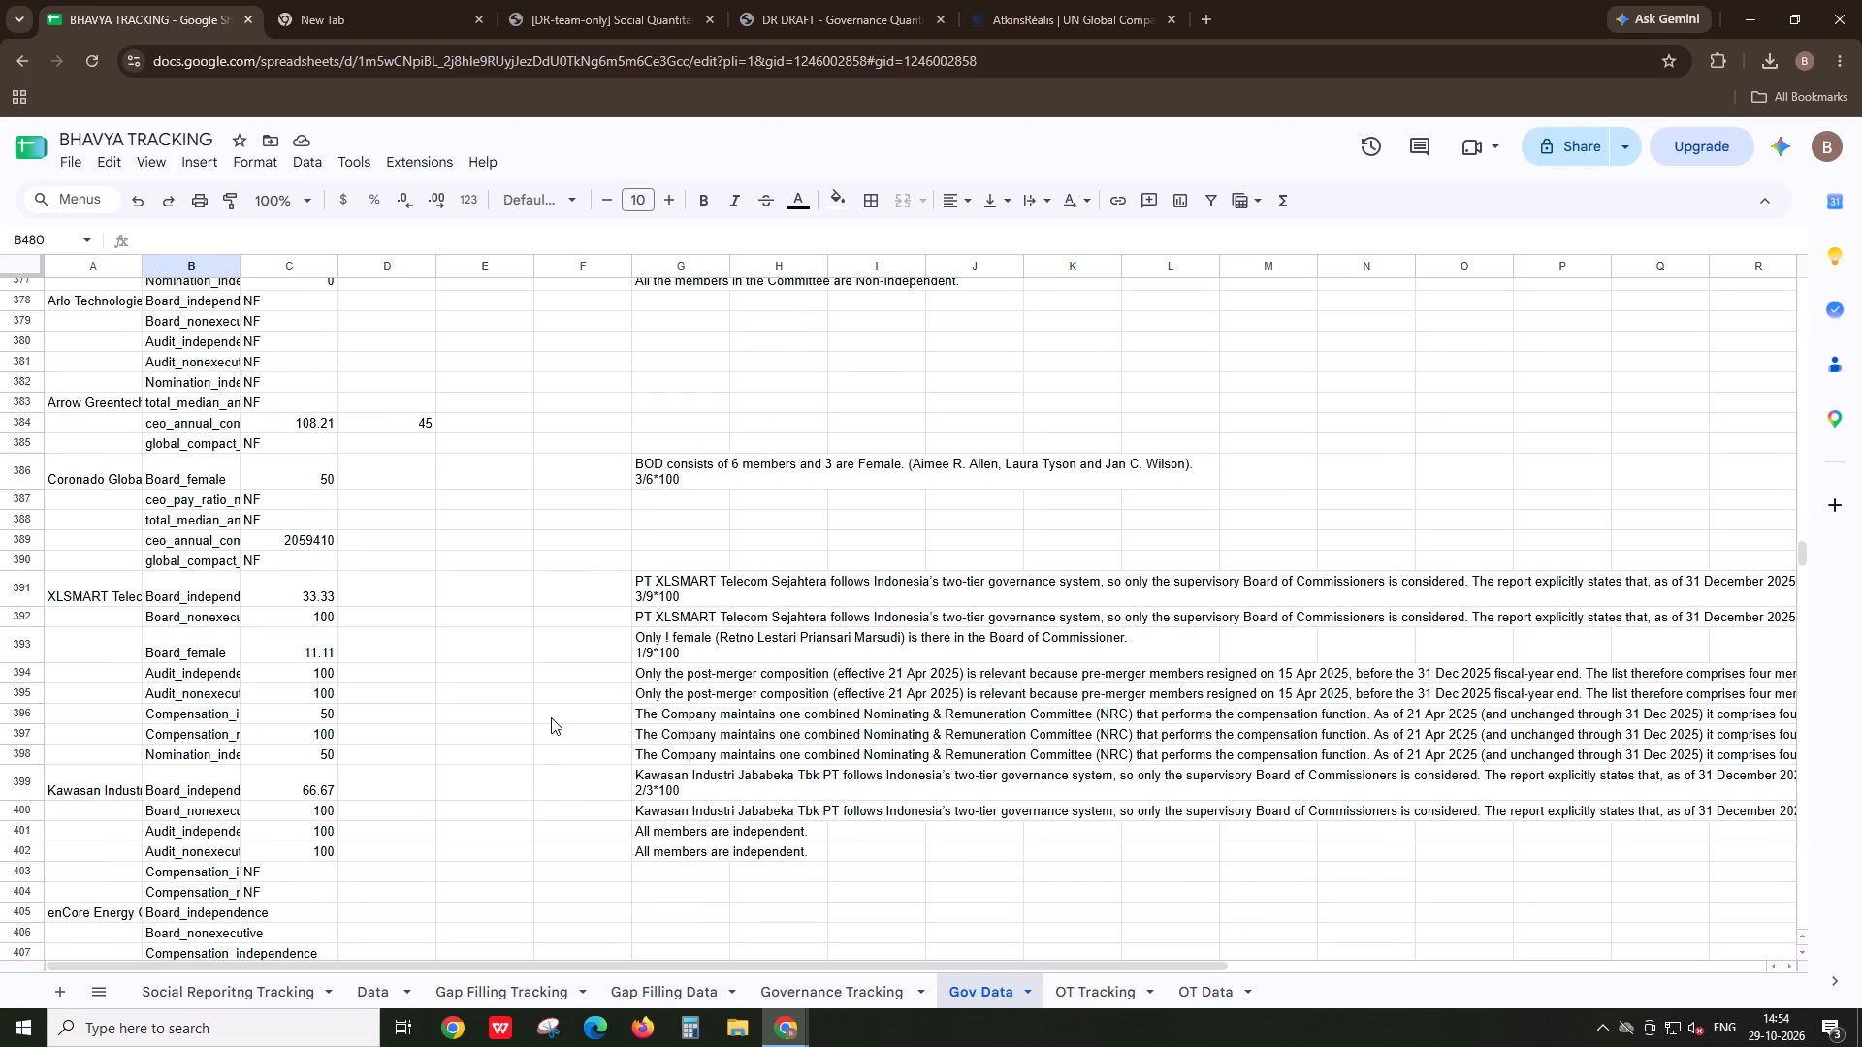
scroll(649, 829, "up", 4)
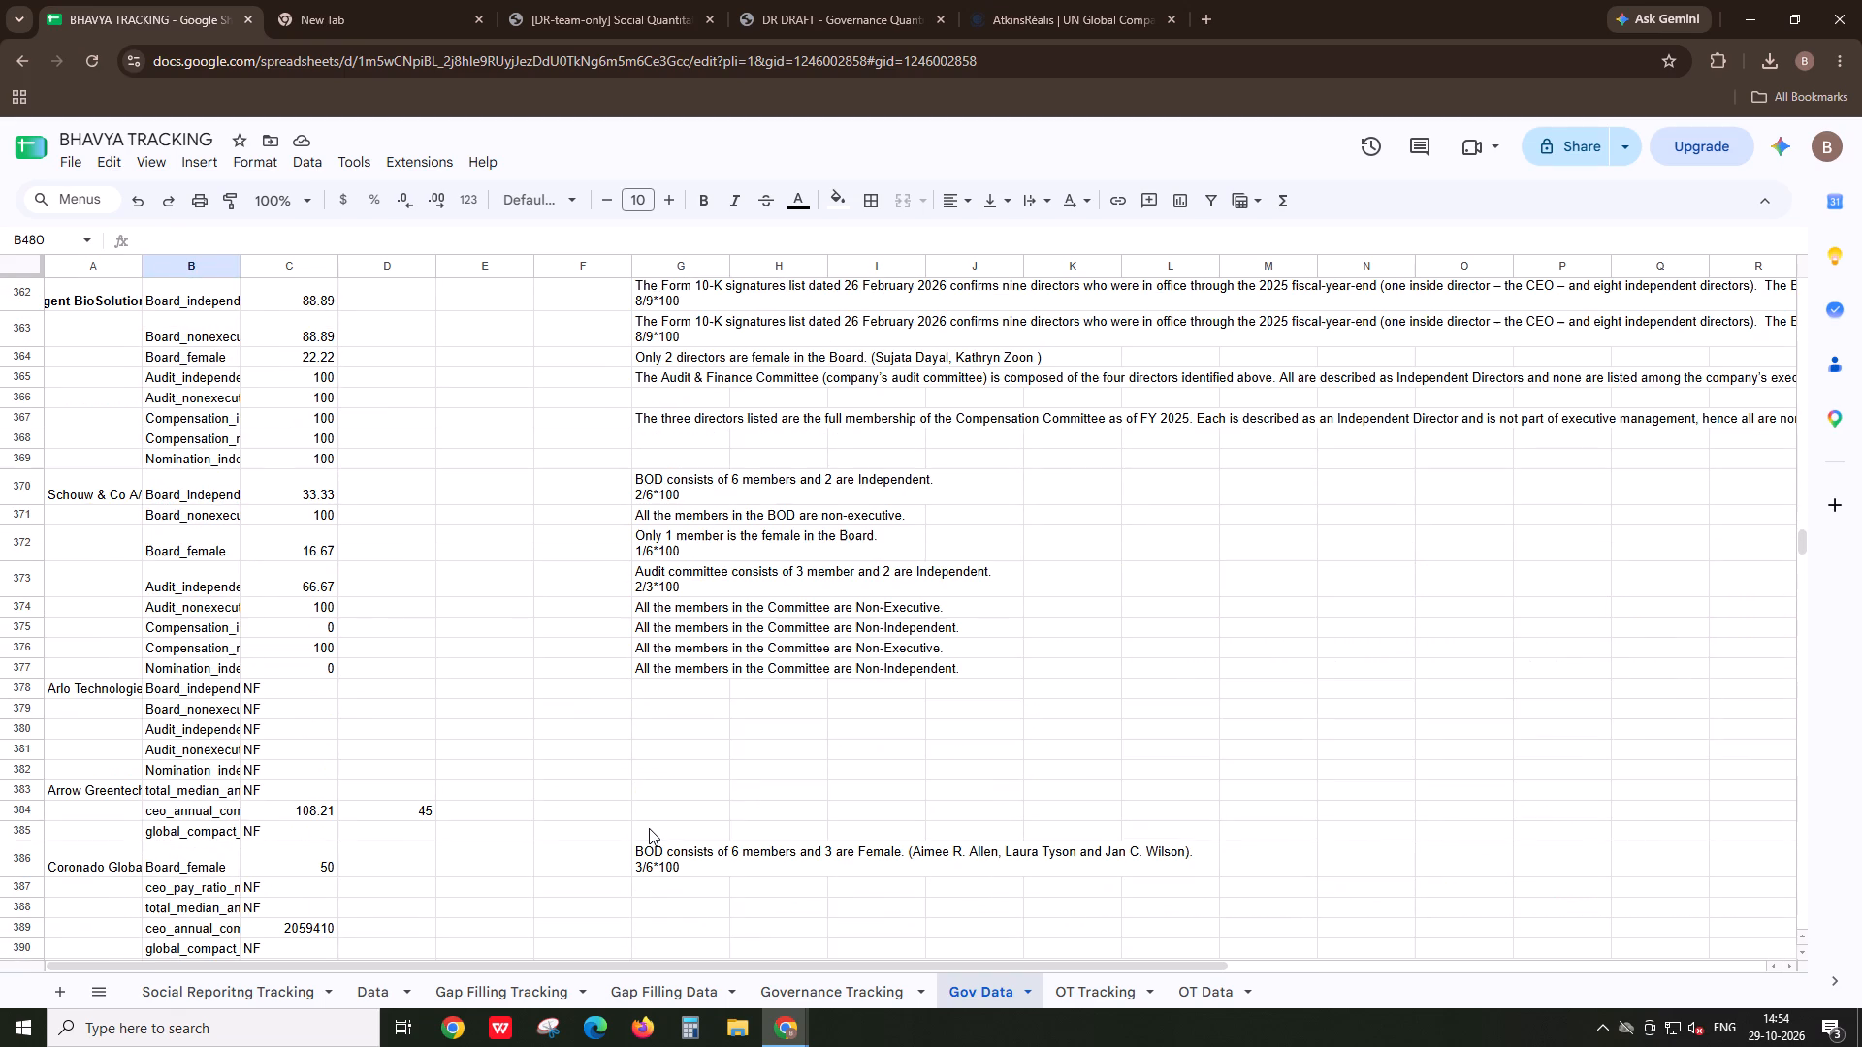
scroll(649, 828, "up", 3)
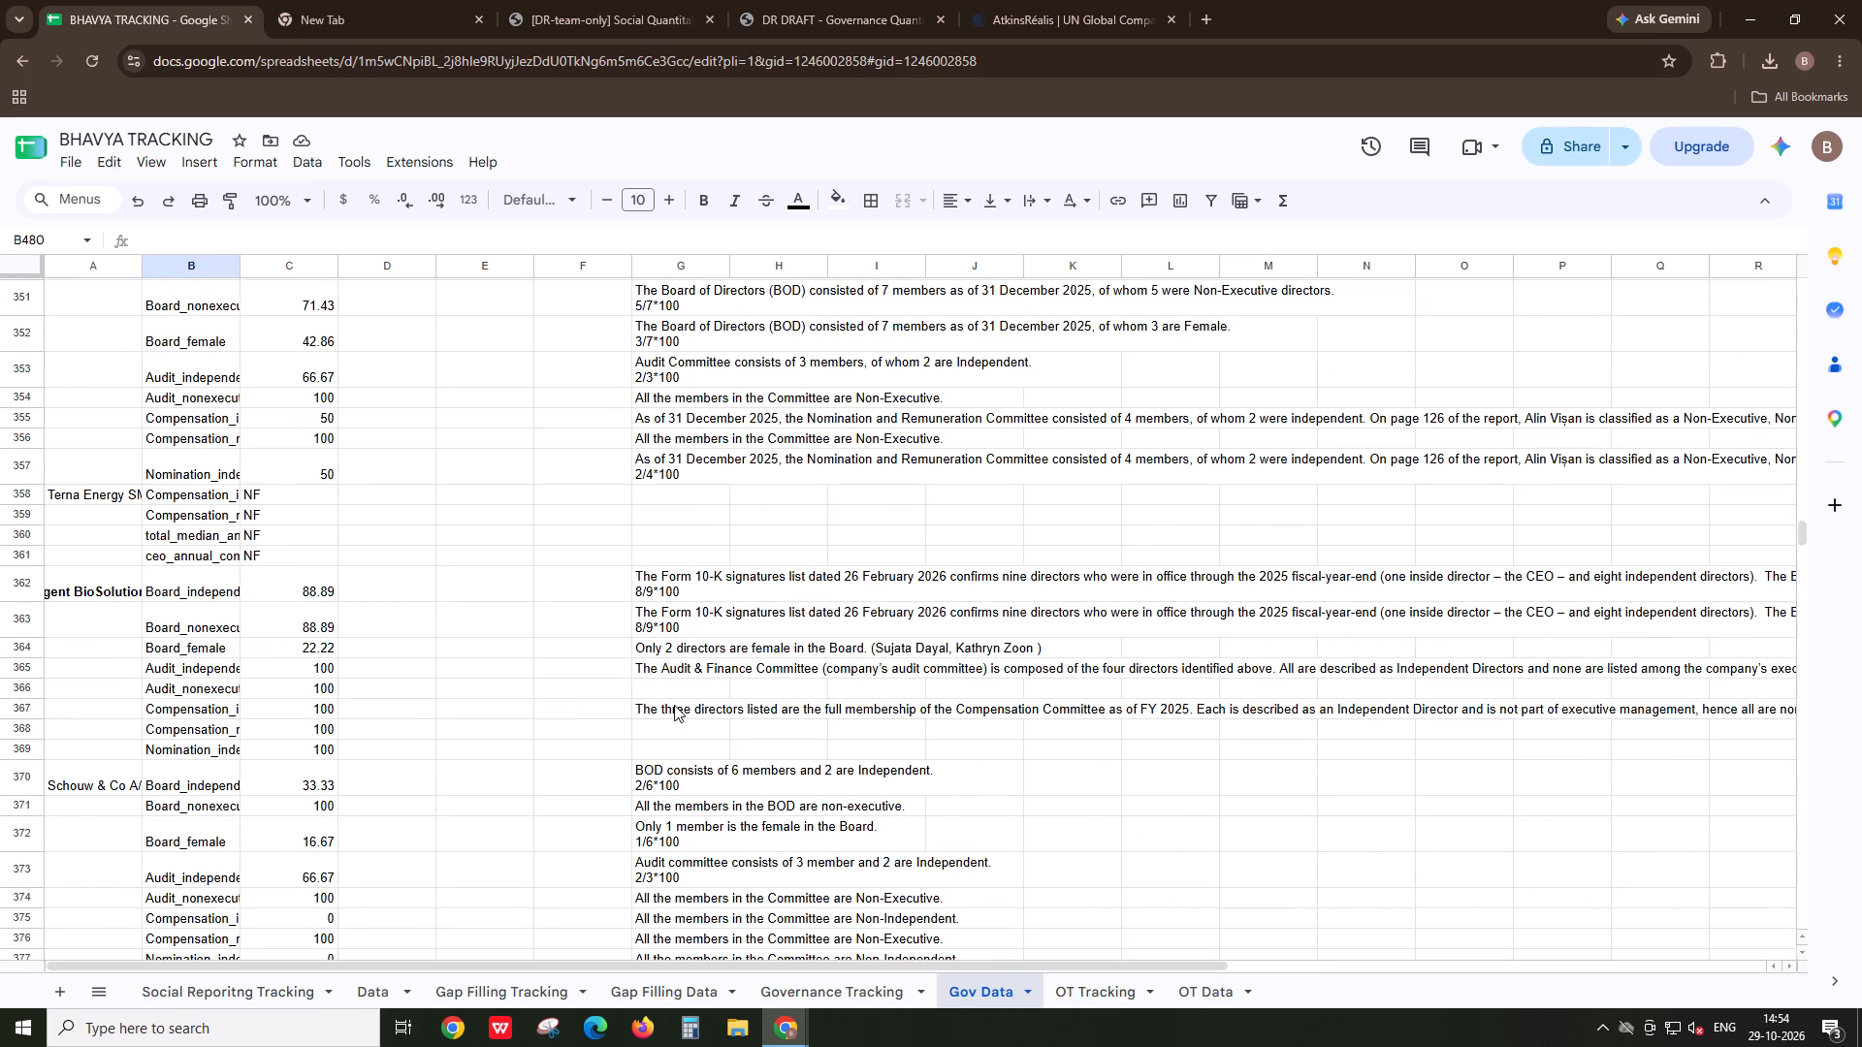
scroll(674, 705, "up", 3)
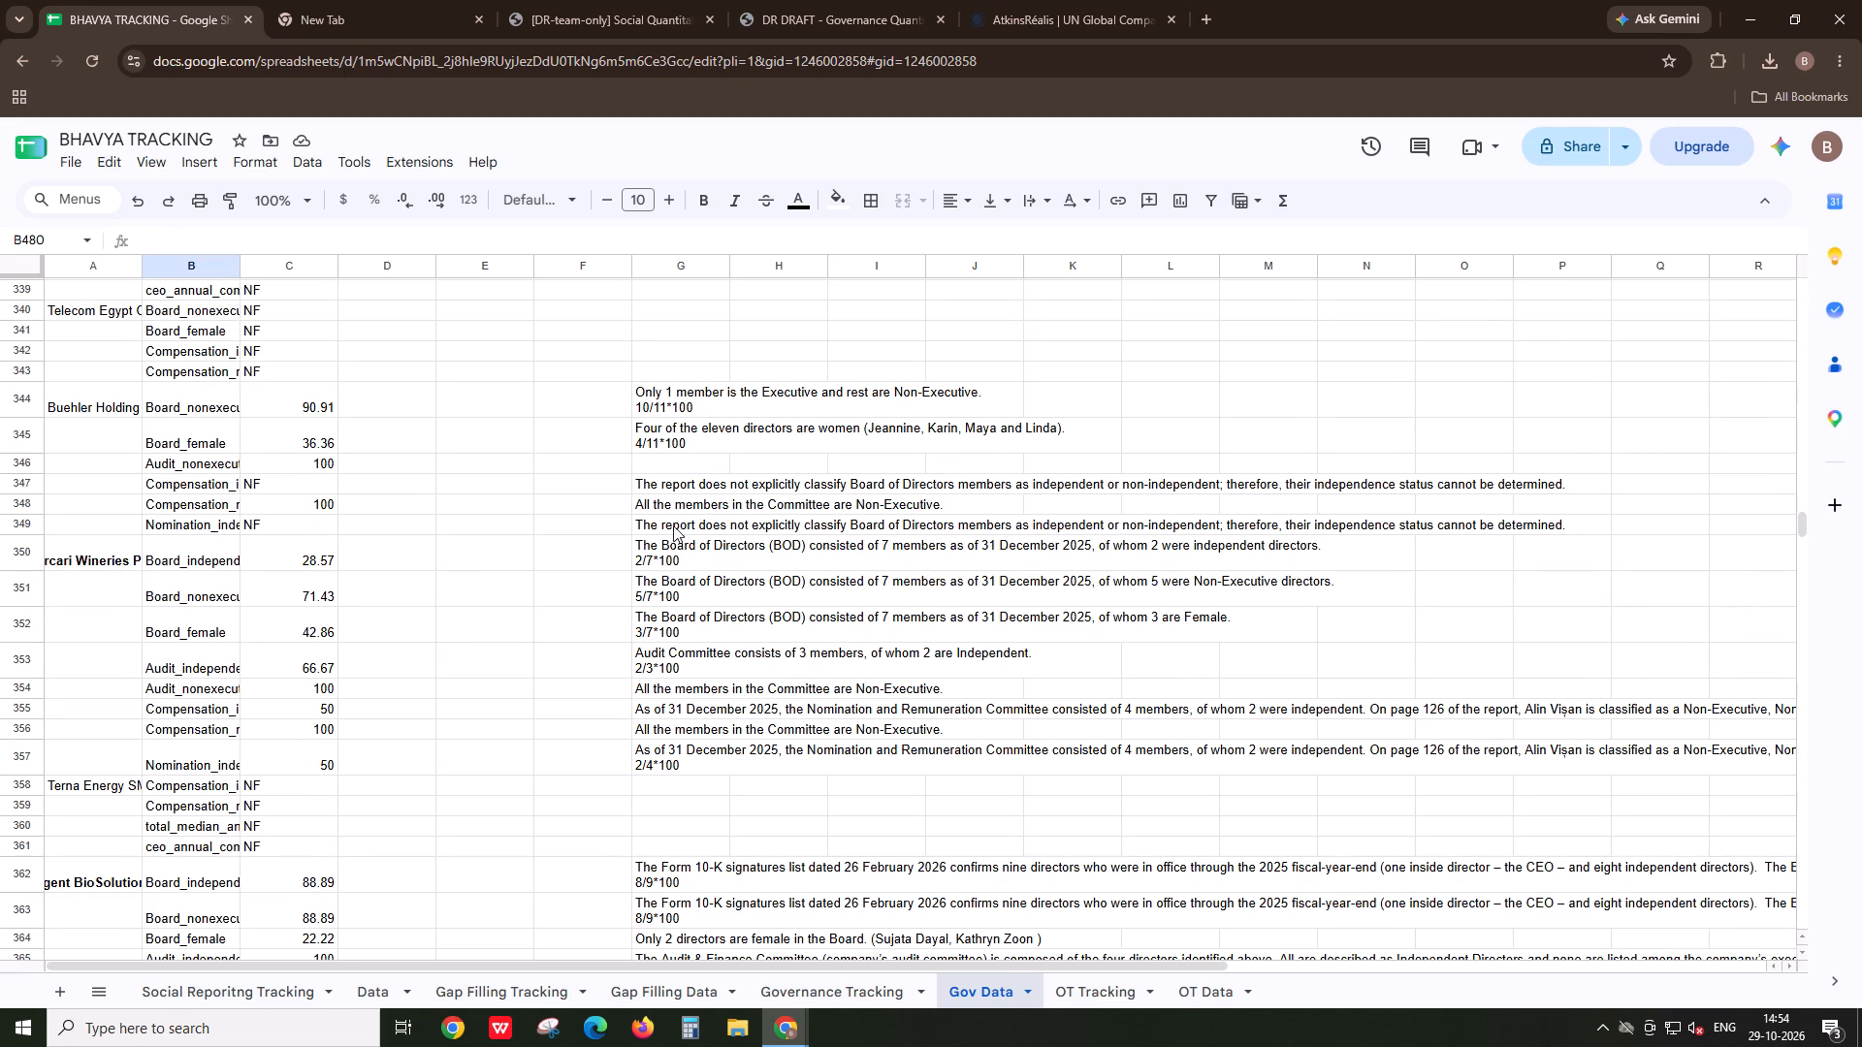
left_click(673, 523)
key("ctrl+c")
Replace the Atkinsrealis Board_independence comment with the copied unclassified-independence explanation and proceed to the next field.
key("alt+Tab")
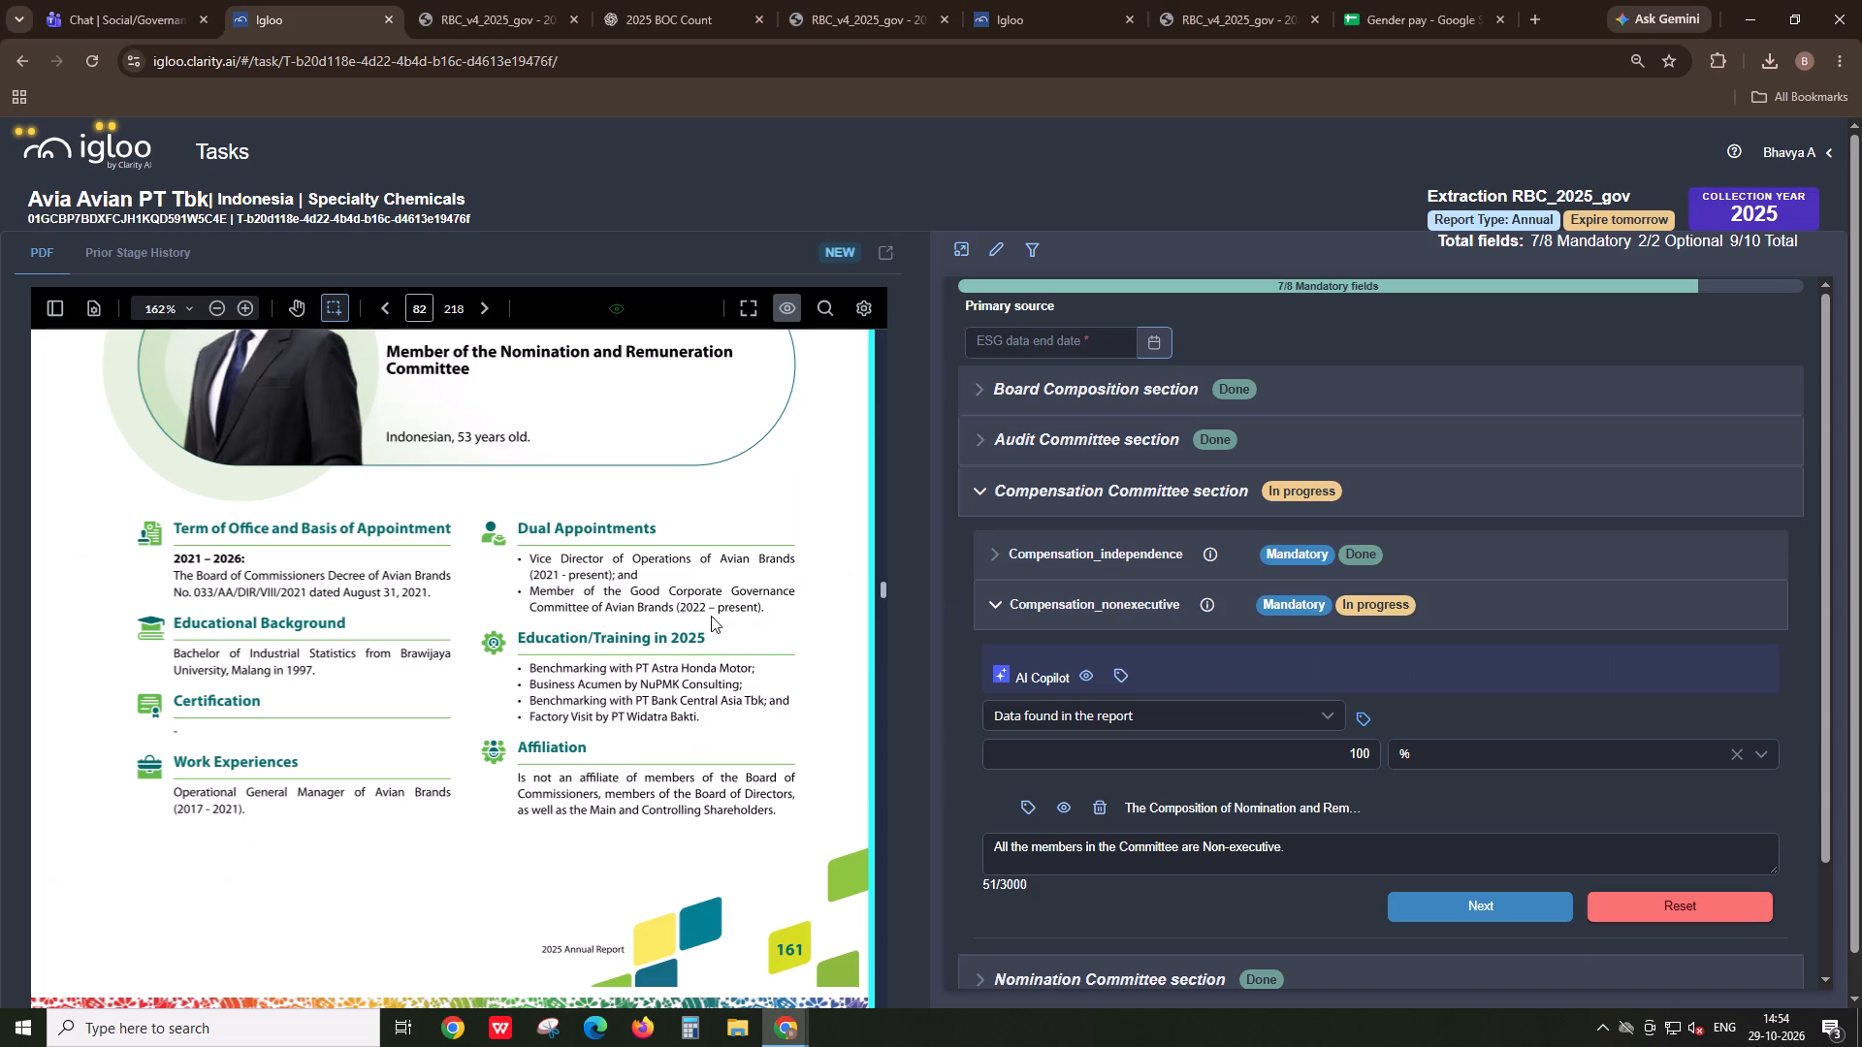
key("alt+Tab")
key("alt+Tab")
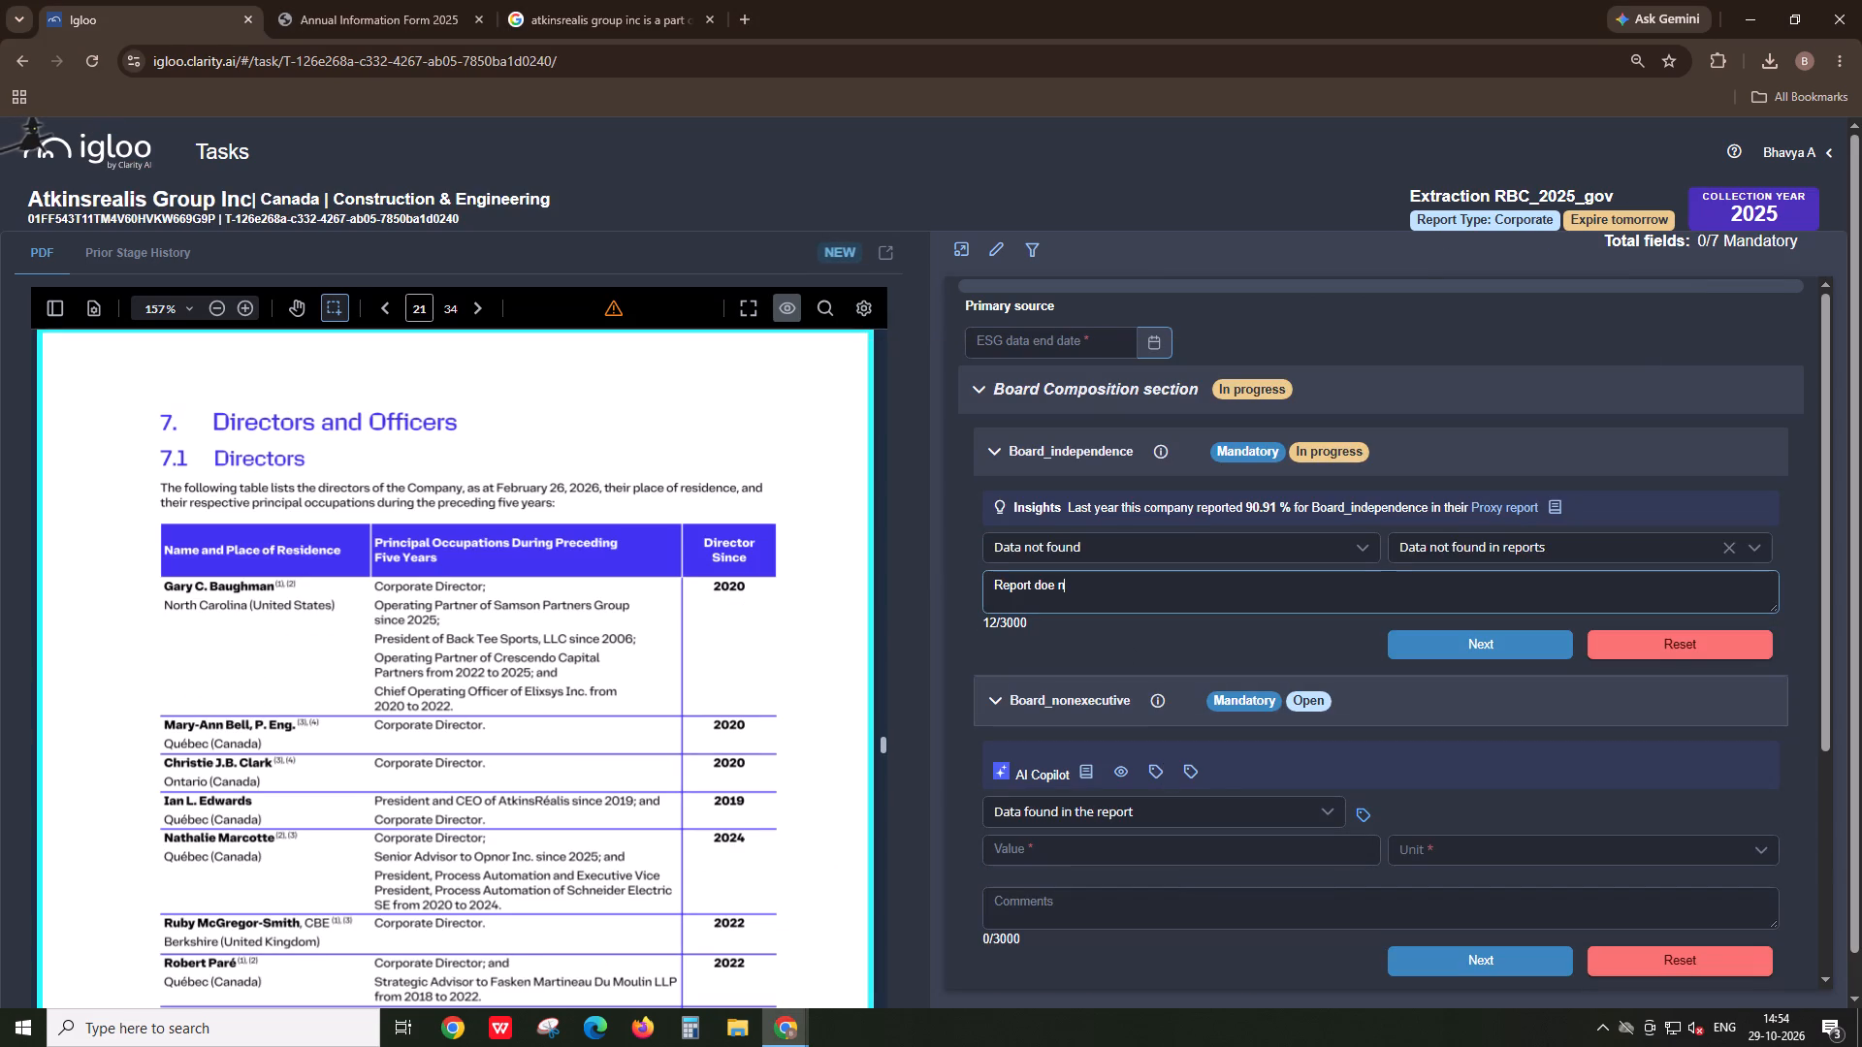
key("ctrl+a")
key("ctrl+v")
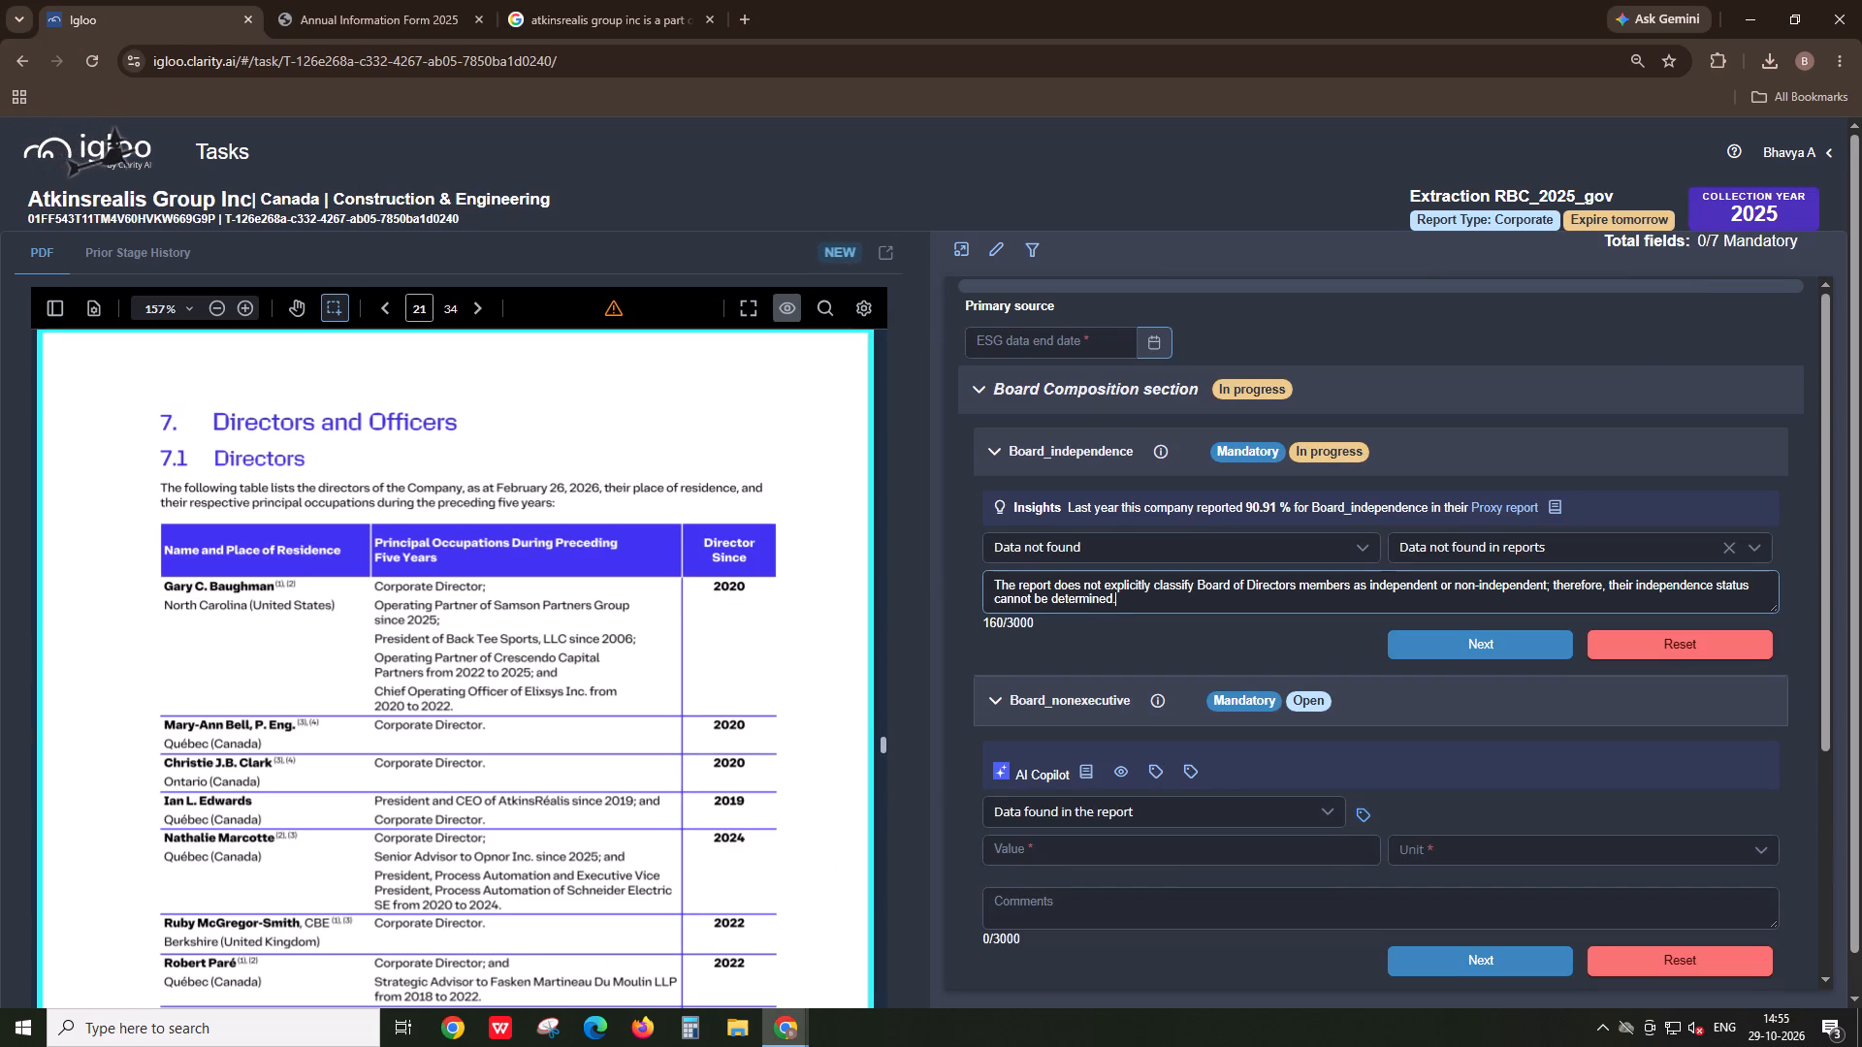
left_click(1431, 655)
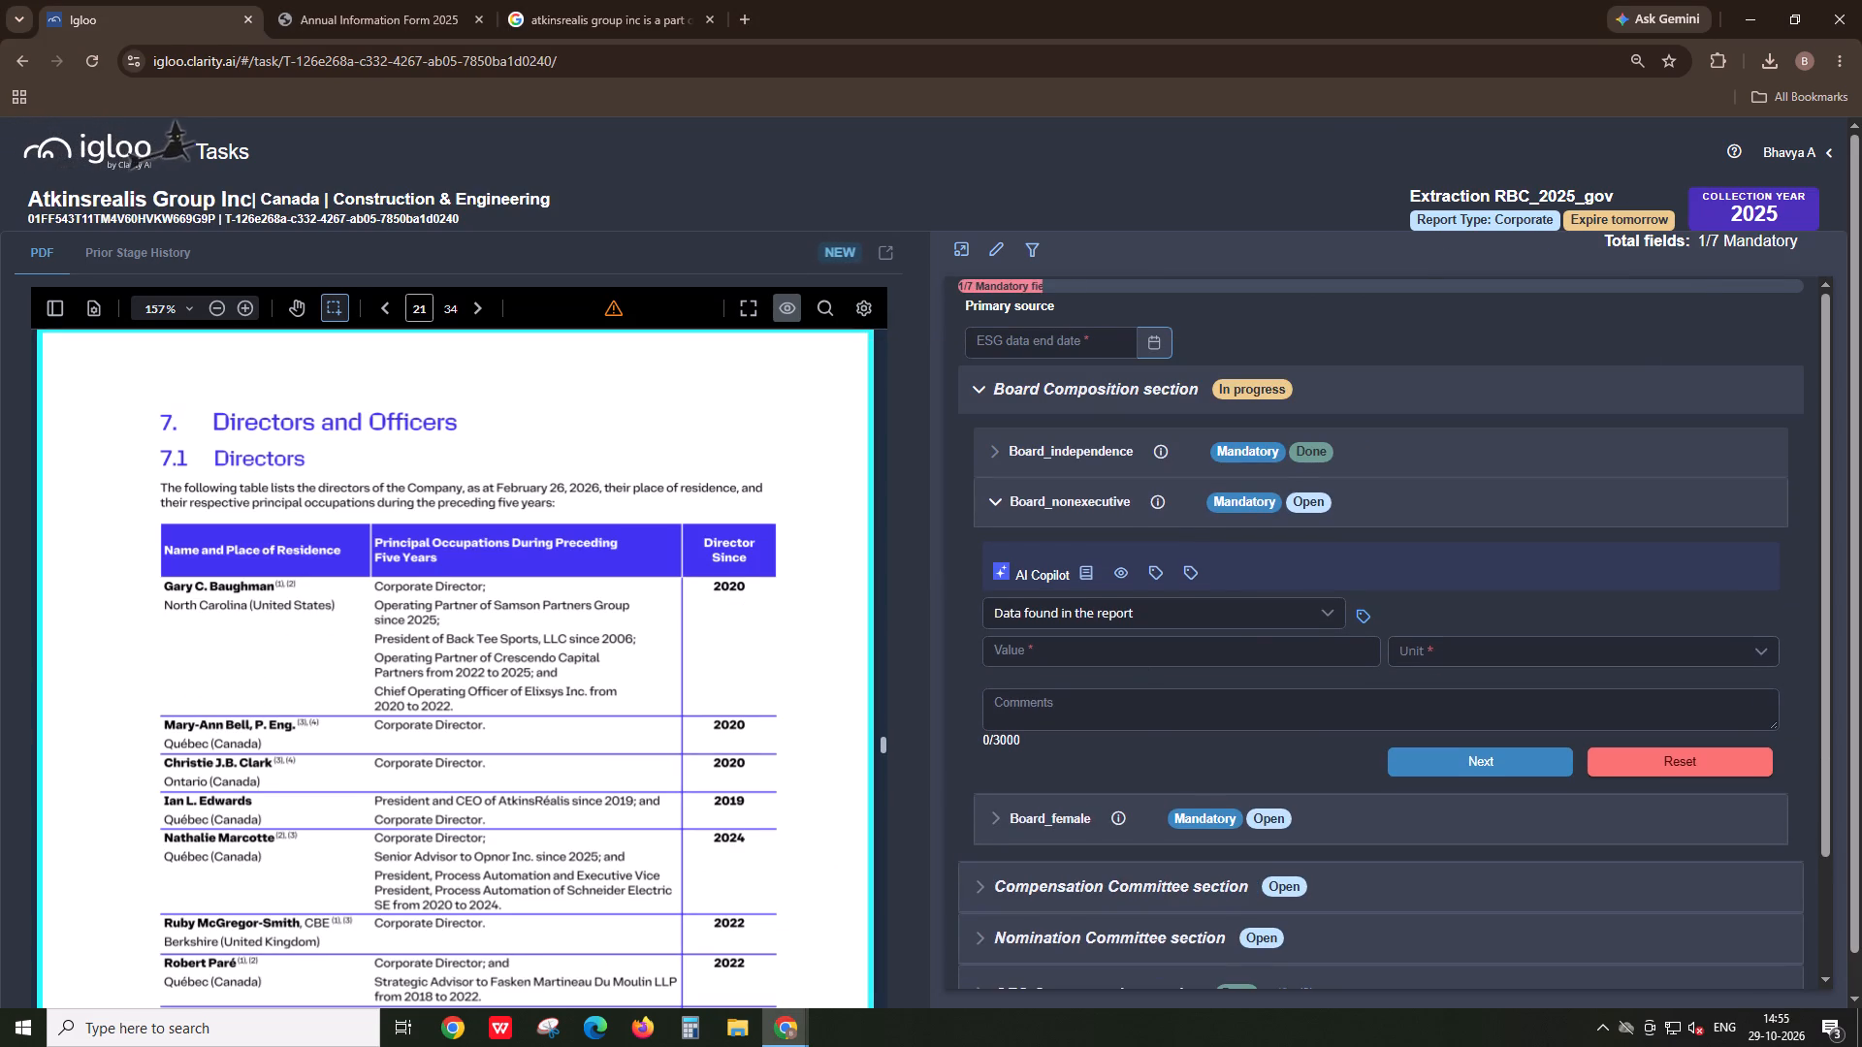
Read the AI Copilot explanation for Board_nonexecutive and close it.
left_click(1085, 561)
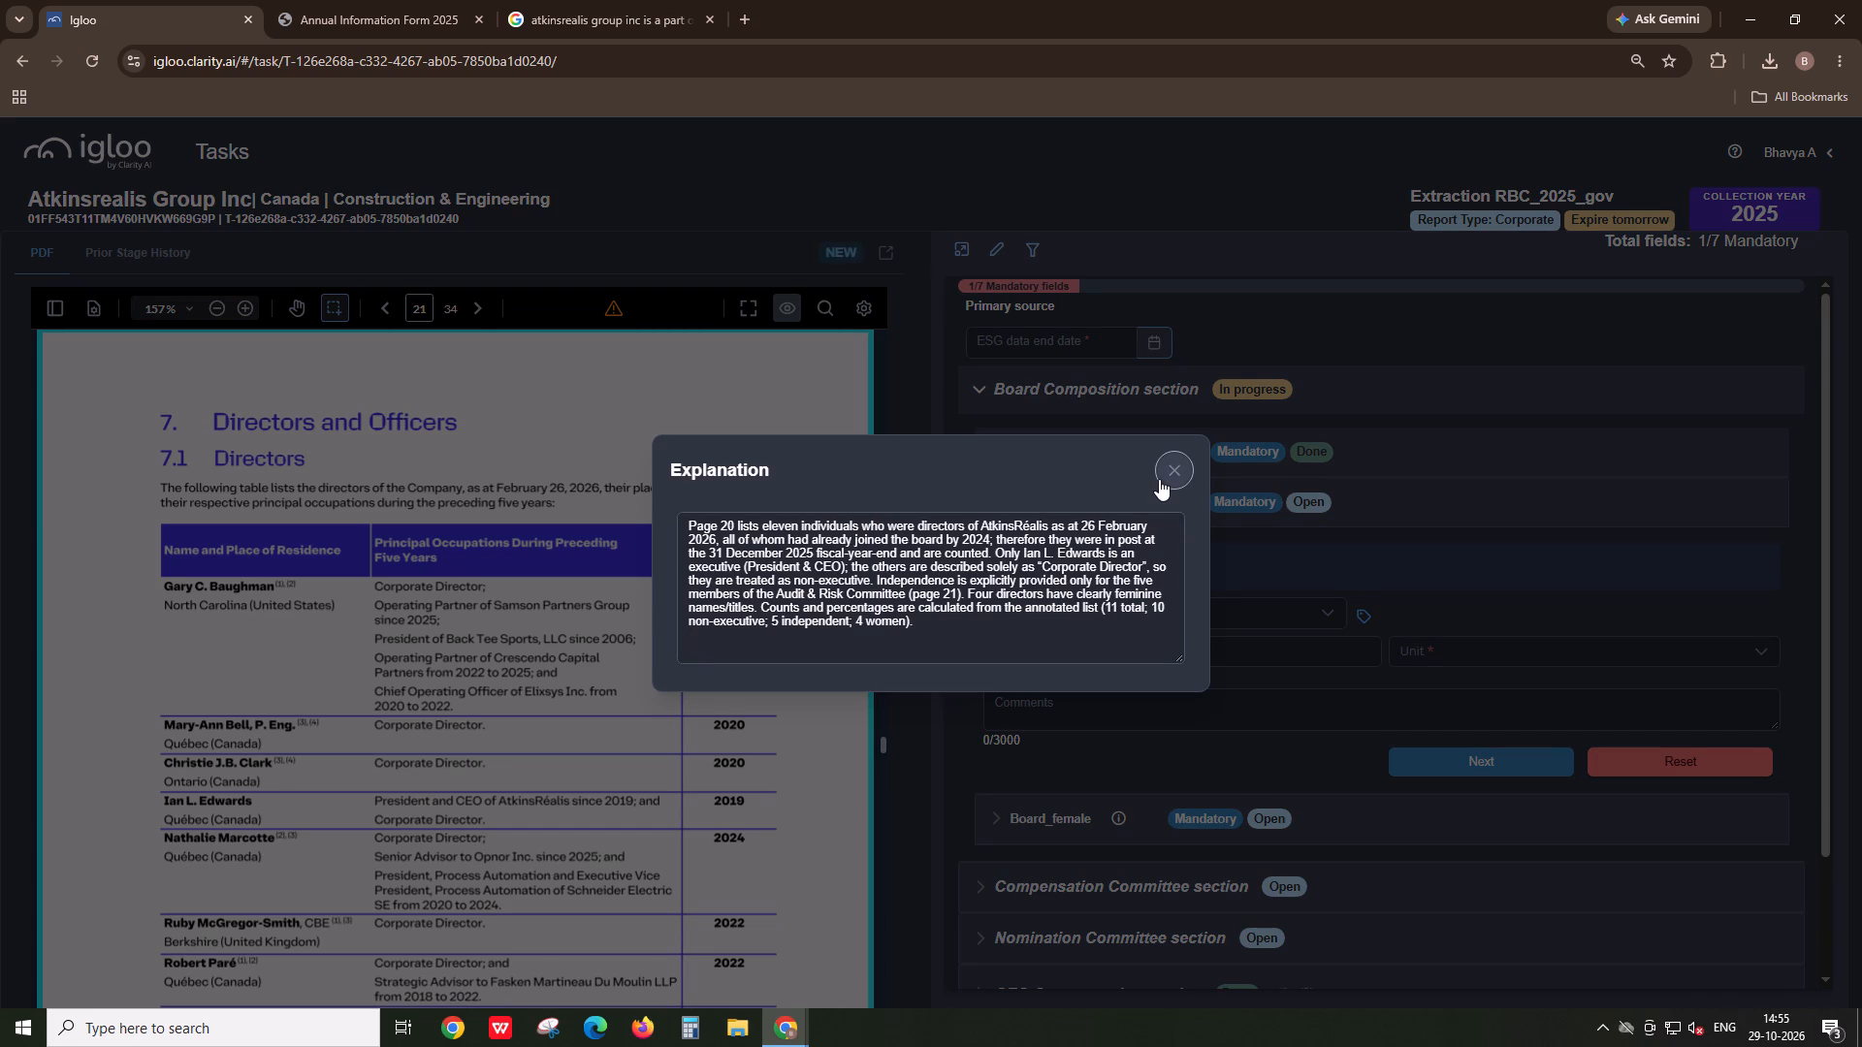
left_click(1159, 479)
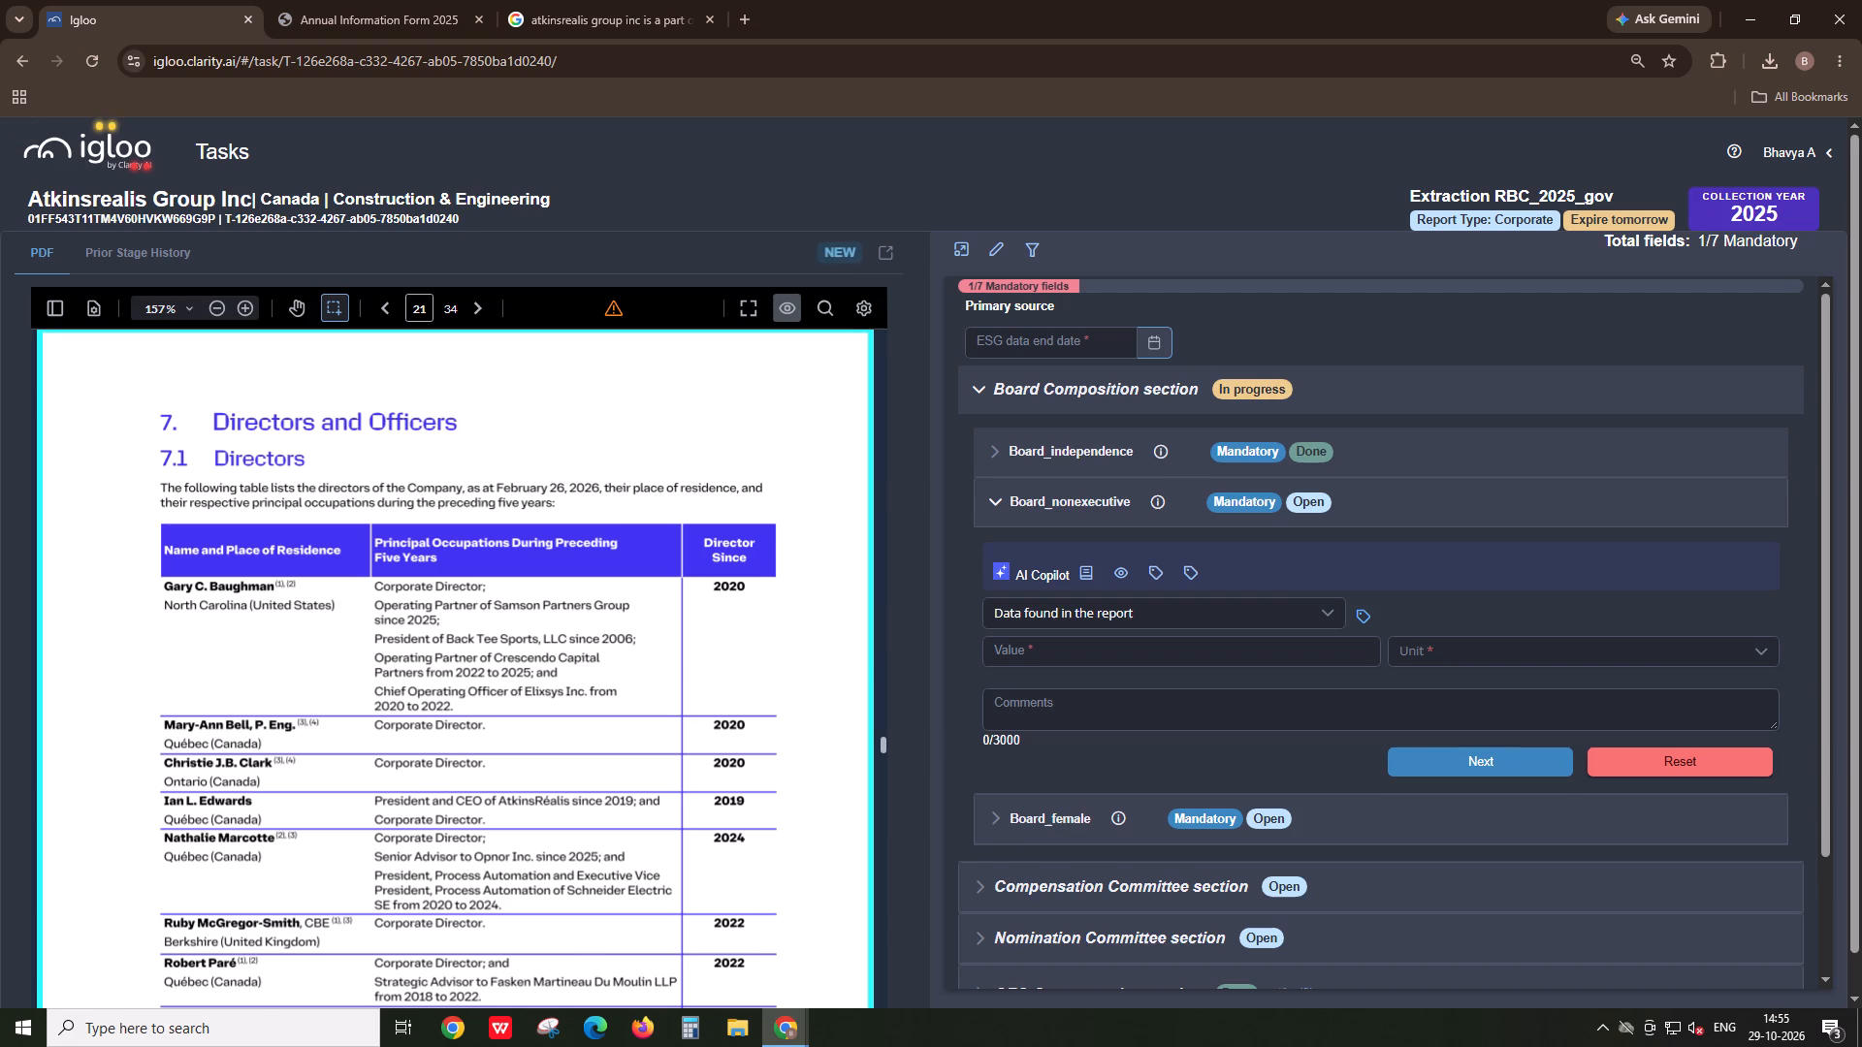
Switch to the Avia Avian task and examine the annual report's Nomination and Remuneration Committee composition text, member table and member profiles.
key("alt+Tab")
scroll(378, 746, "up", 2, "shift")
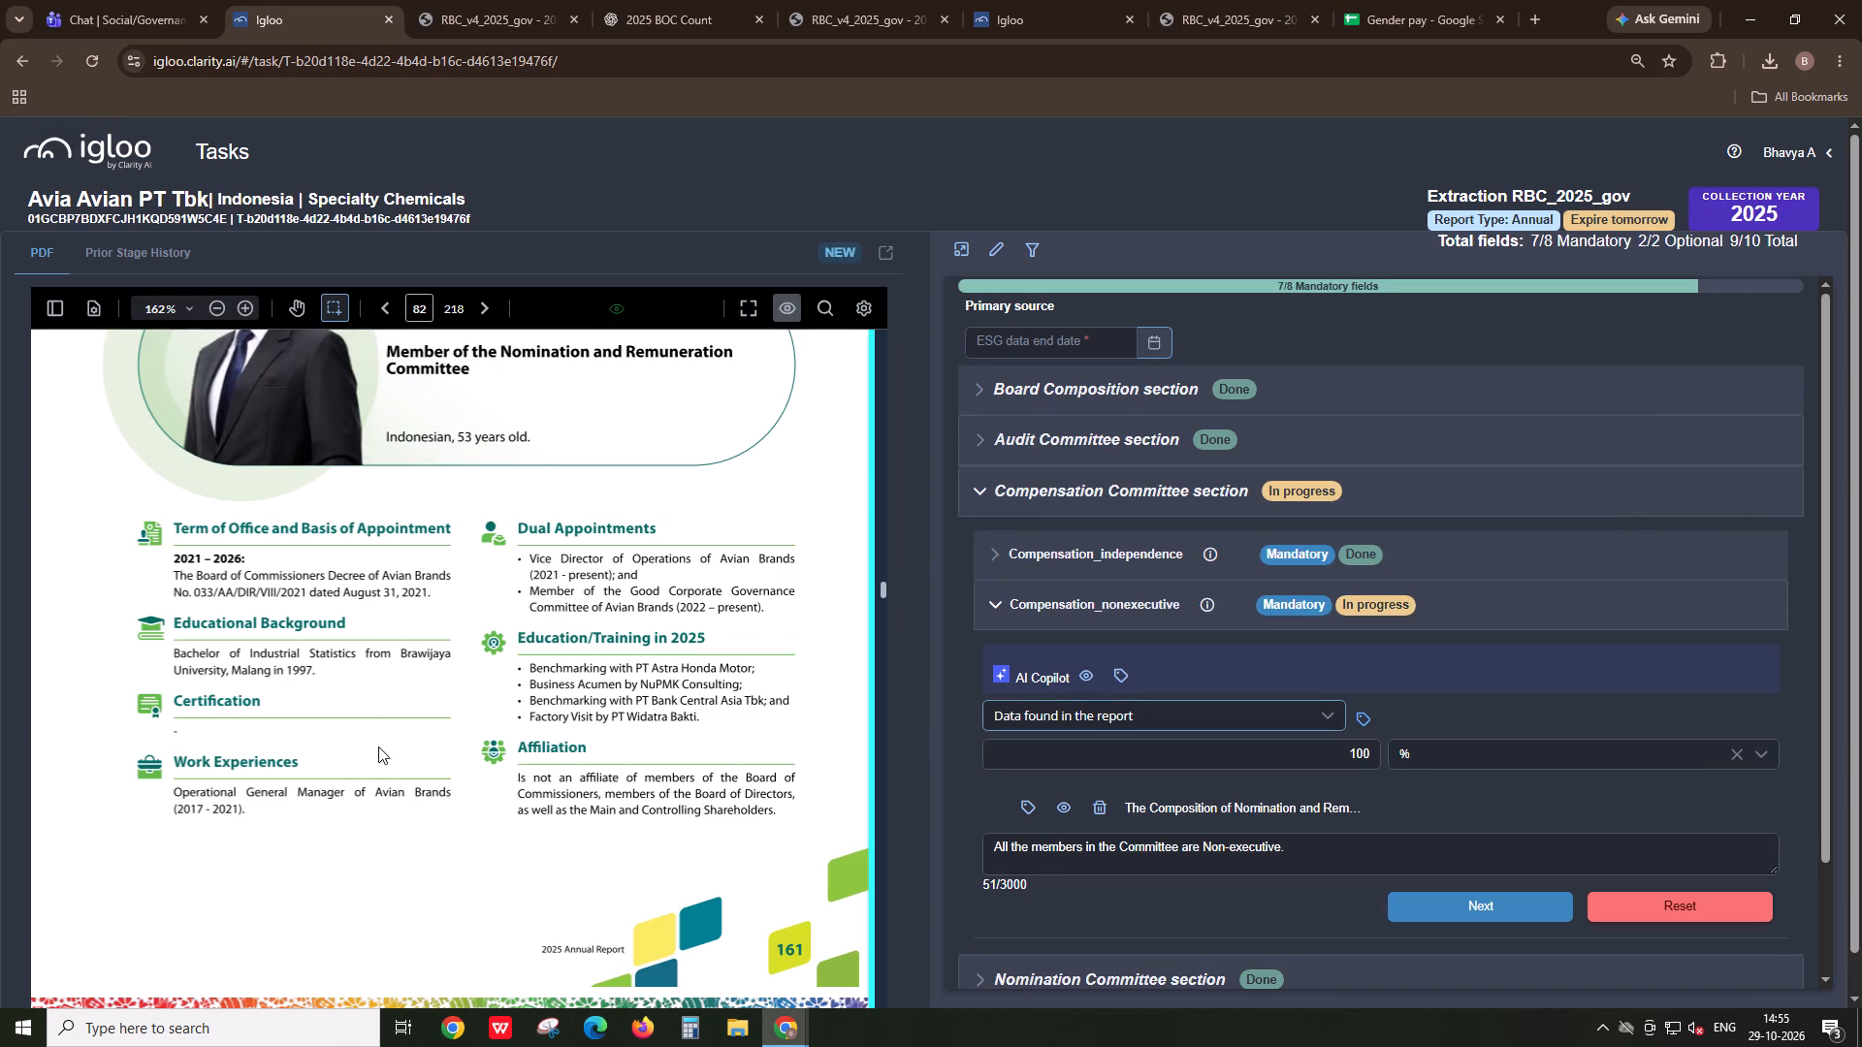
scroll(378, 746, "up", 9, "shift")
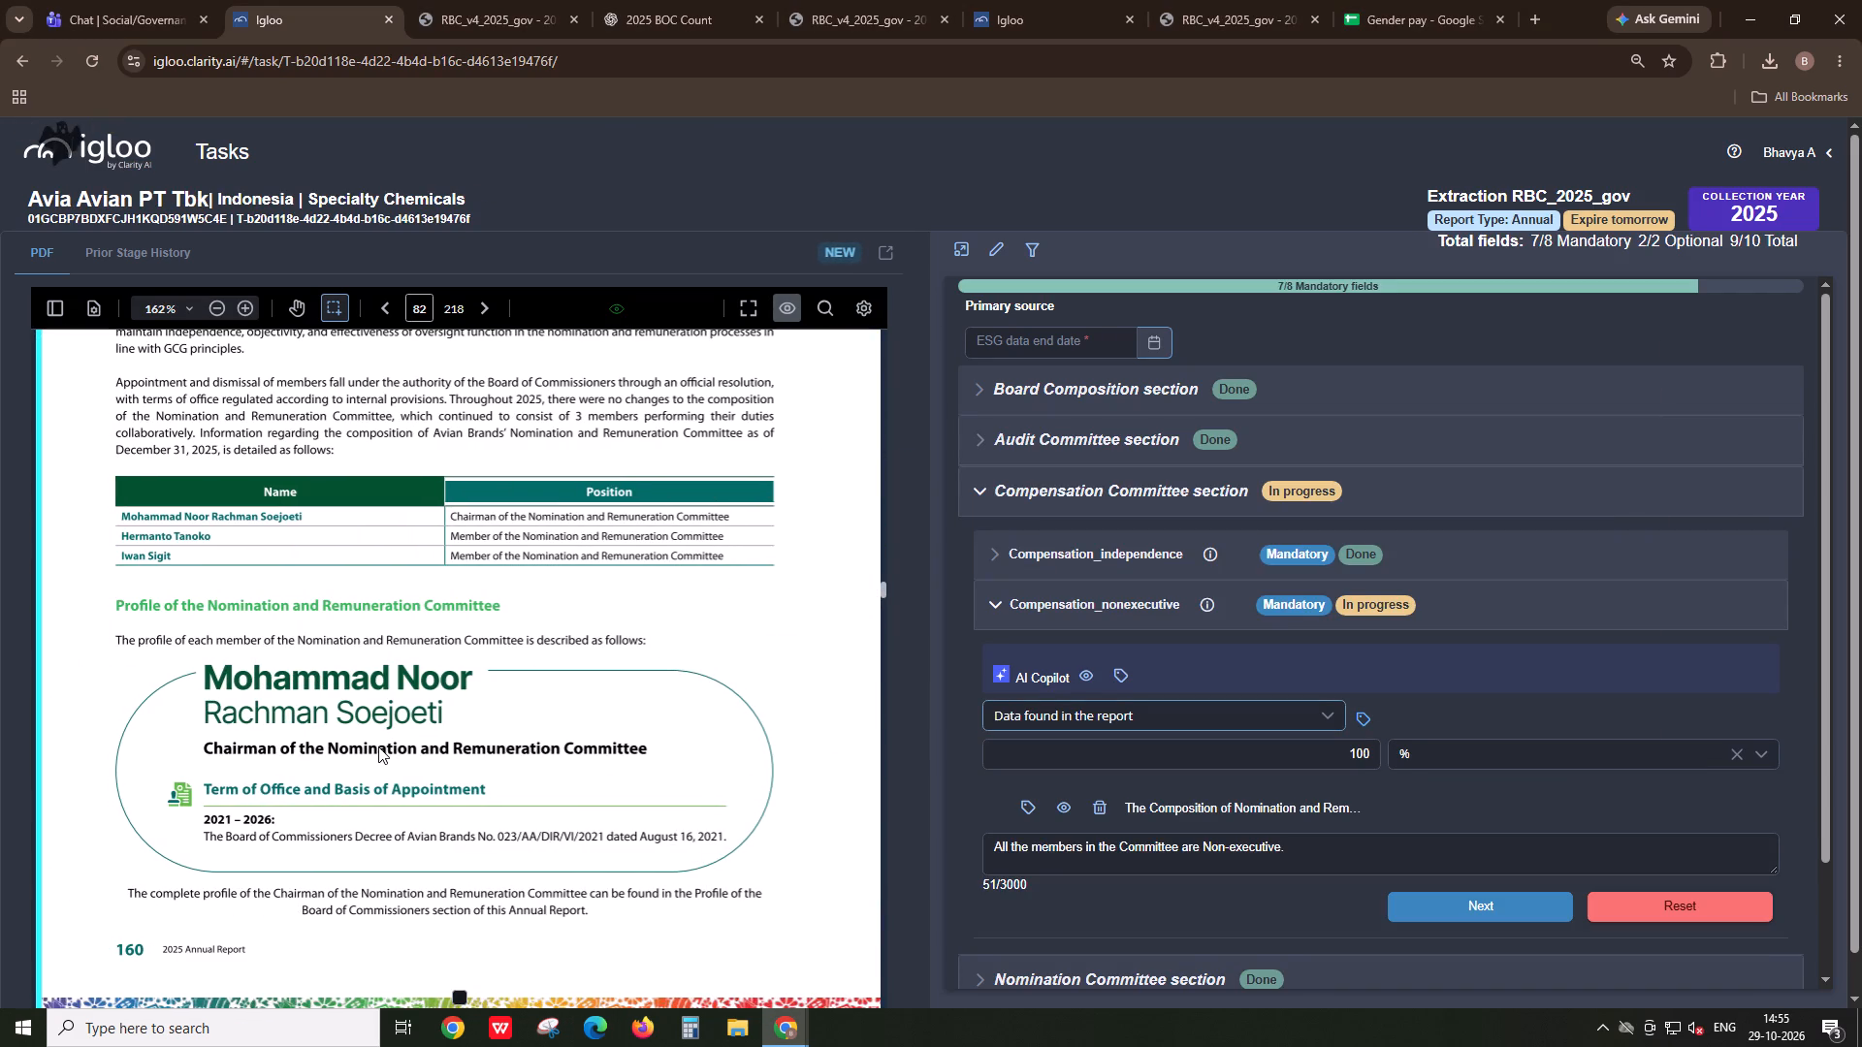
left_click_drag(542, 401, 568, 398)
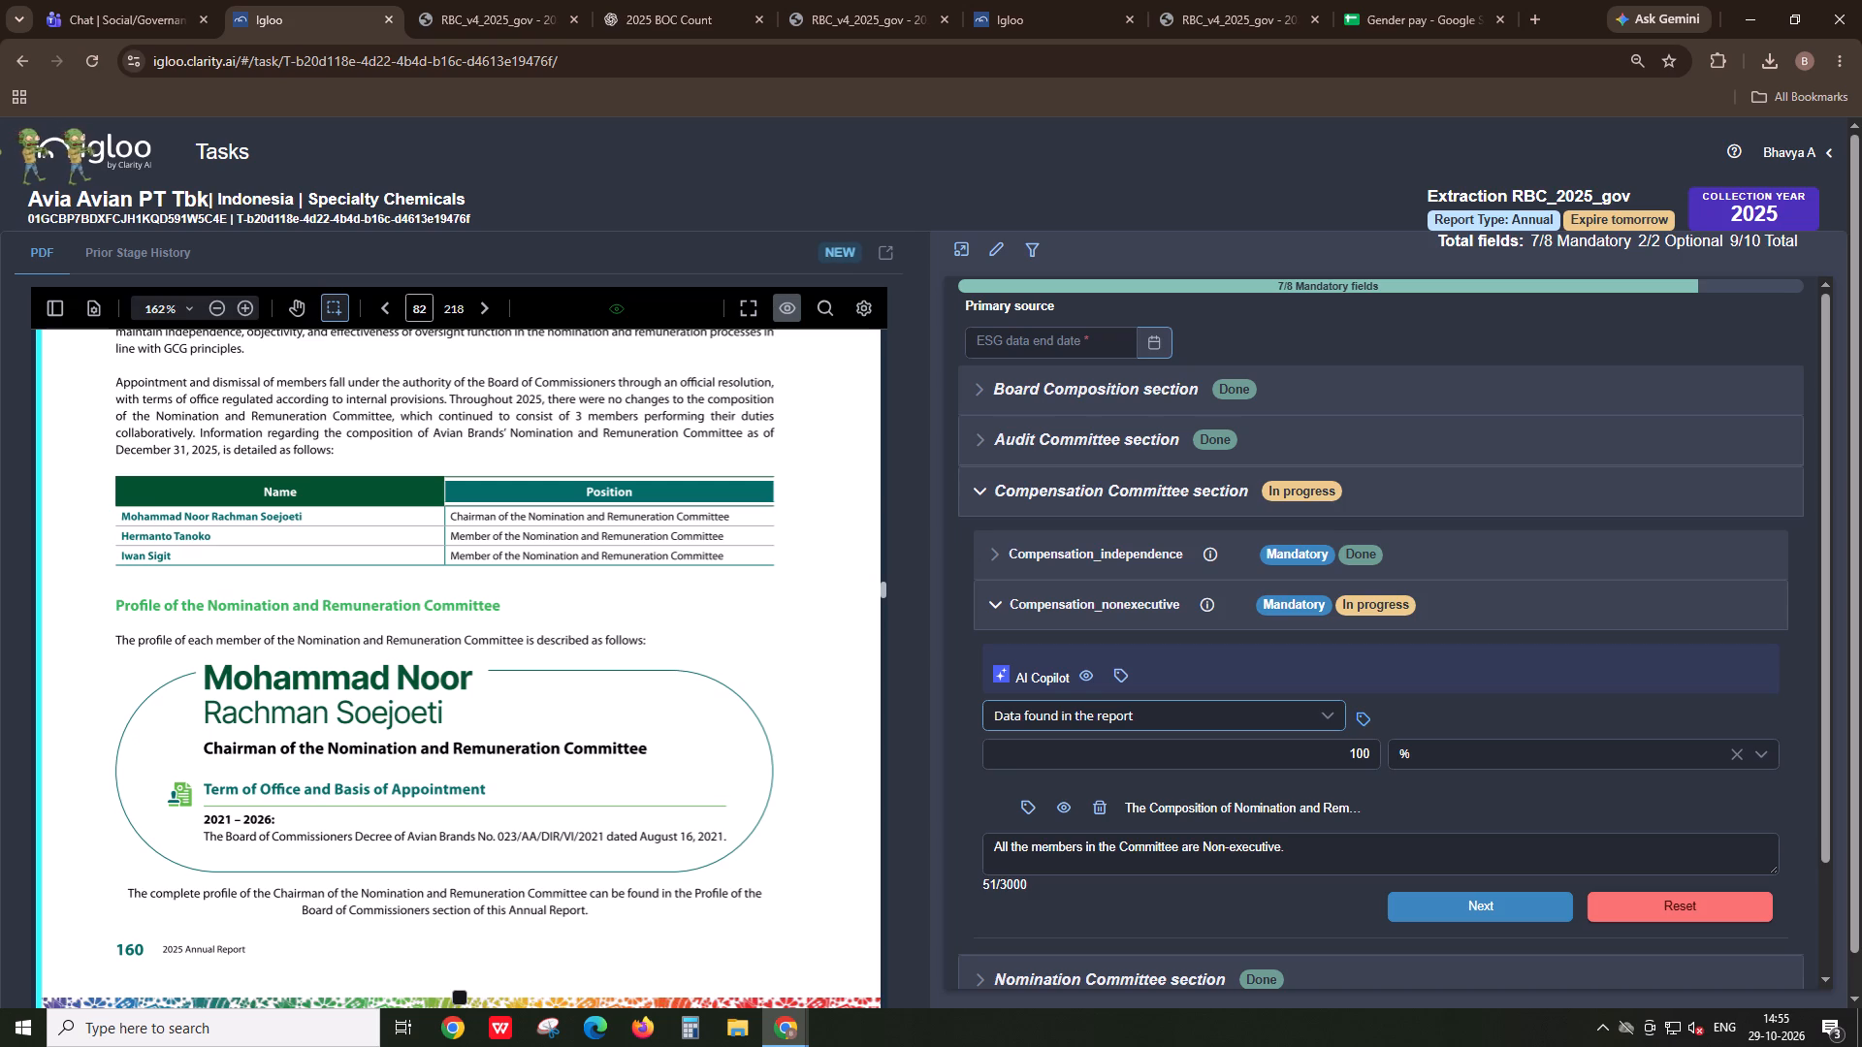
left_click_drag(568, 398, 618, 398)
left_click(618, 398)
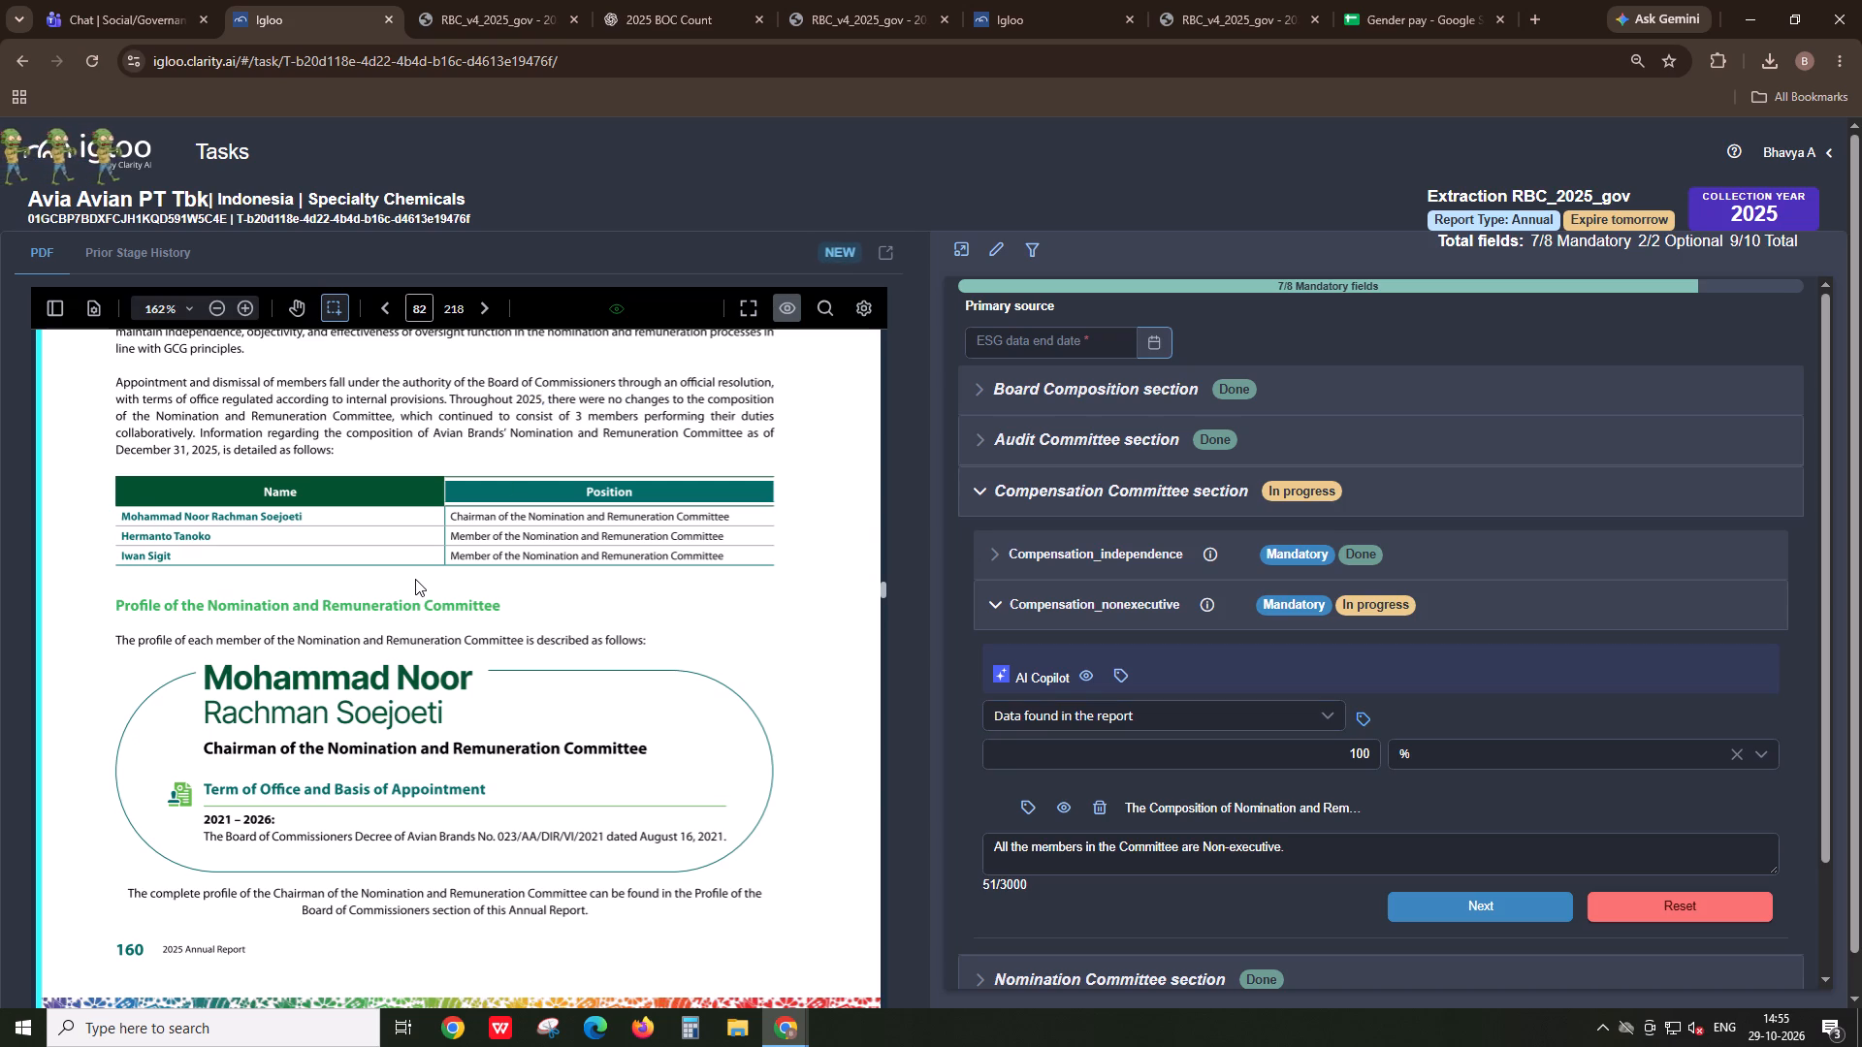
scroll(415, 579, "down", 9, "shift")
scroll(415, 580, "up", 3)
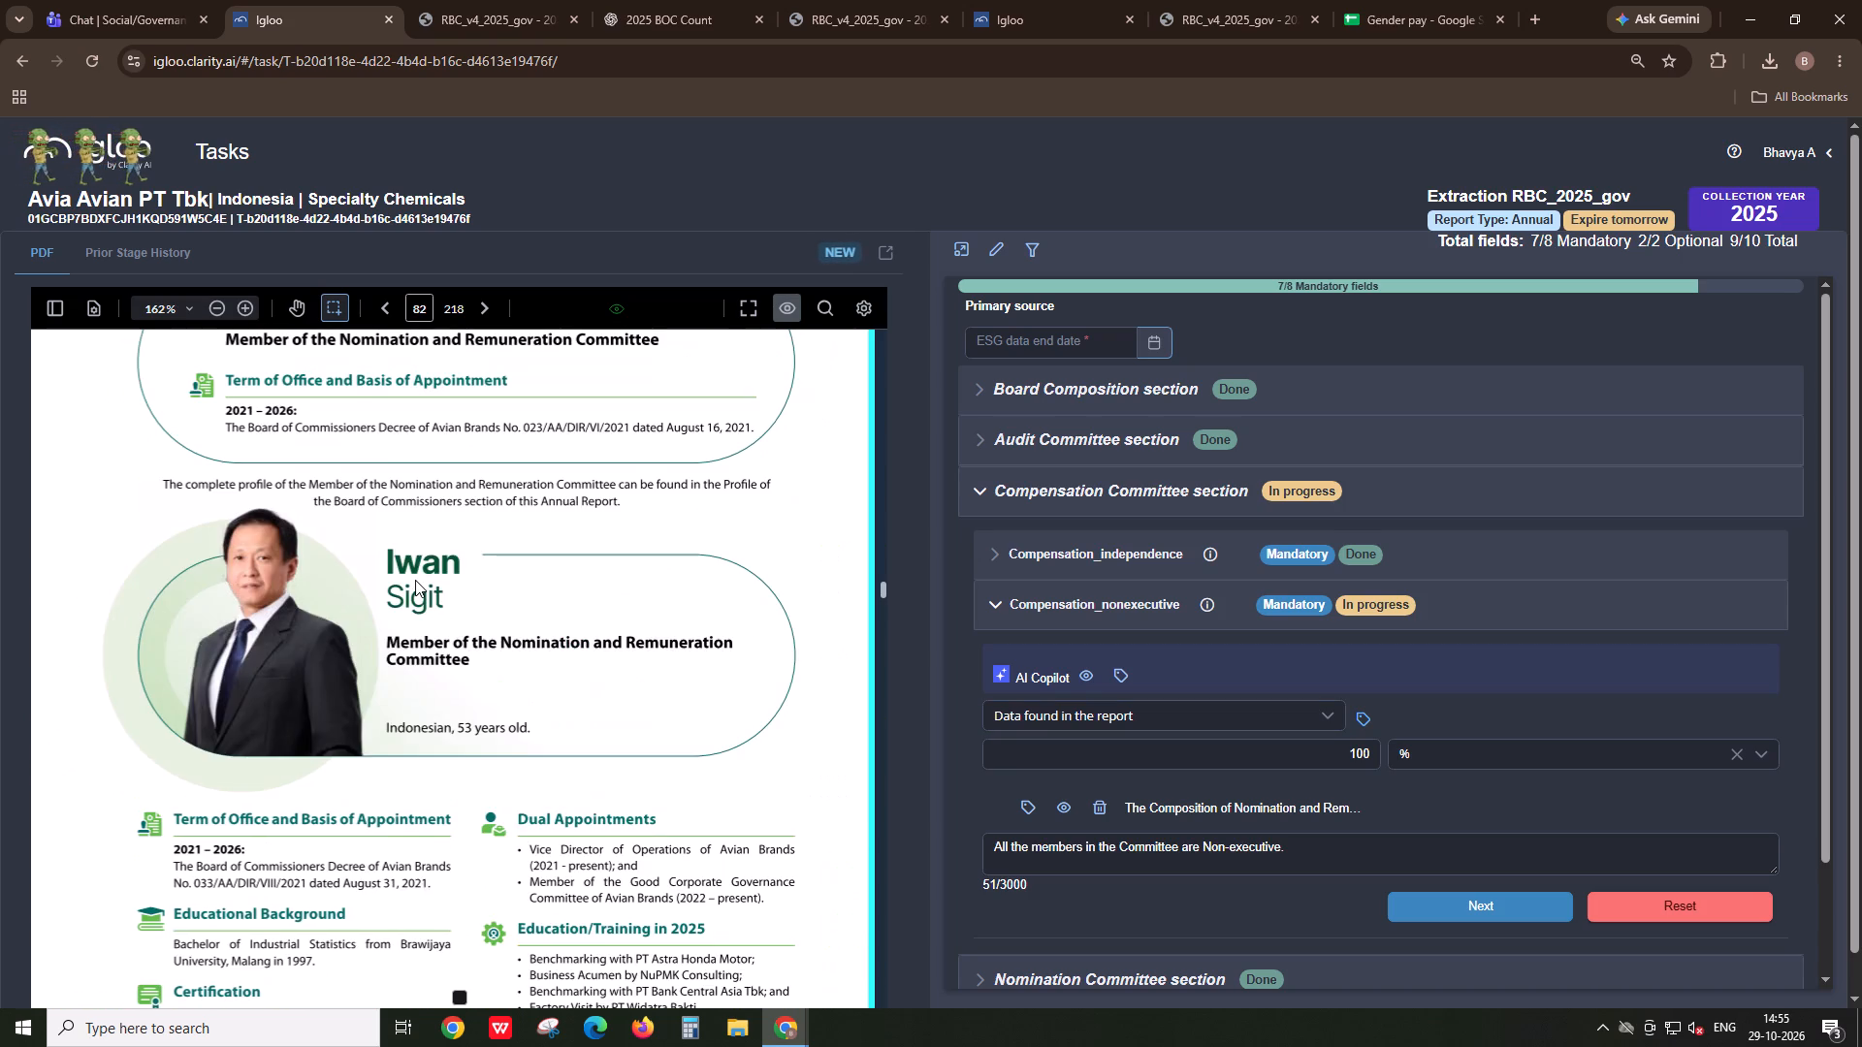
scroll(415, 580, "up", 9, "shift")
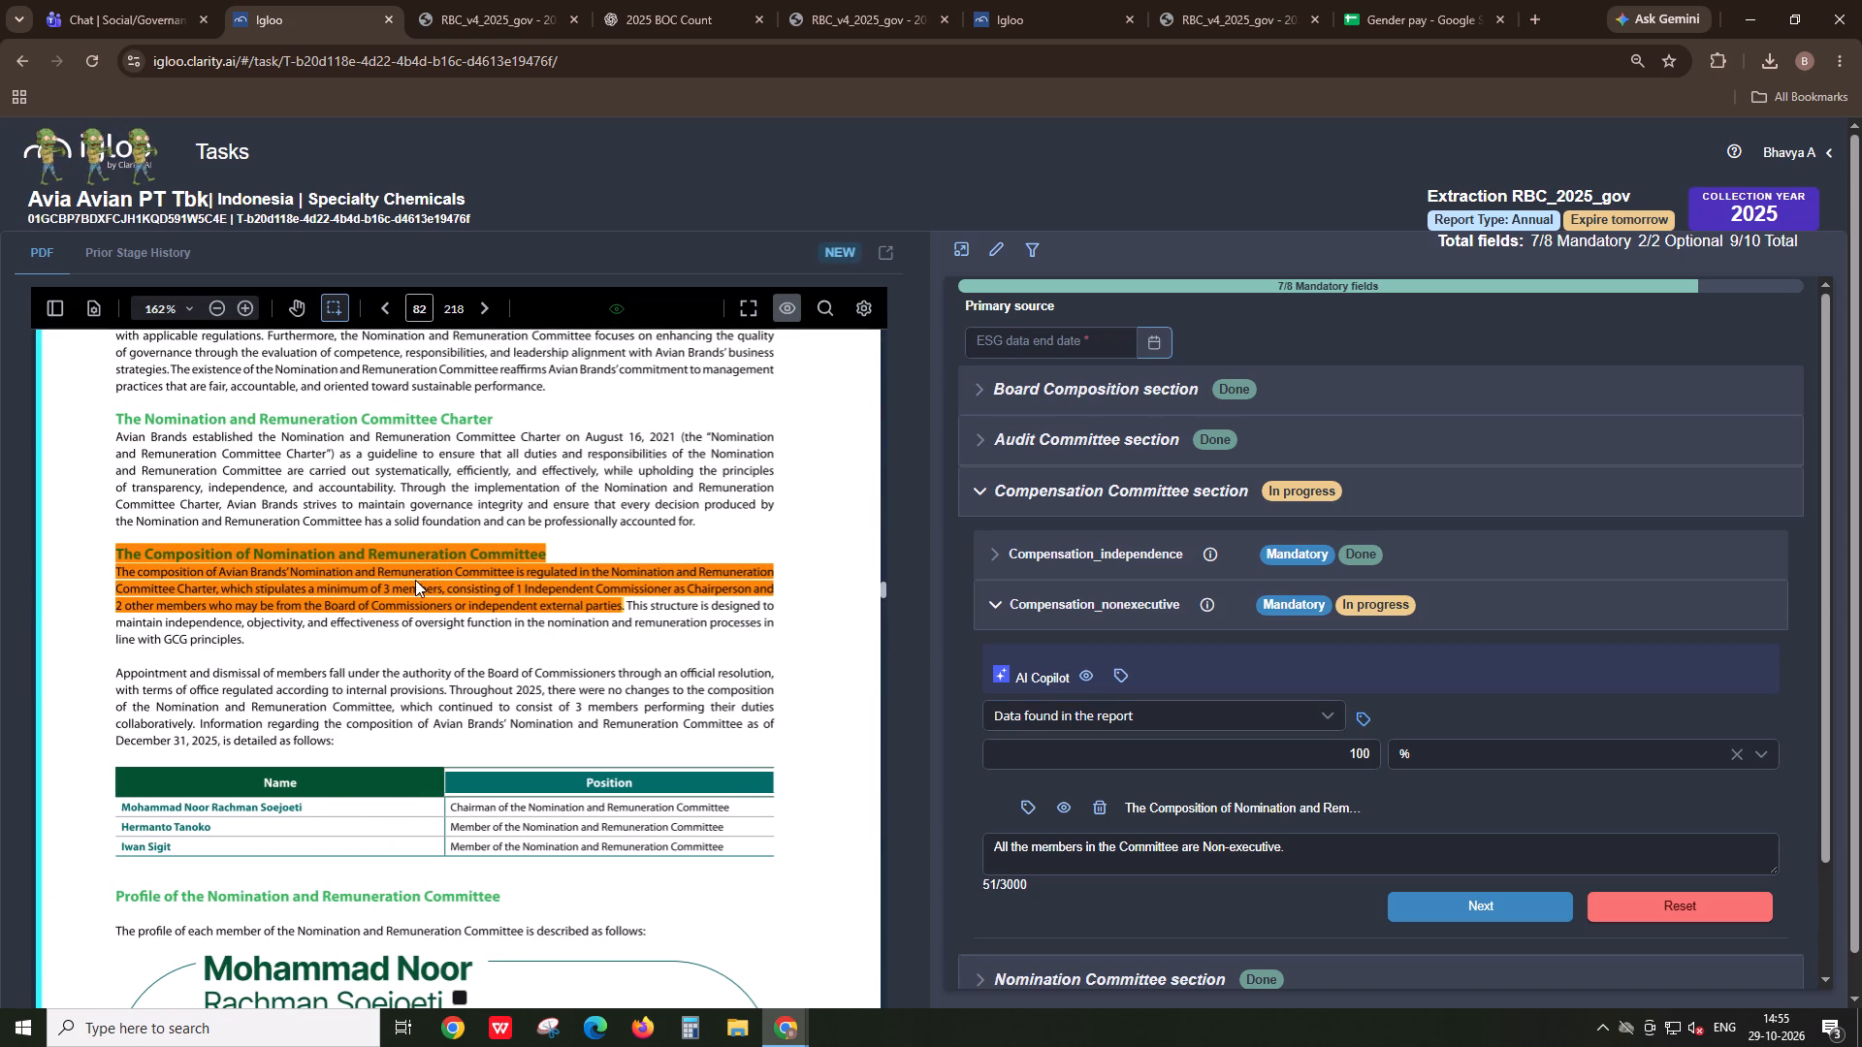
left_click_drag(415, 580, 496, 650)
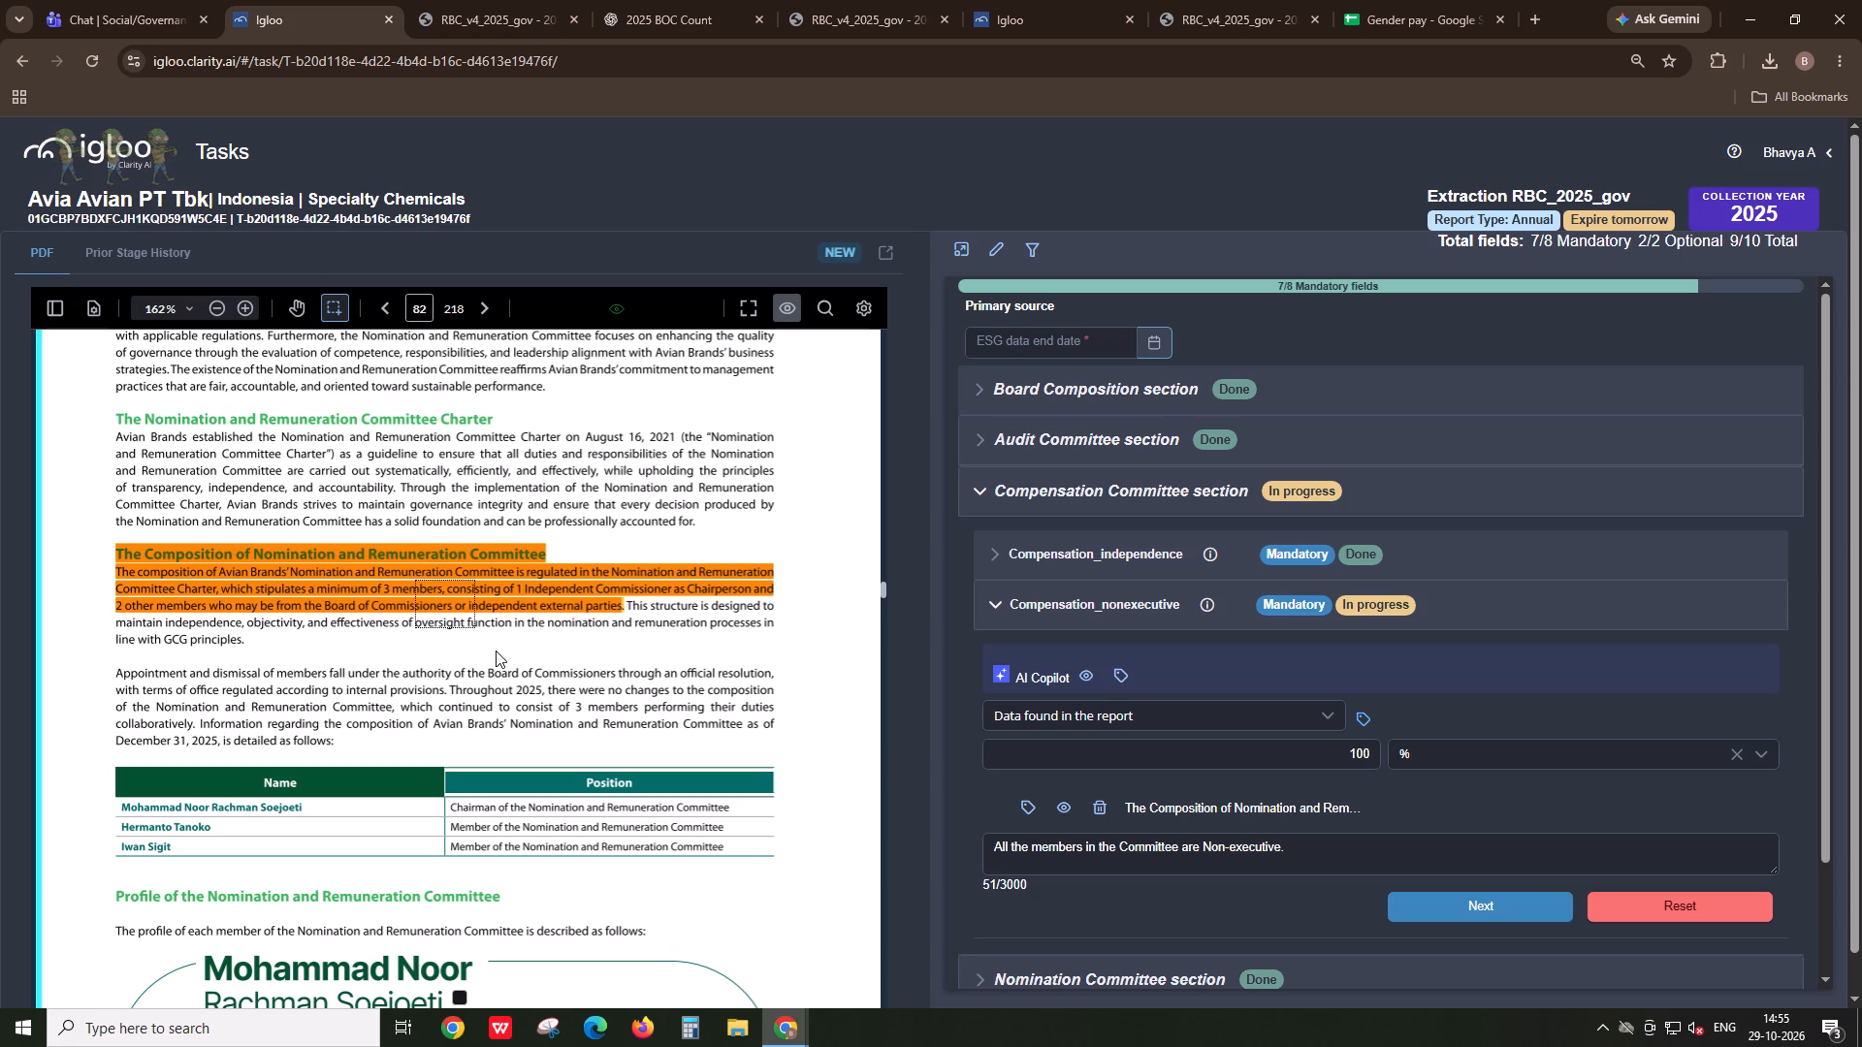
left_click_drag(496, 650, 770, 643)
left_click_drag(770, 643, 768, 643)
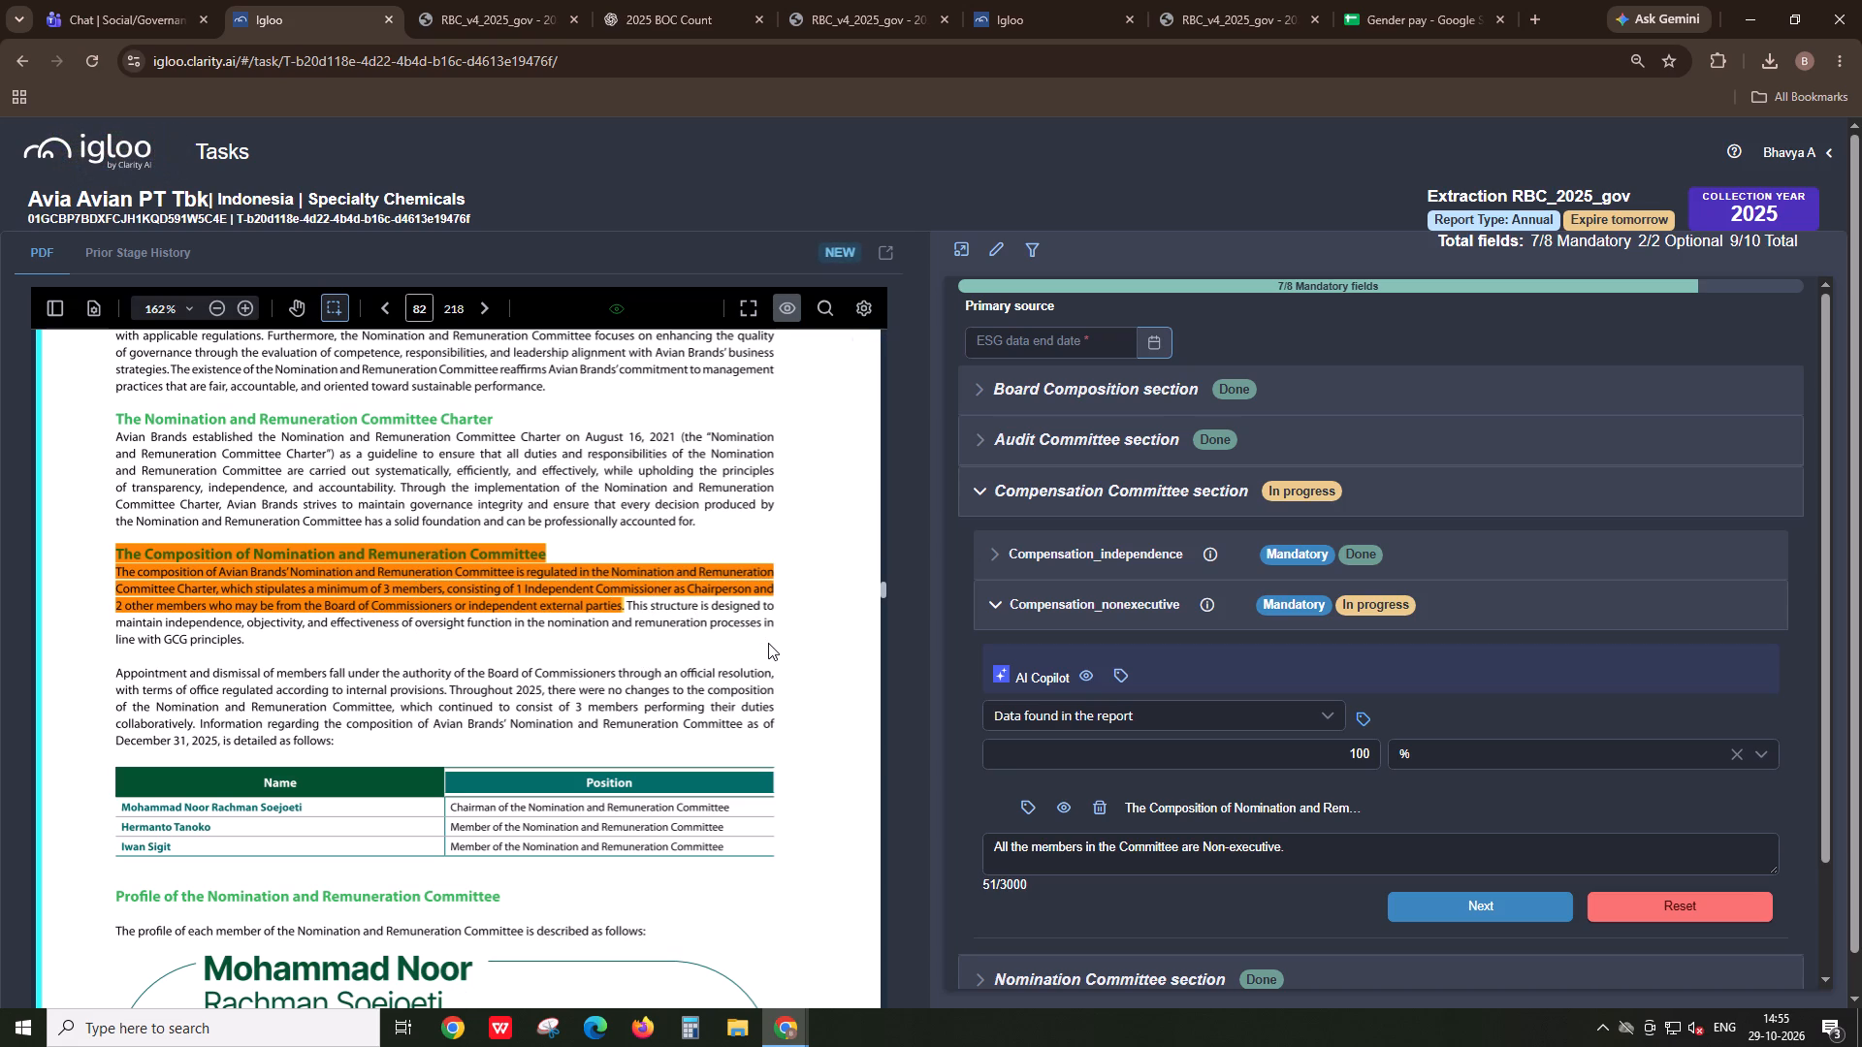
left_click_drag(768, 643, 36, 514)
left_click(191, 492)
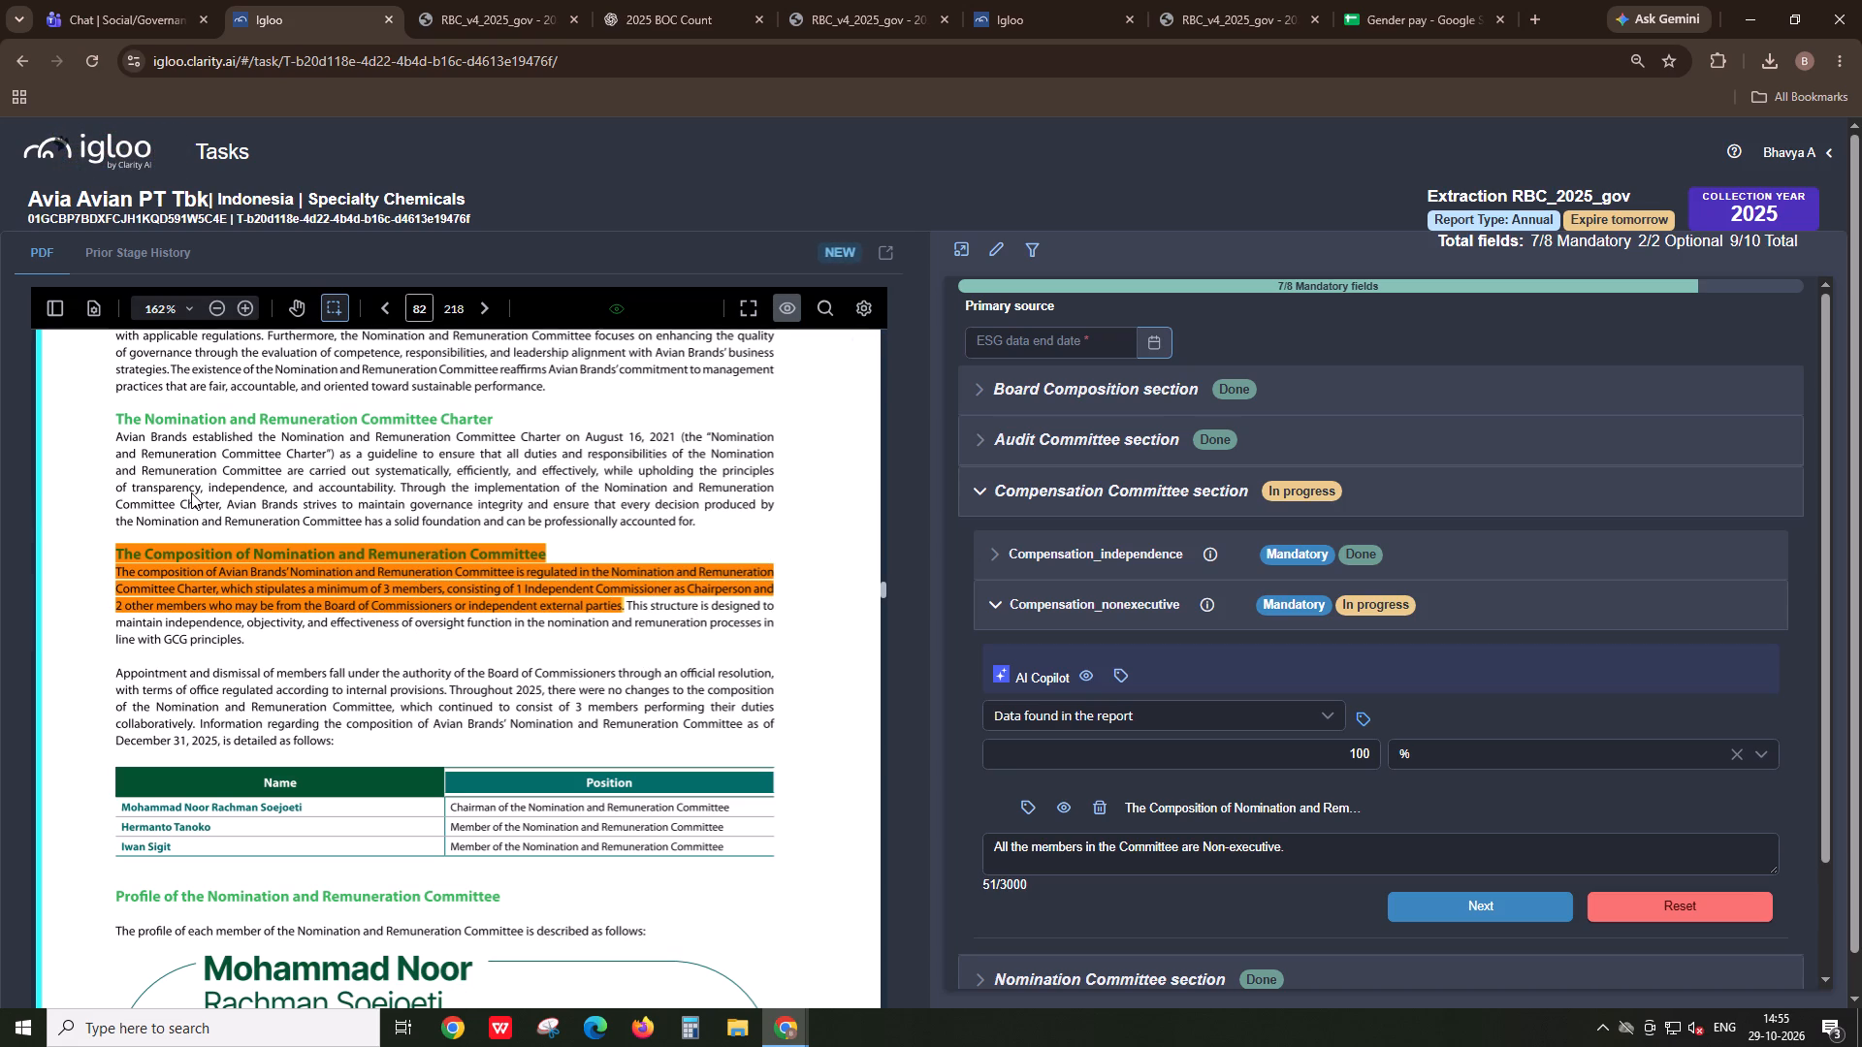
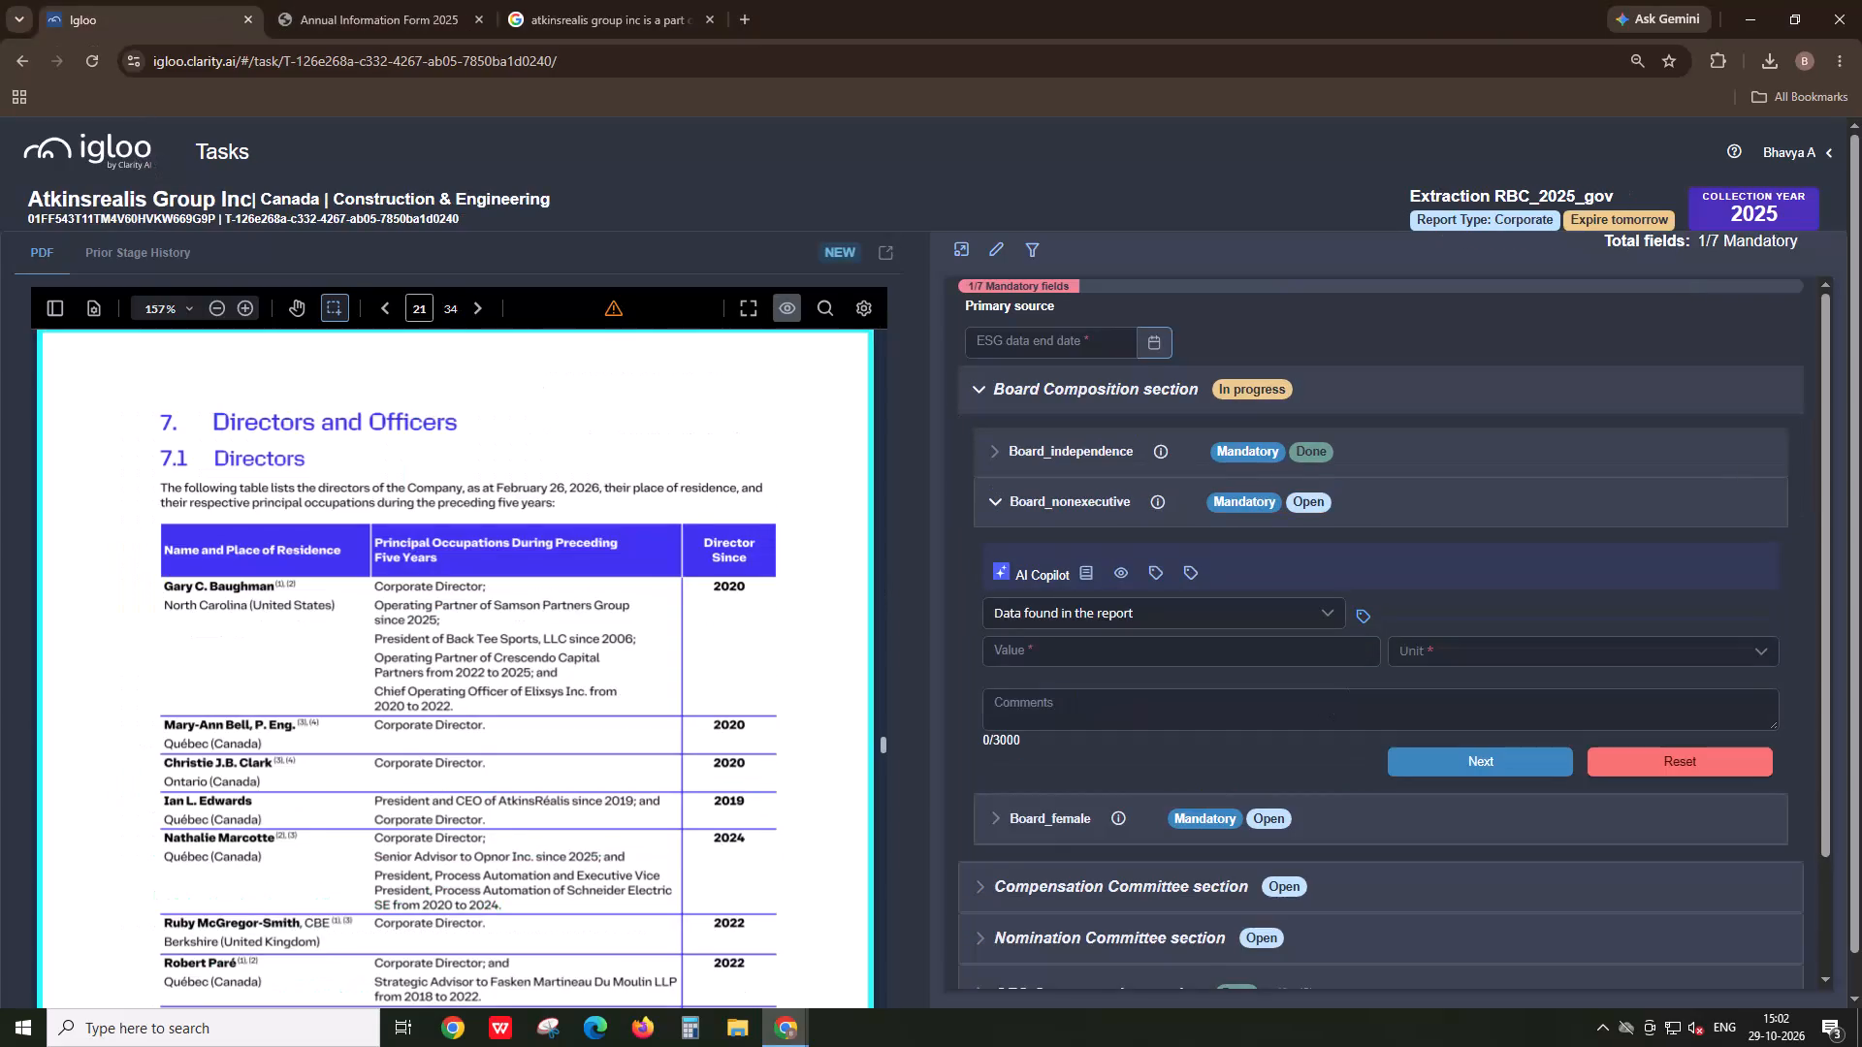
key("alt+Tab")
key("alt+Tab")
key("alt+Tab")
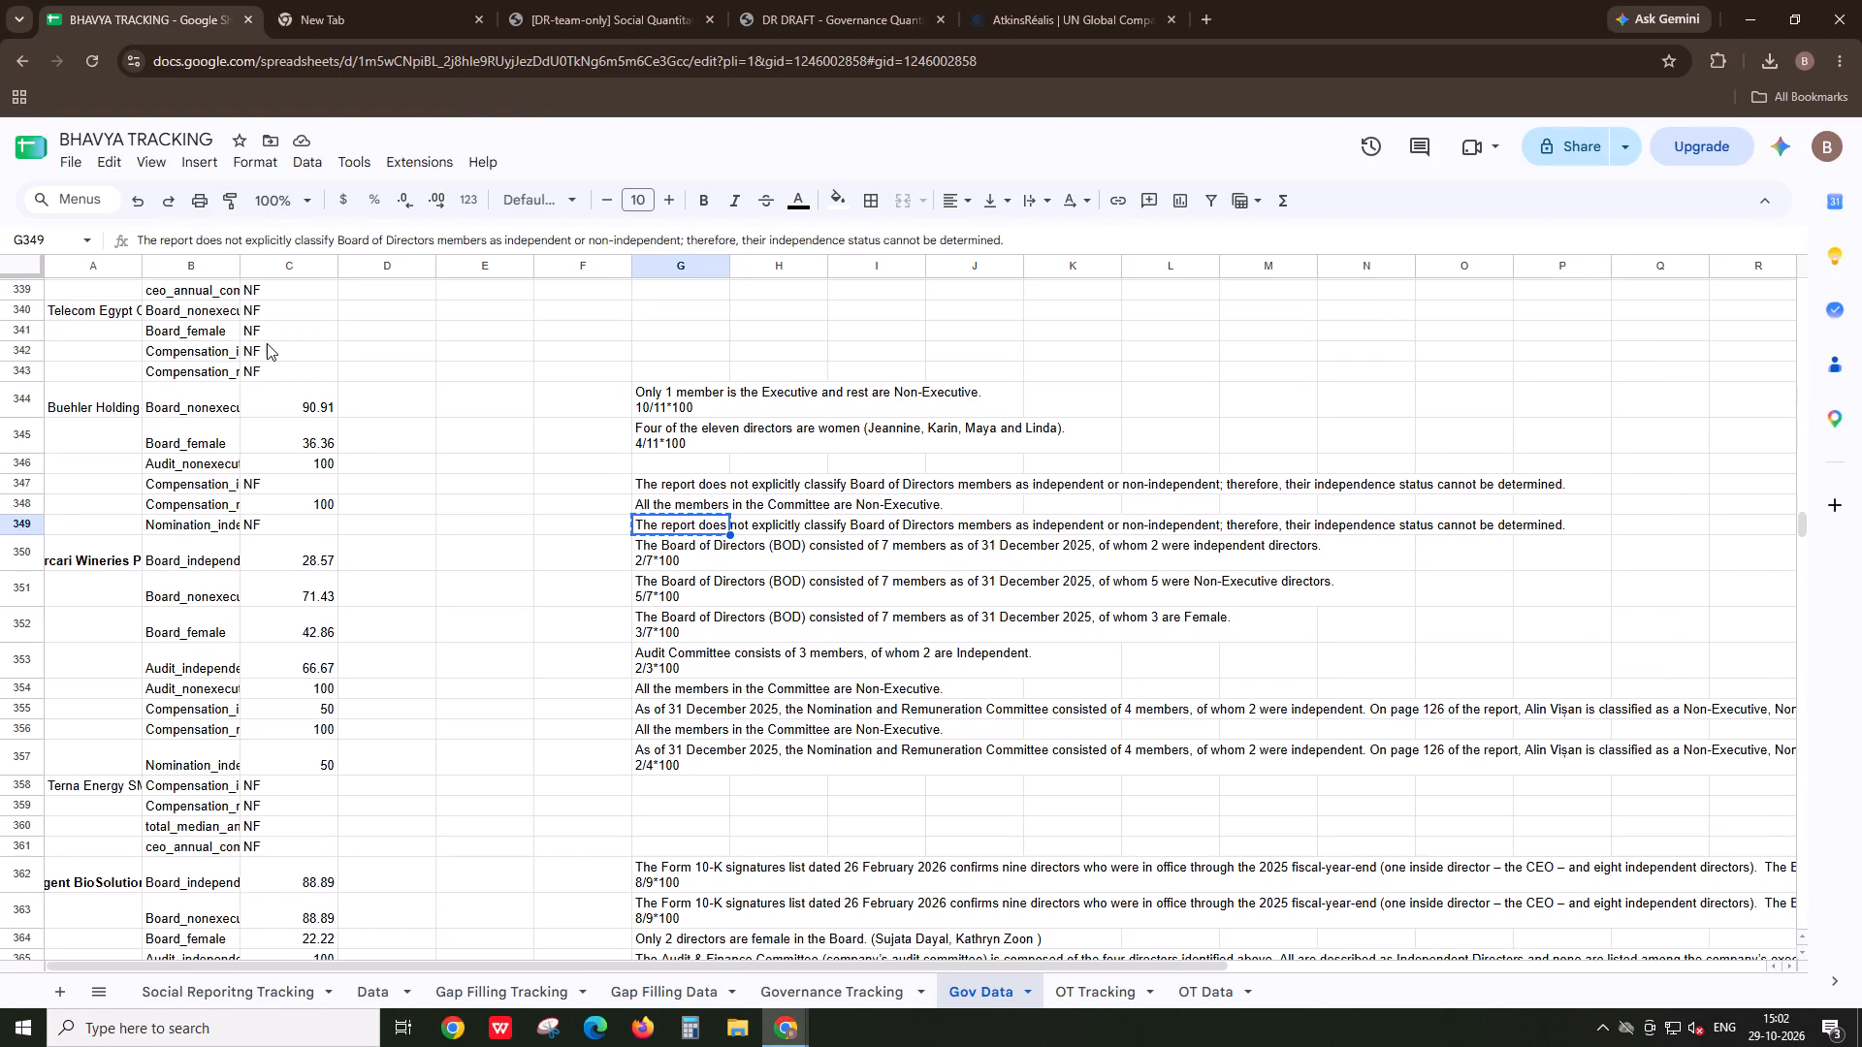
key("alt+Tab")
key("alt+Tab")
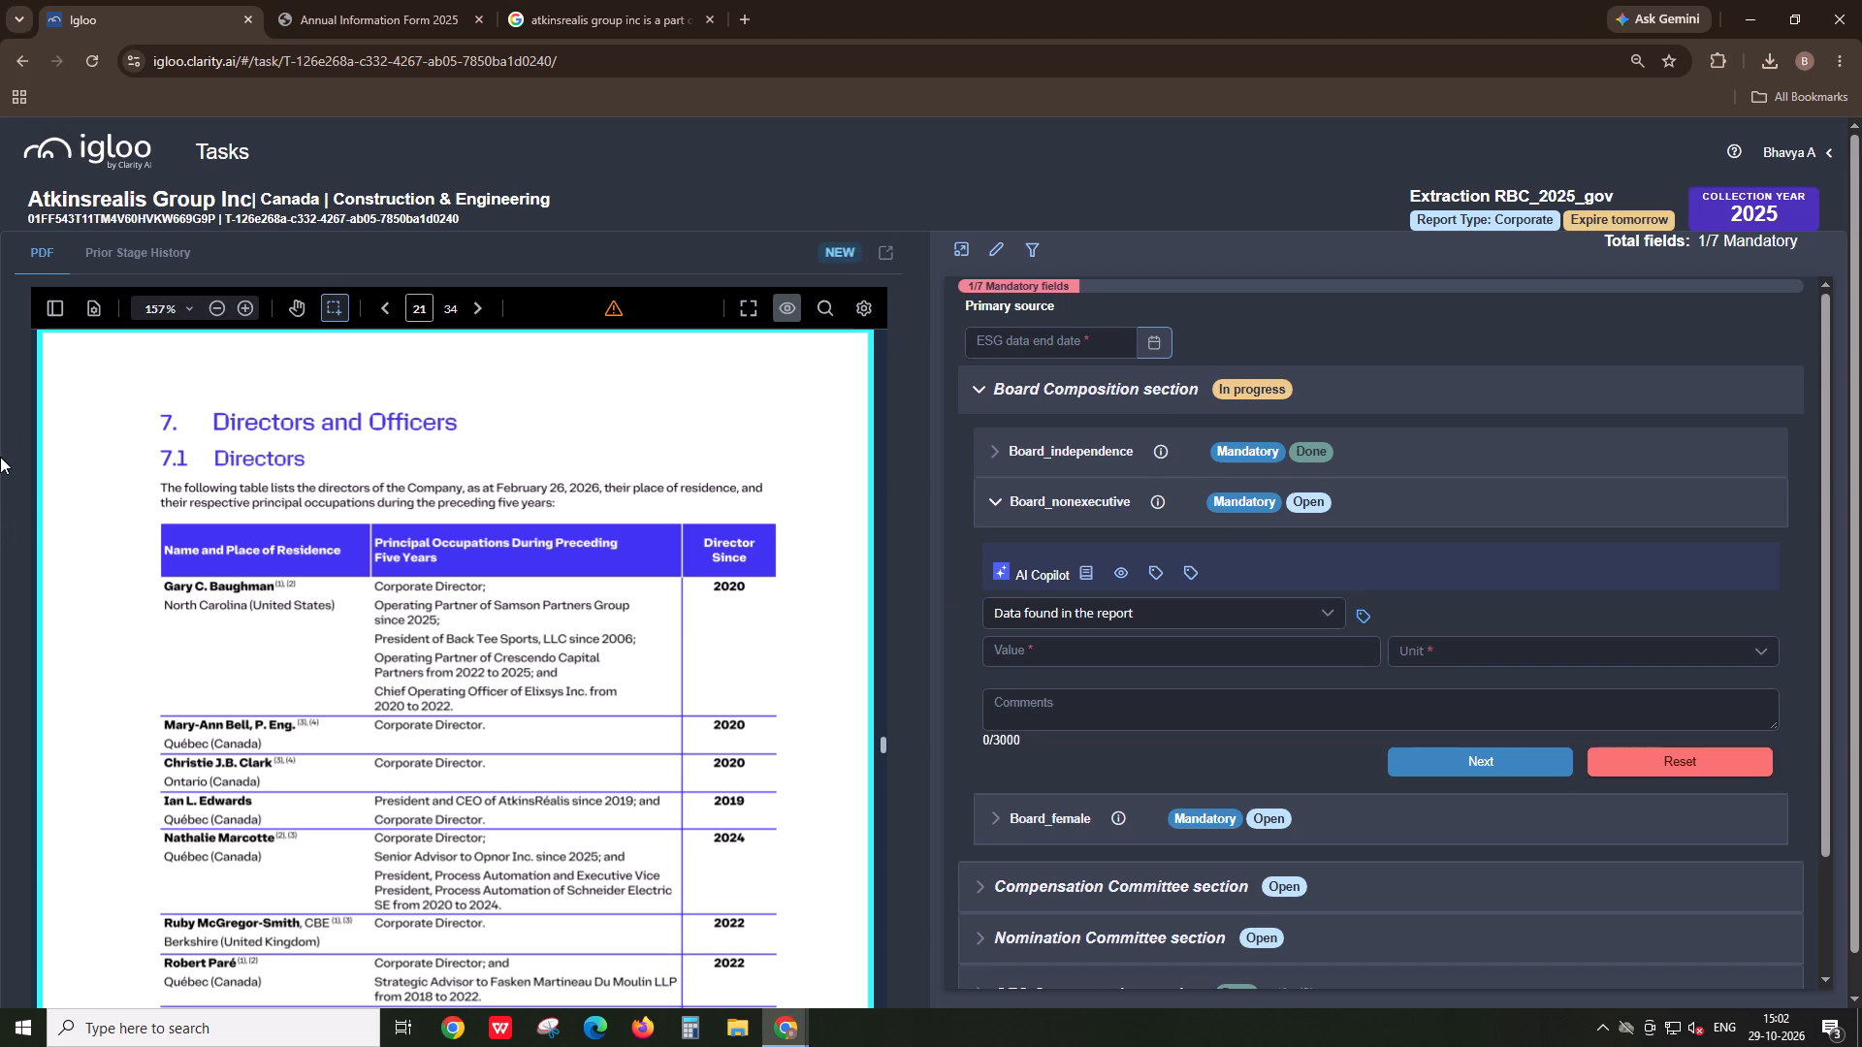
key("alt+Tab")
From the Avia Avian task, open the downloaded annual report and search it for the Nomination and Remuneration Committee's last-listed member.
key("alt+Tab")
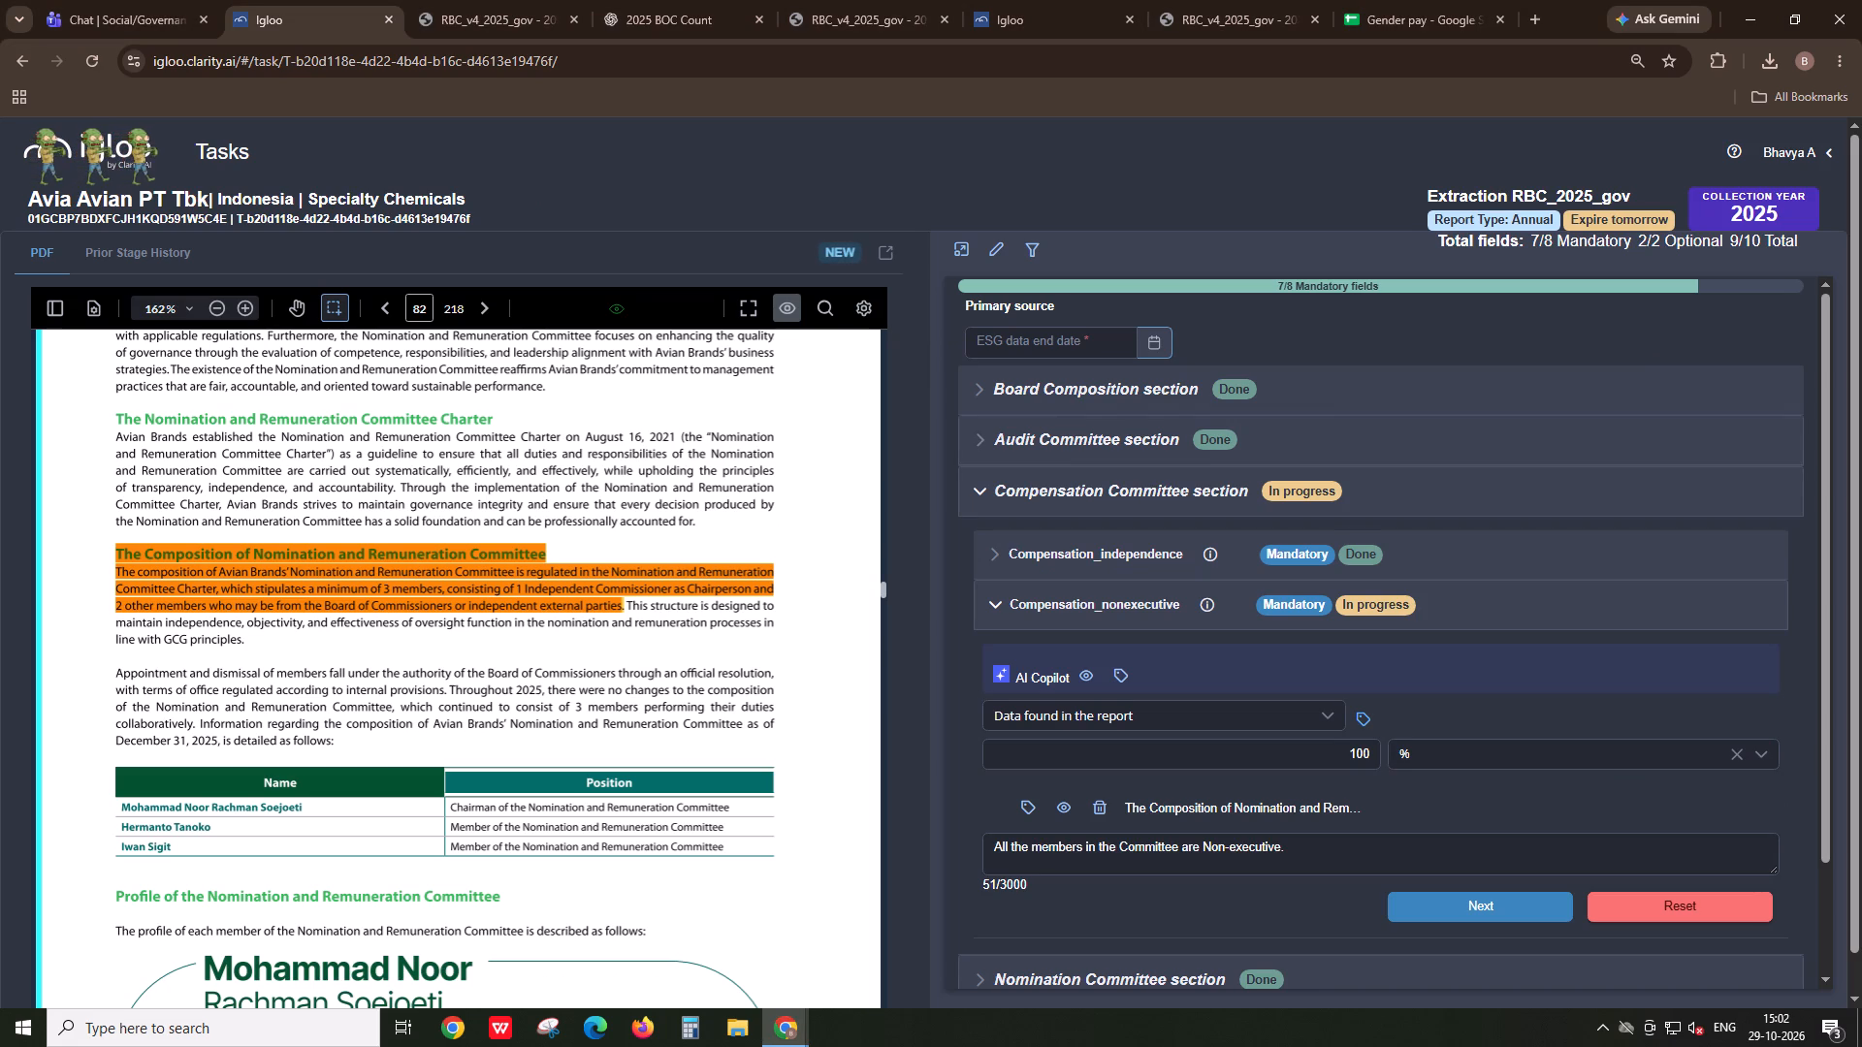
left_click_drag(118, 553, 618, 610)
left_click(618, 610)
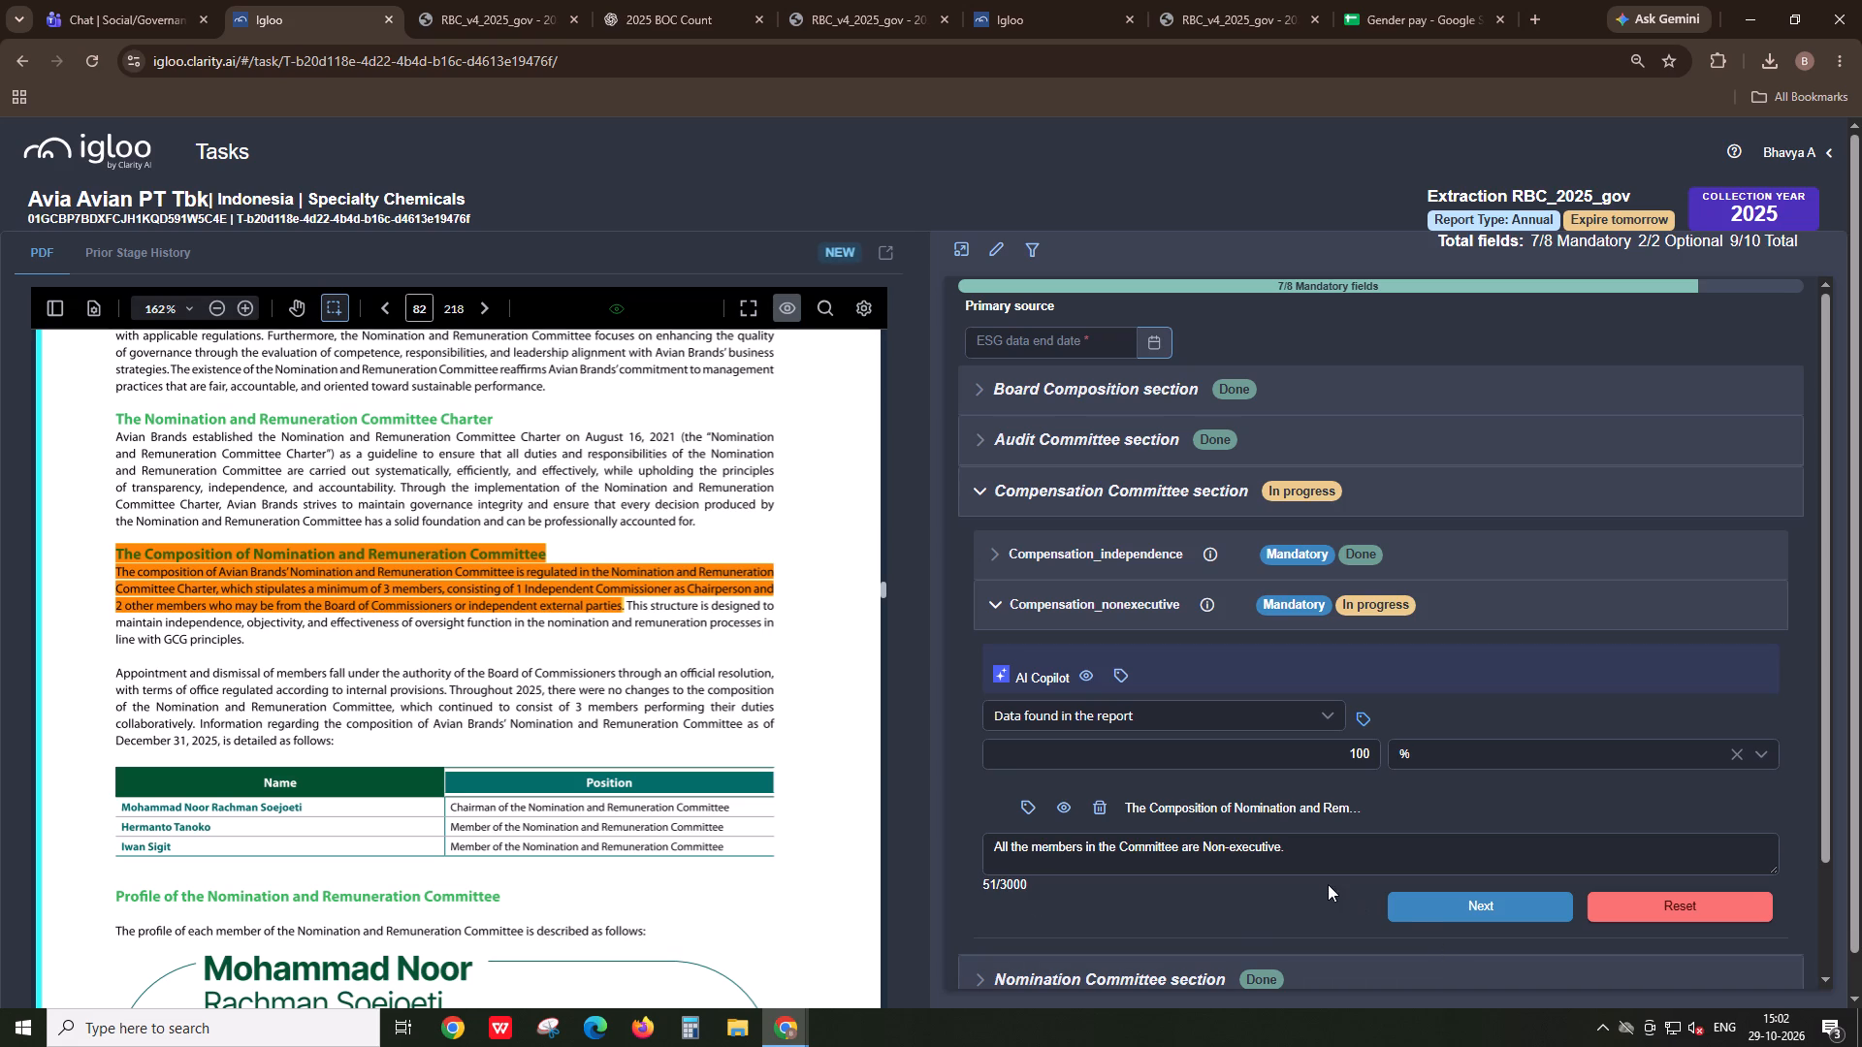
left_click(371, 0)
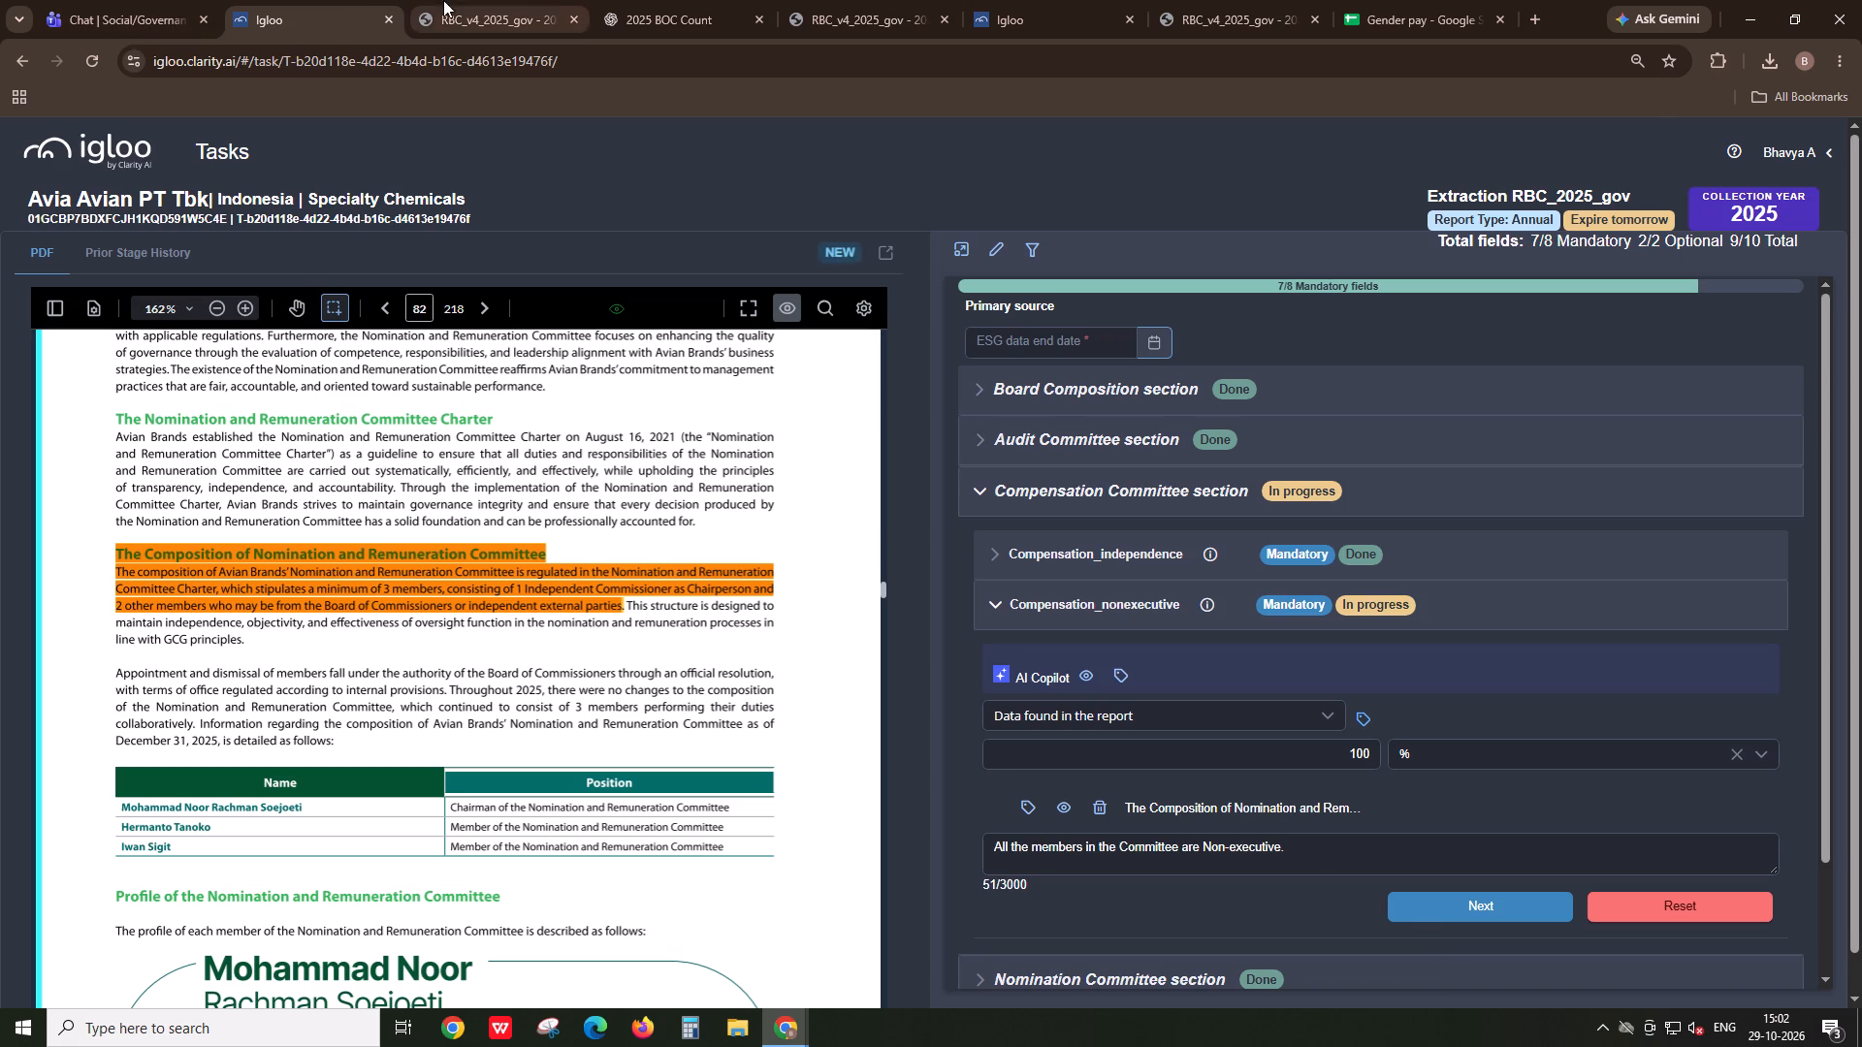
left_click(443, 0)
scroll(304, 682, "up", 4, "ctrl")
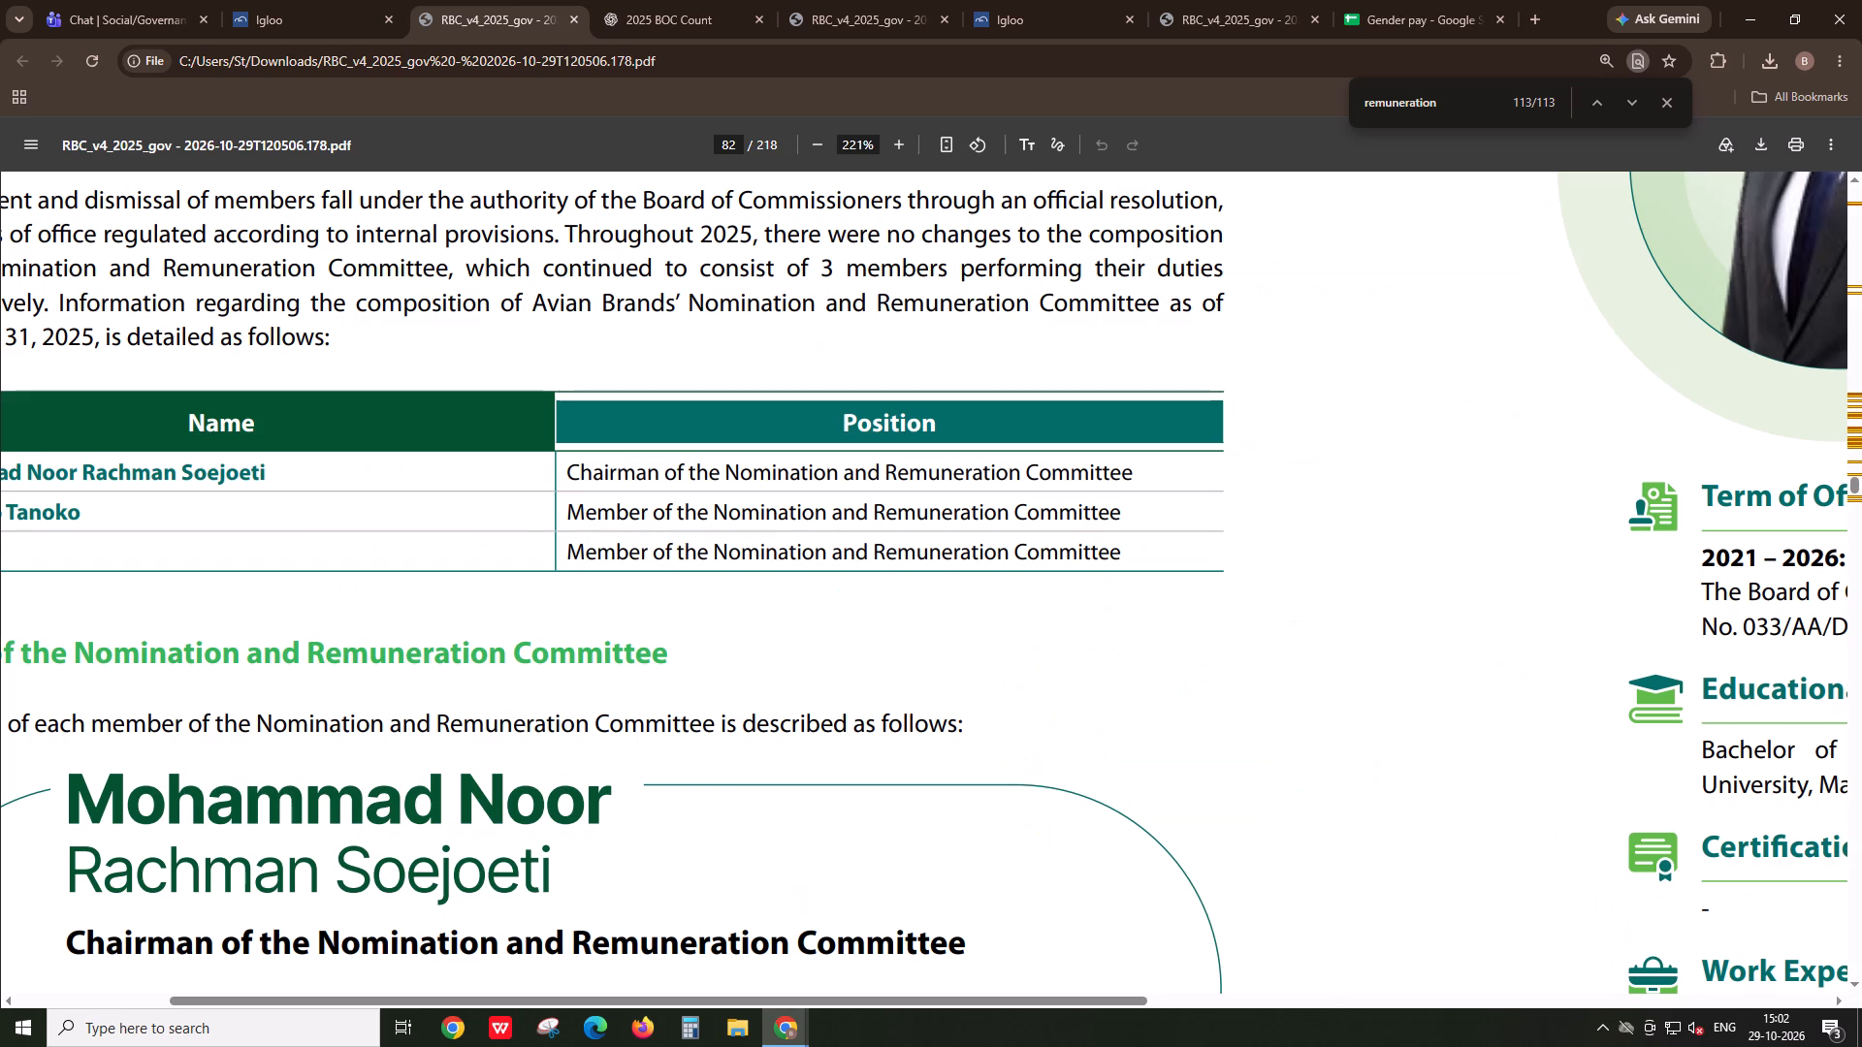
scroll(272, 655, "up", 5, "shift")
left_click_drag(188, 555, 305, 565)
key("ctrl+c")
key("ctrl+c")
key("ctrl+f")
key("ctrl+v")
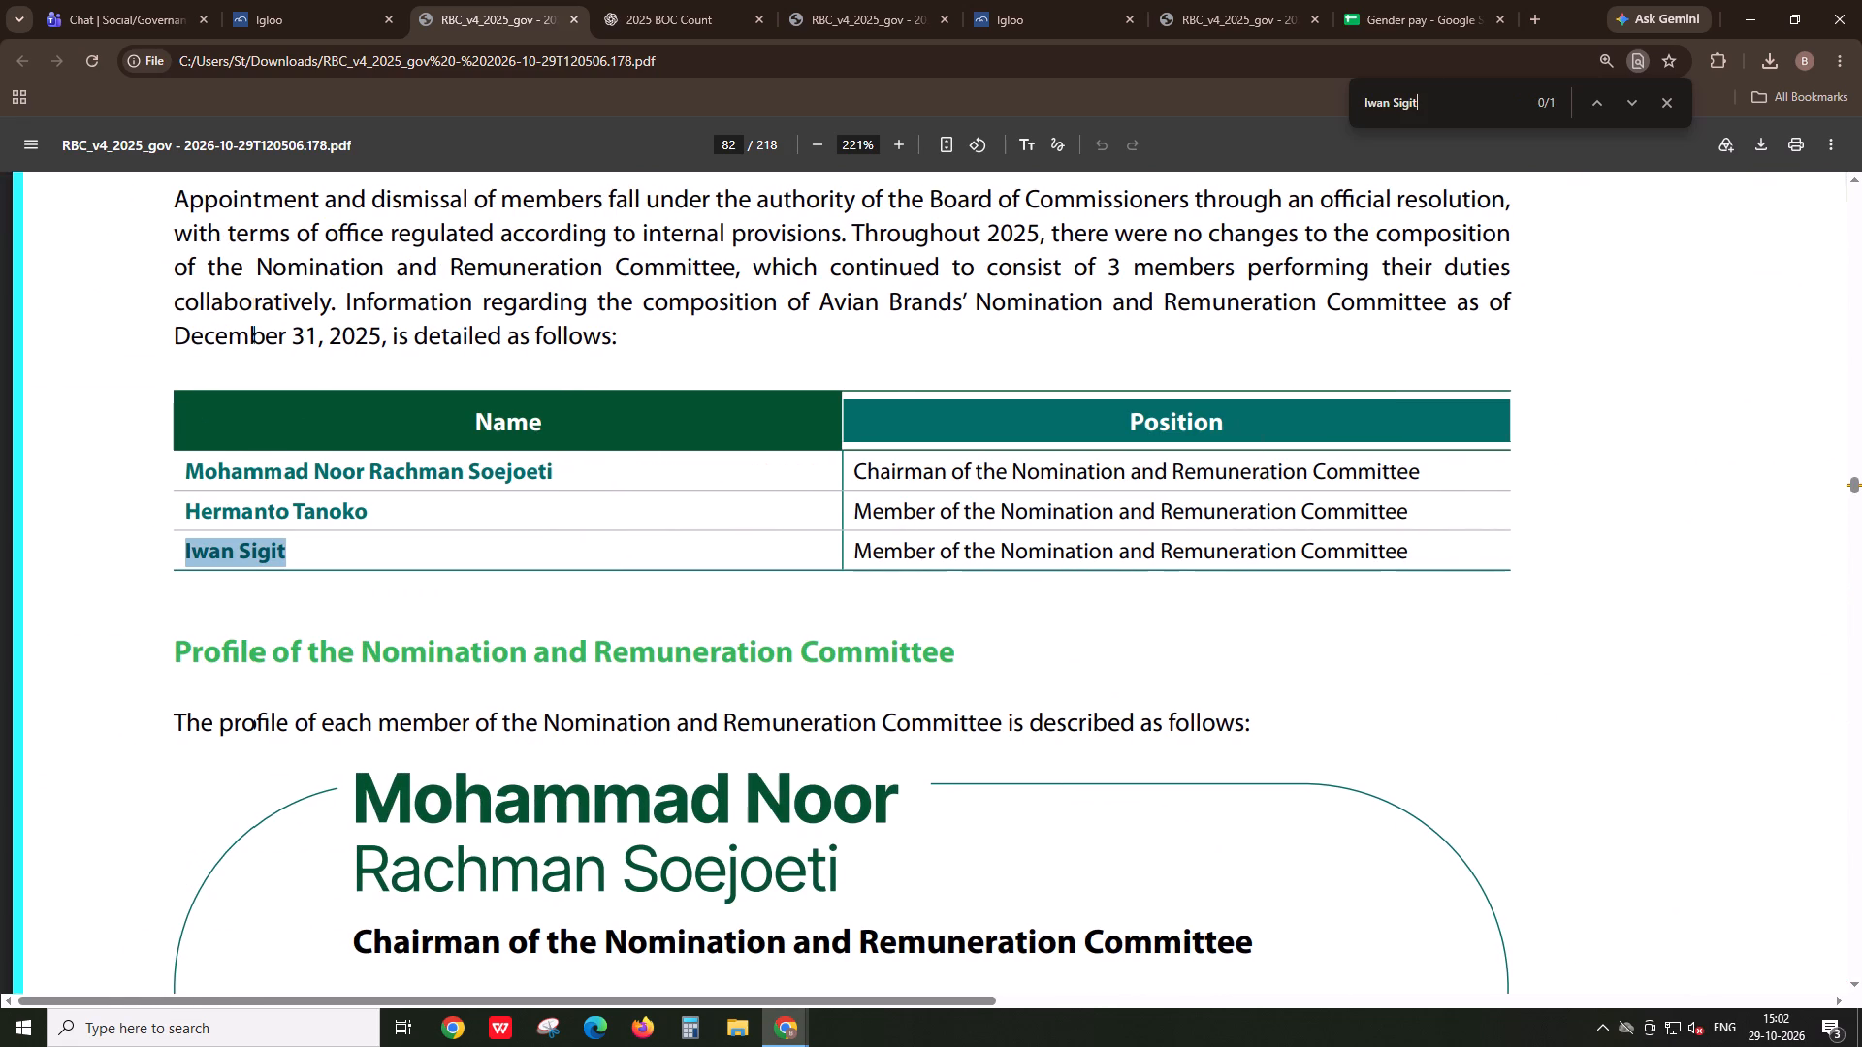
key("Return")
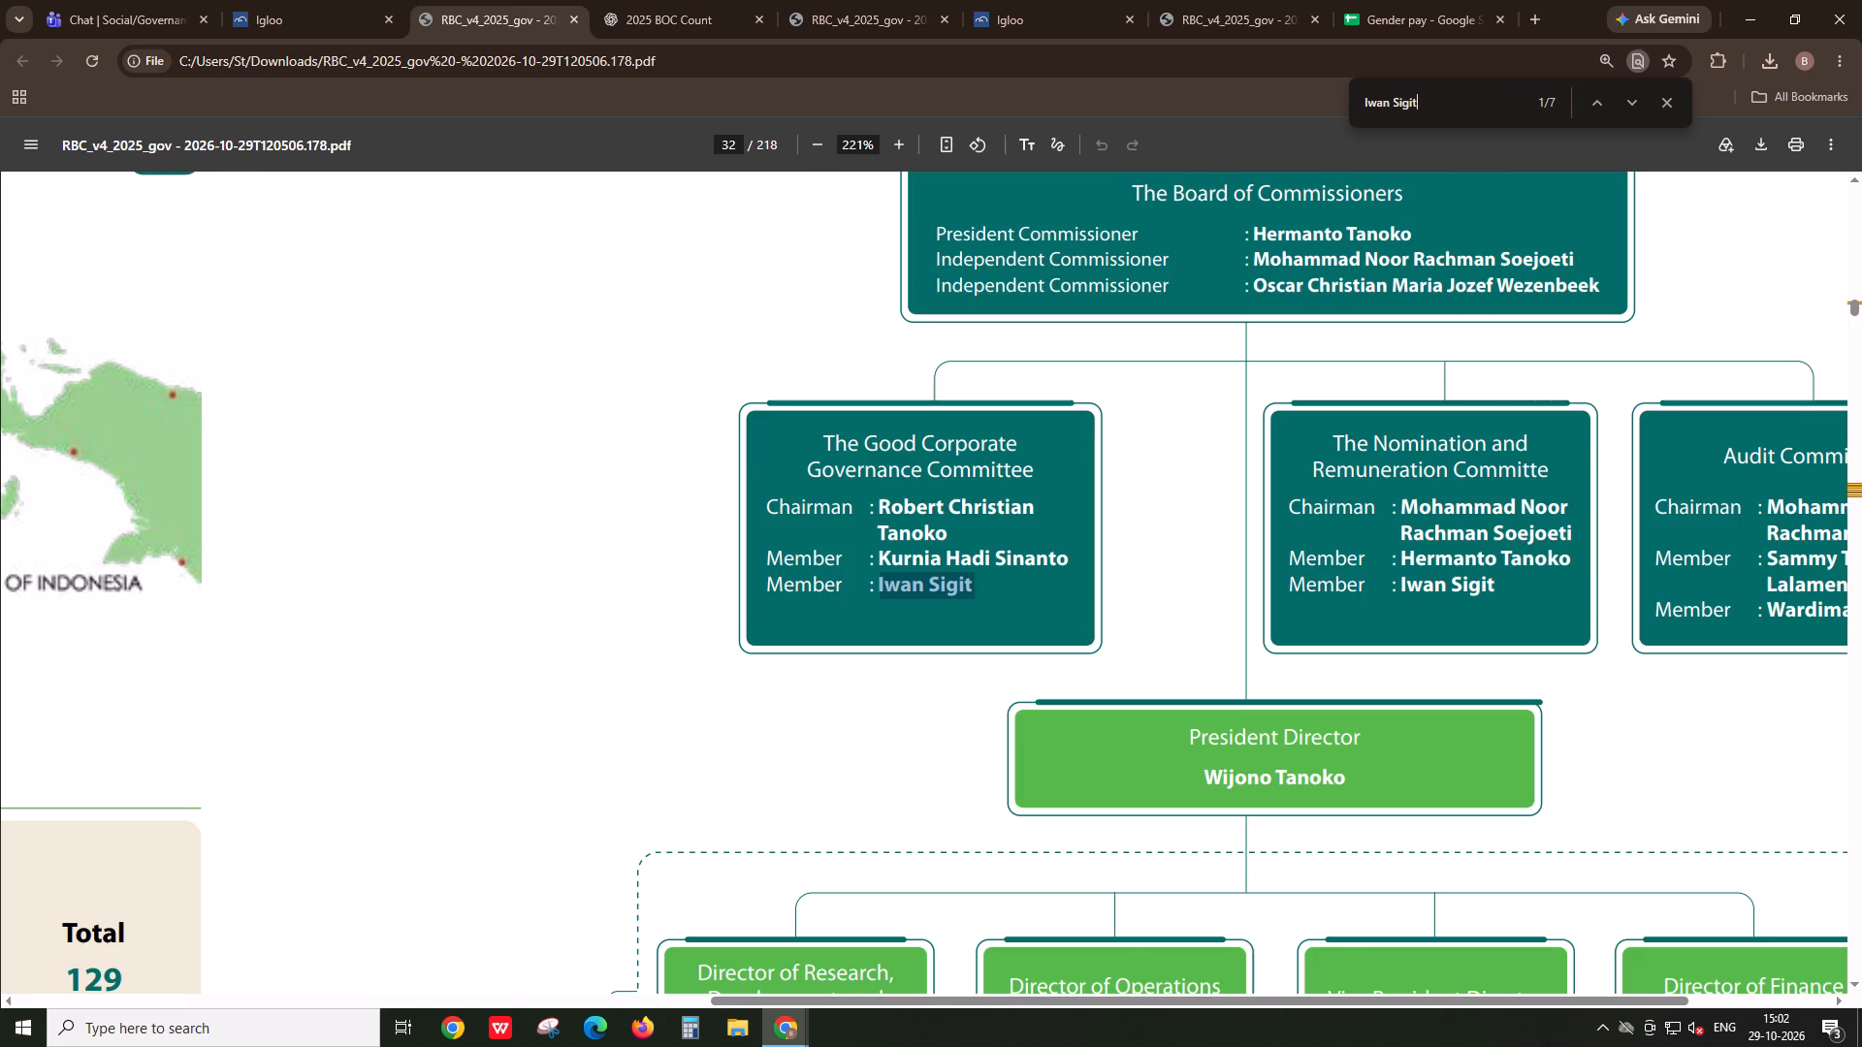
Examine every mention of that committee member in the annual report, including the organisation chart, profiles and meeting attendance tables.
scroll(305, 565, "down", 1, "ctrl")
scroll(1028, 663, "down", 5, "shift")
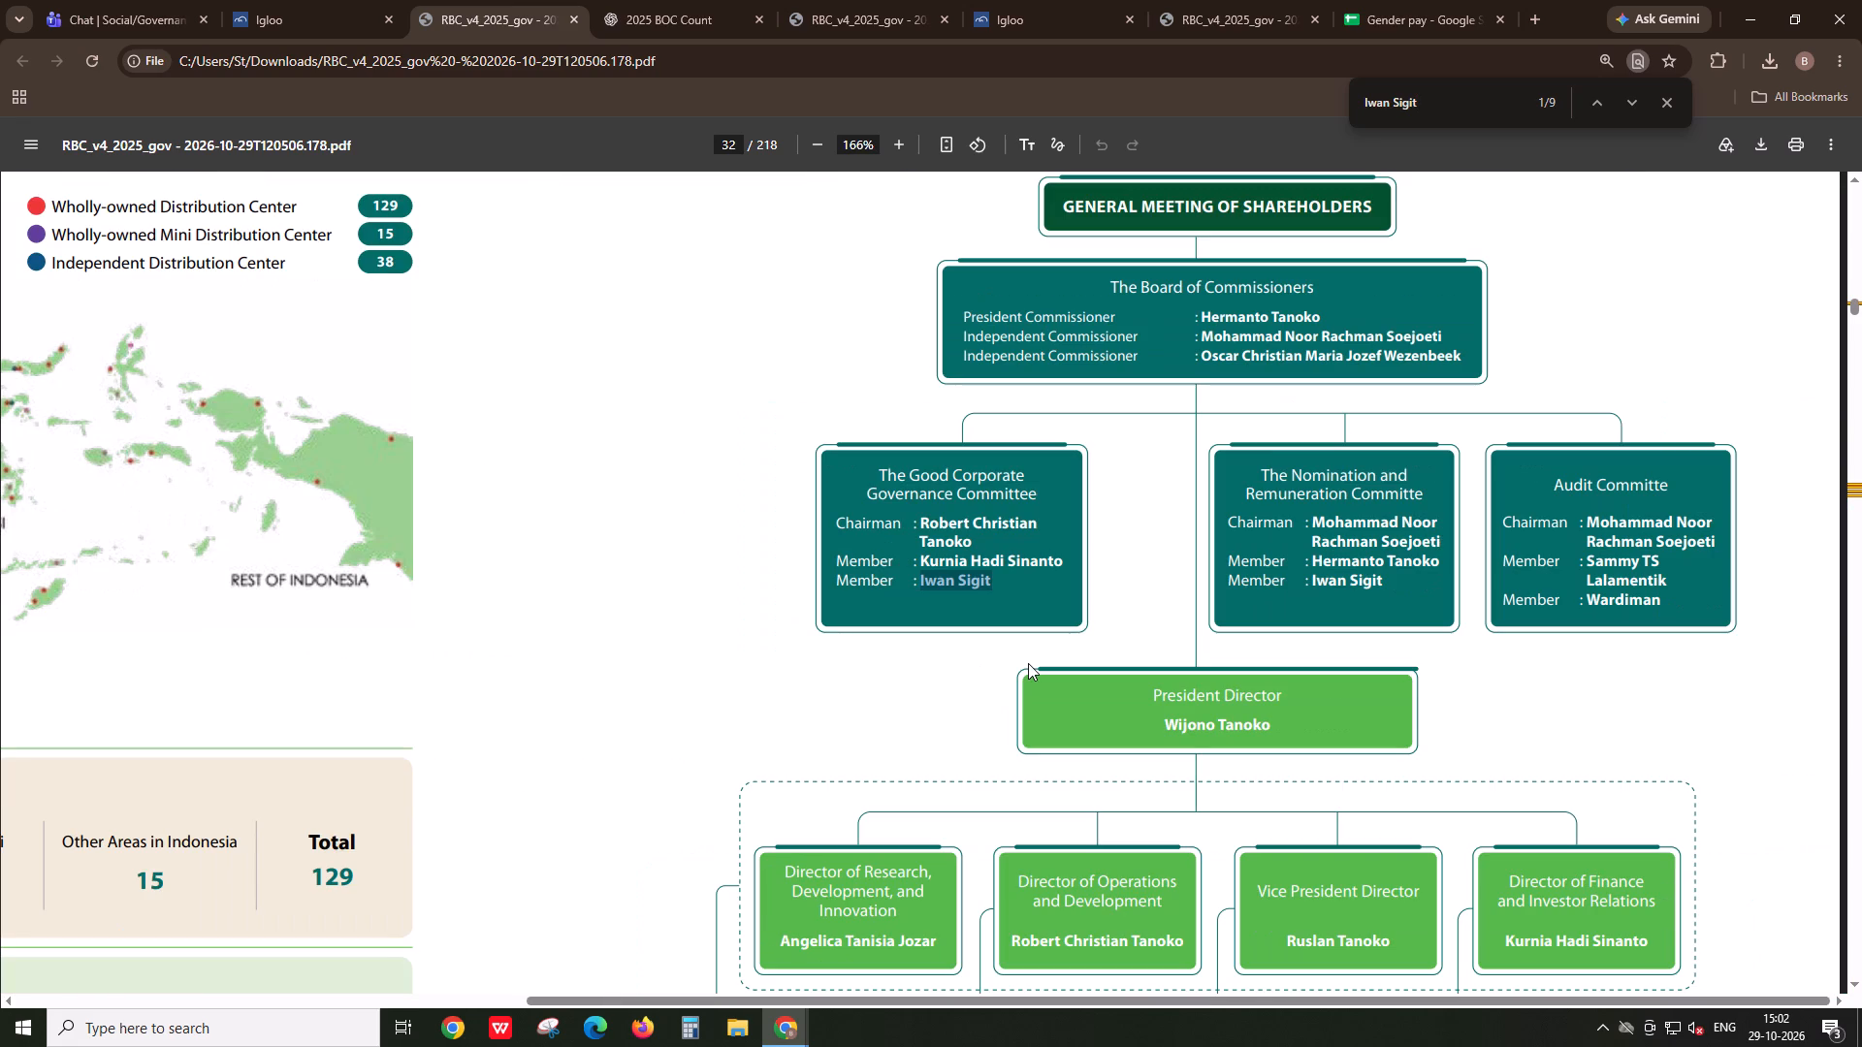
key("Return")
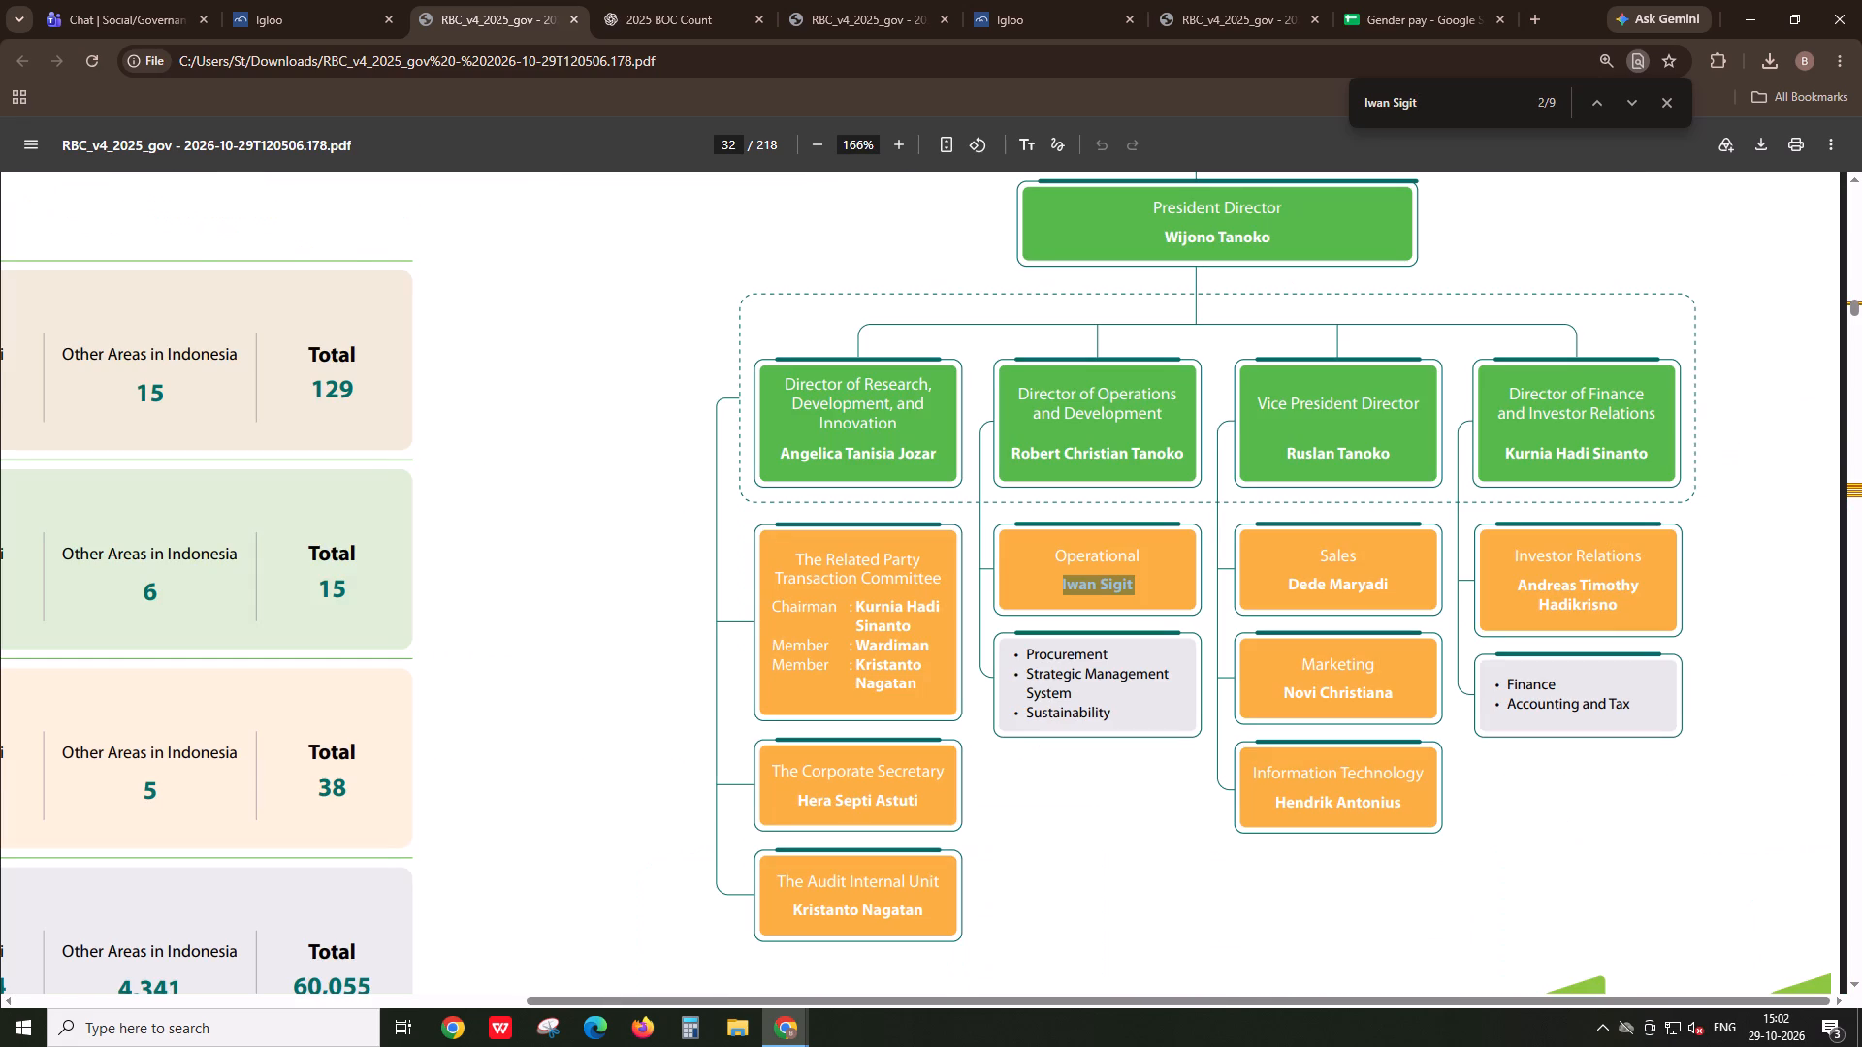
key("shift+Return")
key("Return")
key("Return")
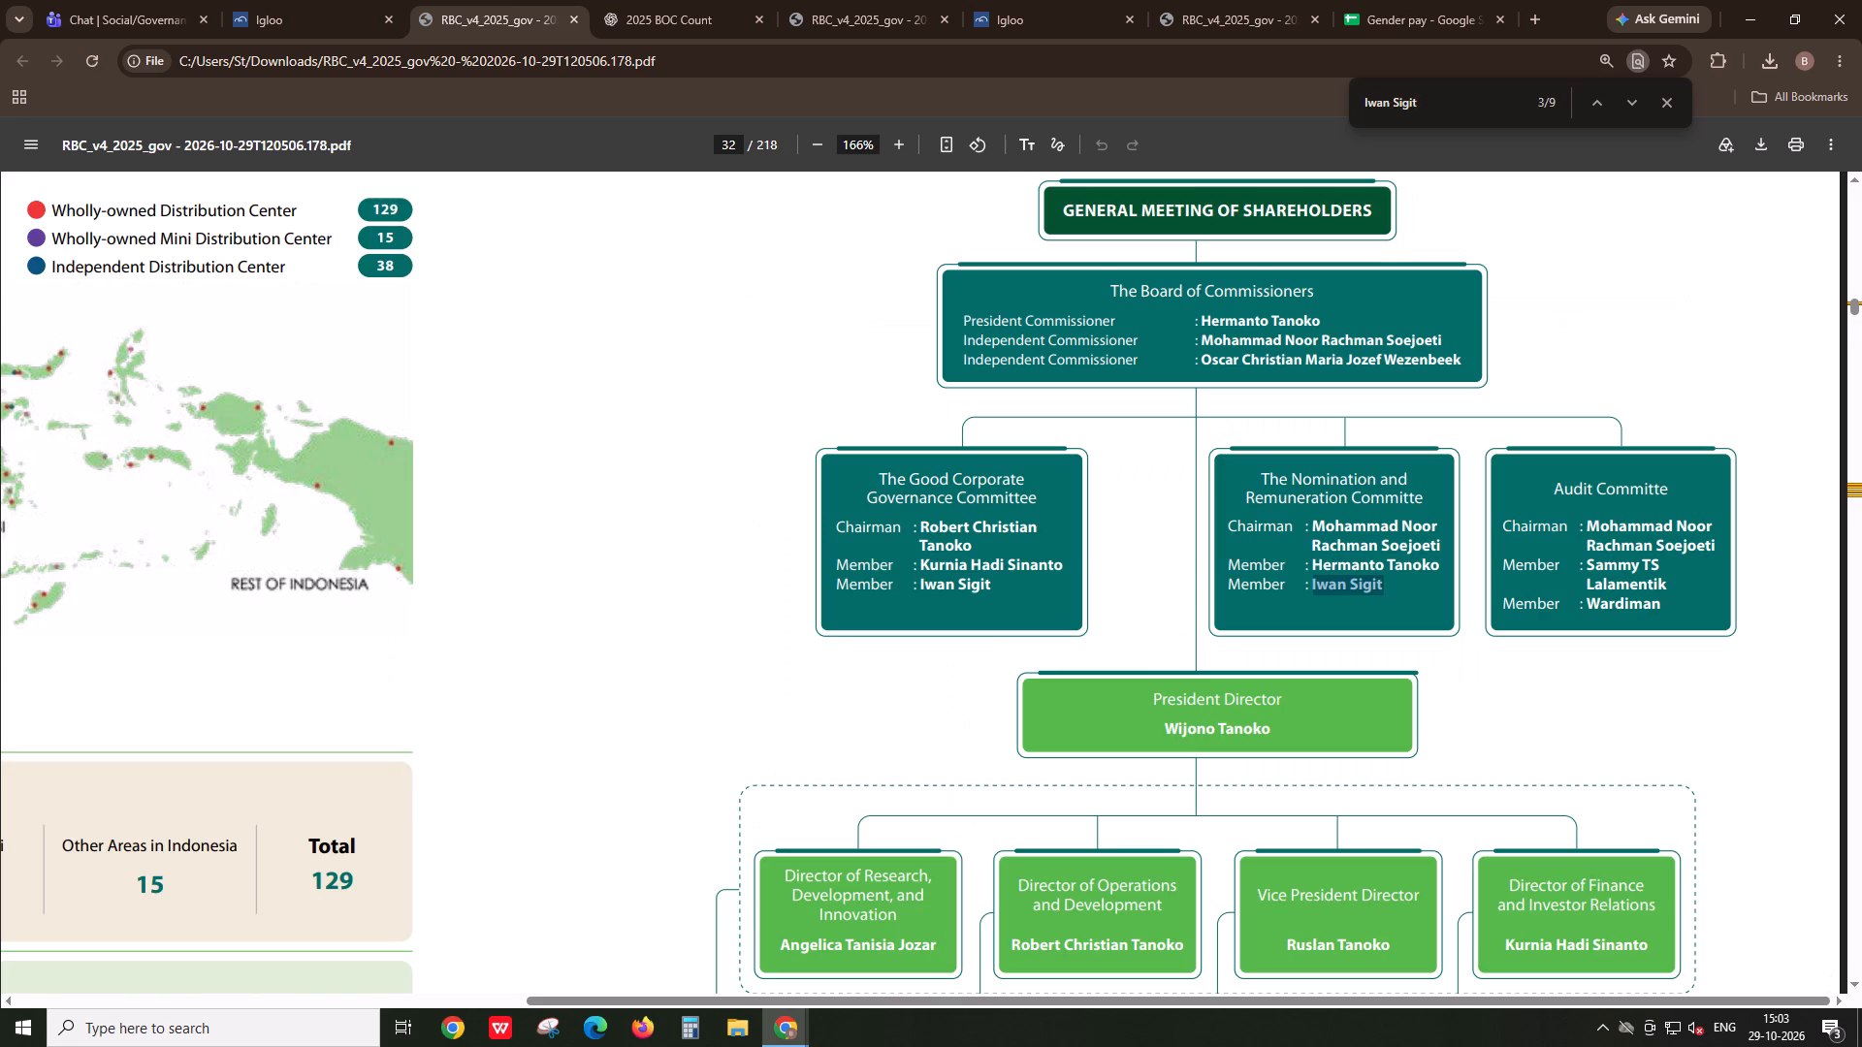
key("Return")
key("Return")
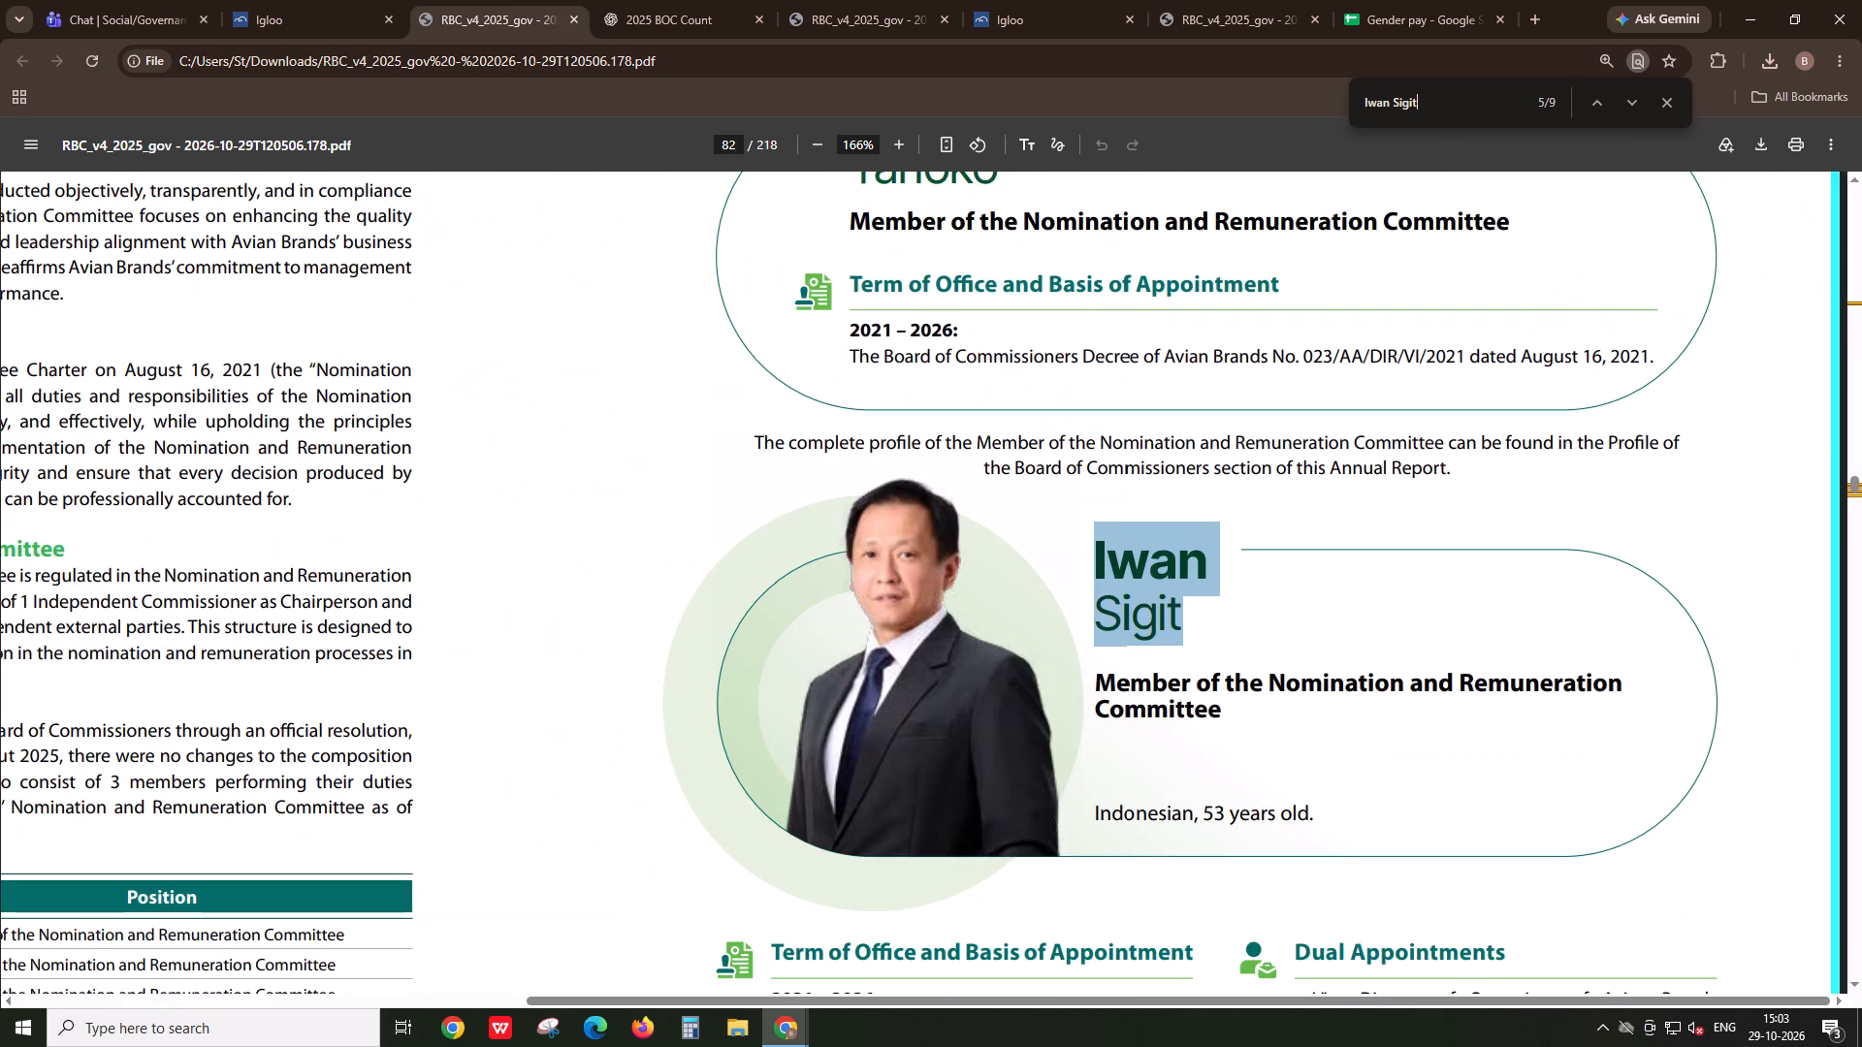
key("Return")
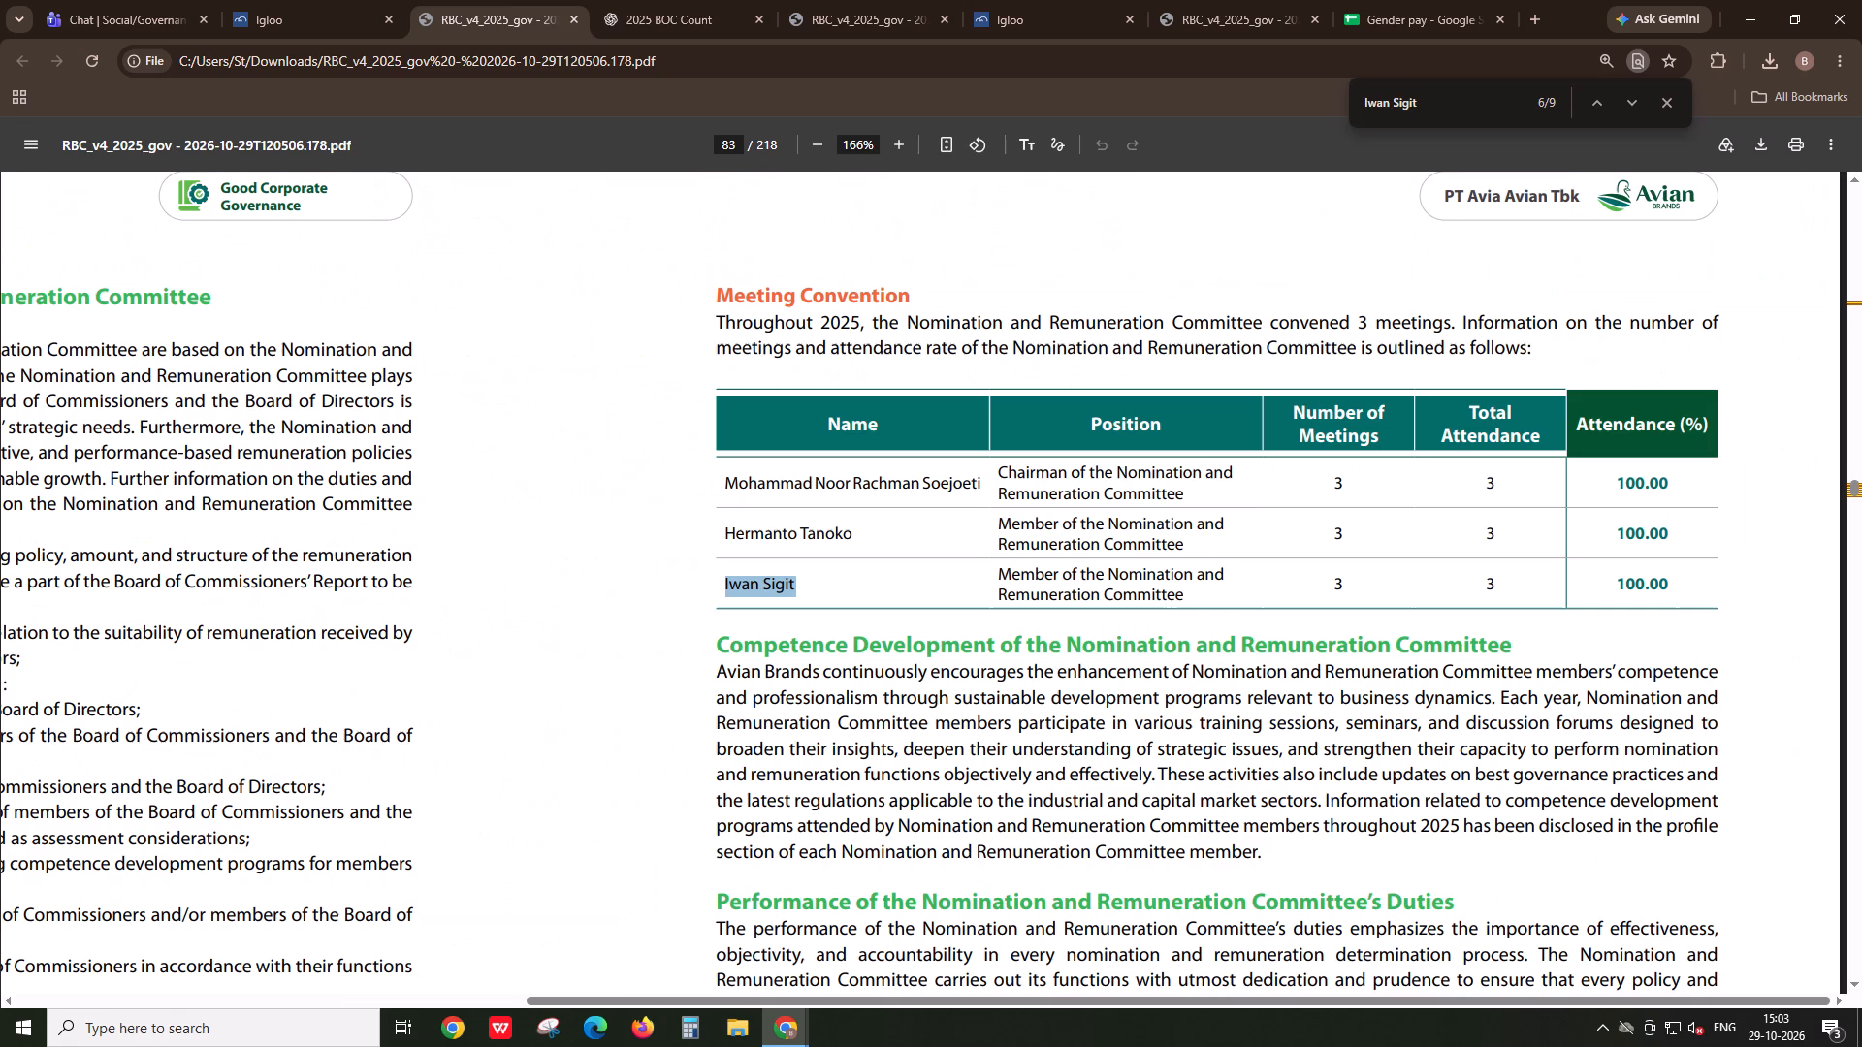
key("shift+Return")
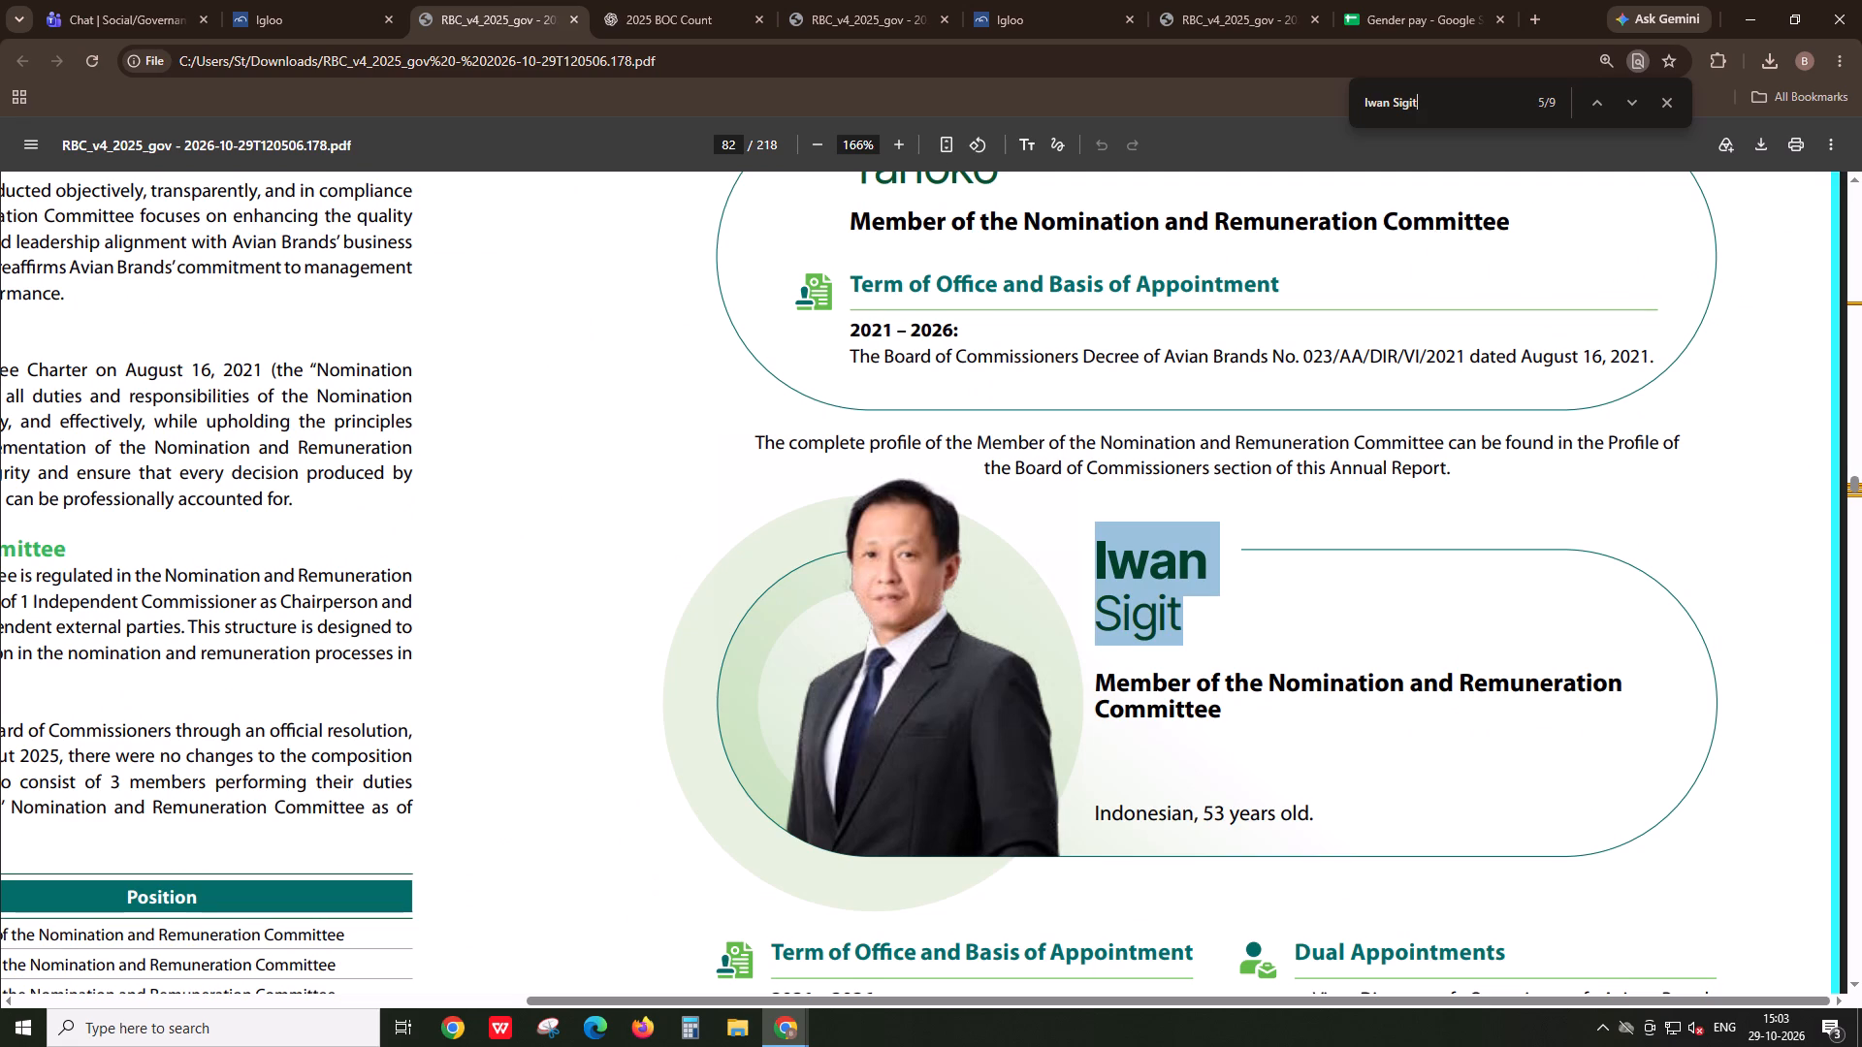
key("Return")
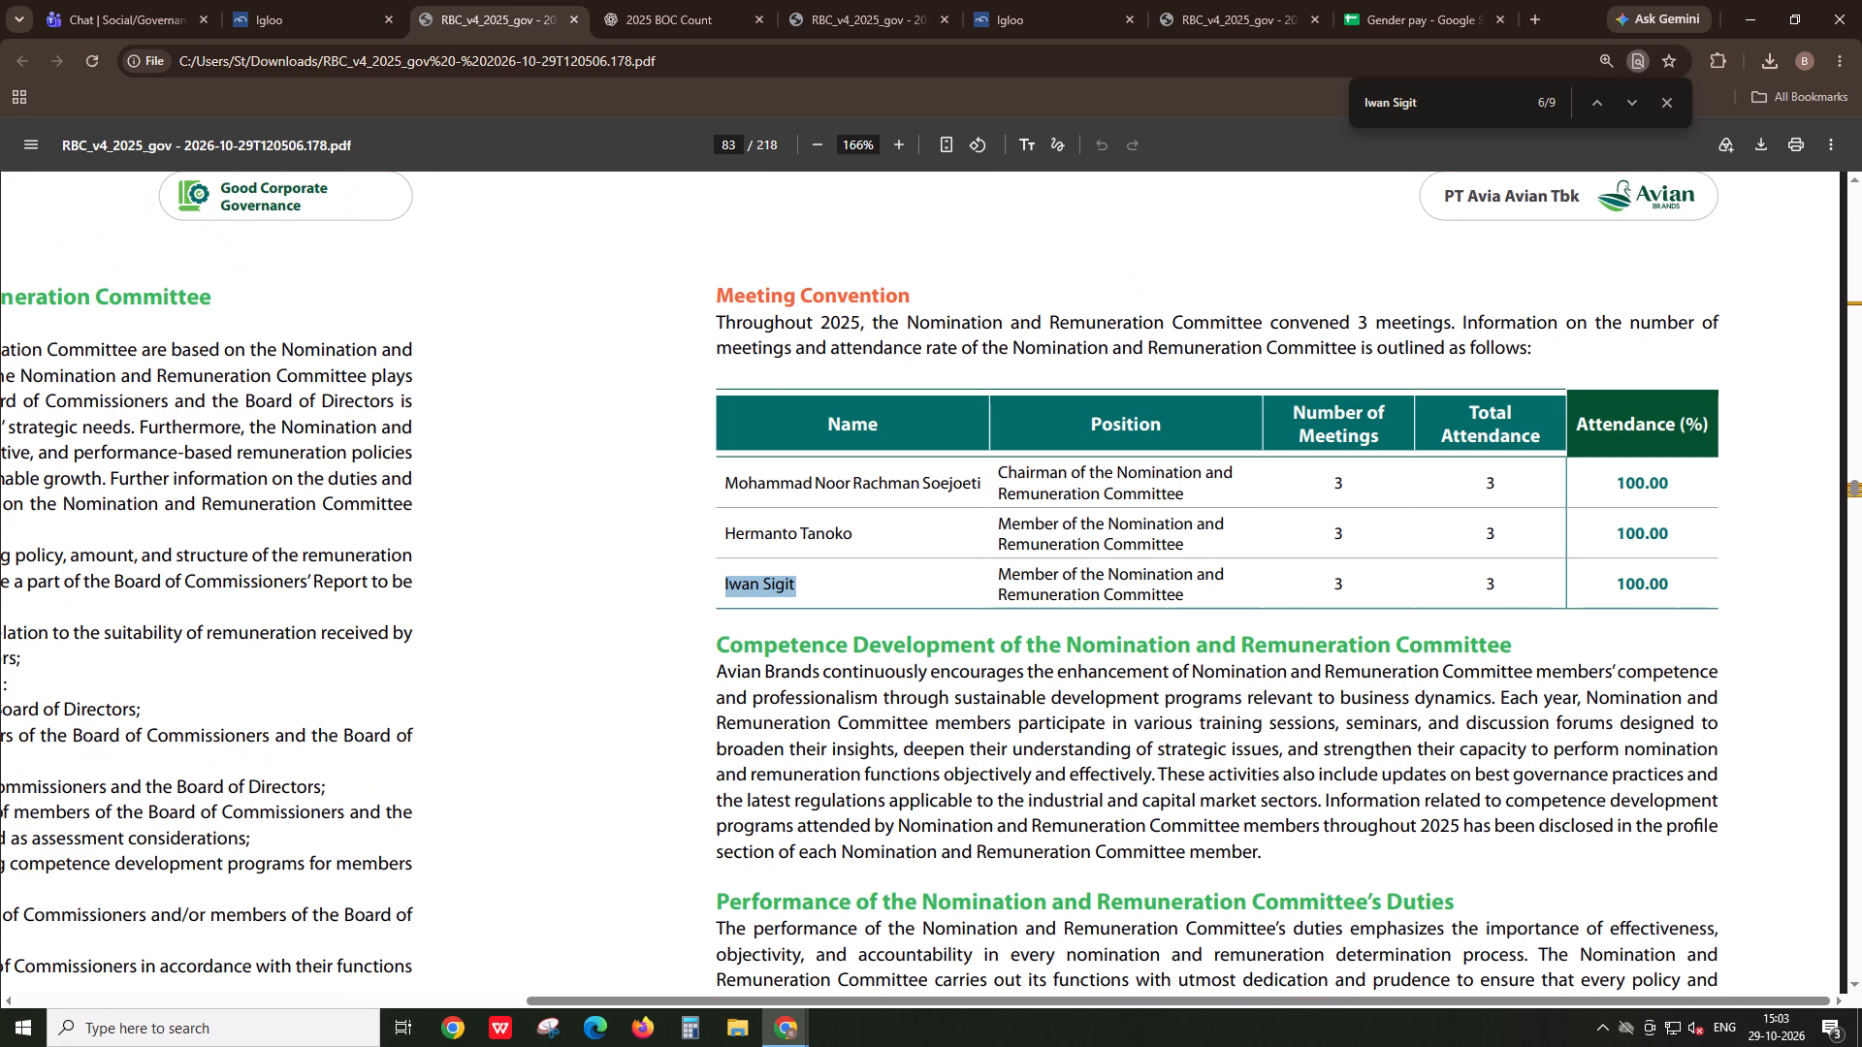
key("Return")
key("Return")
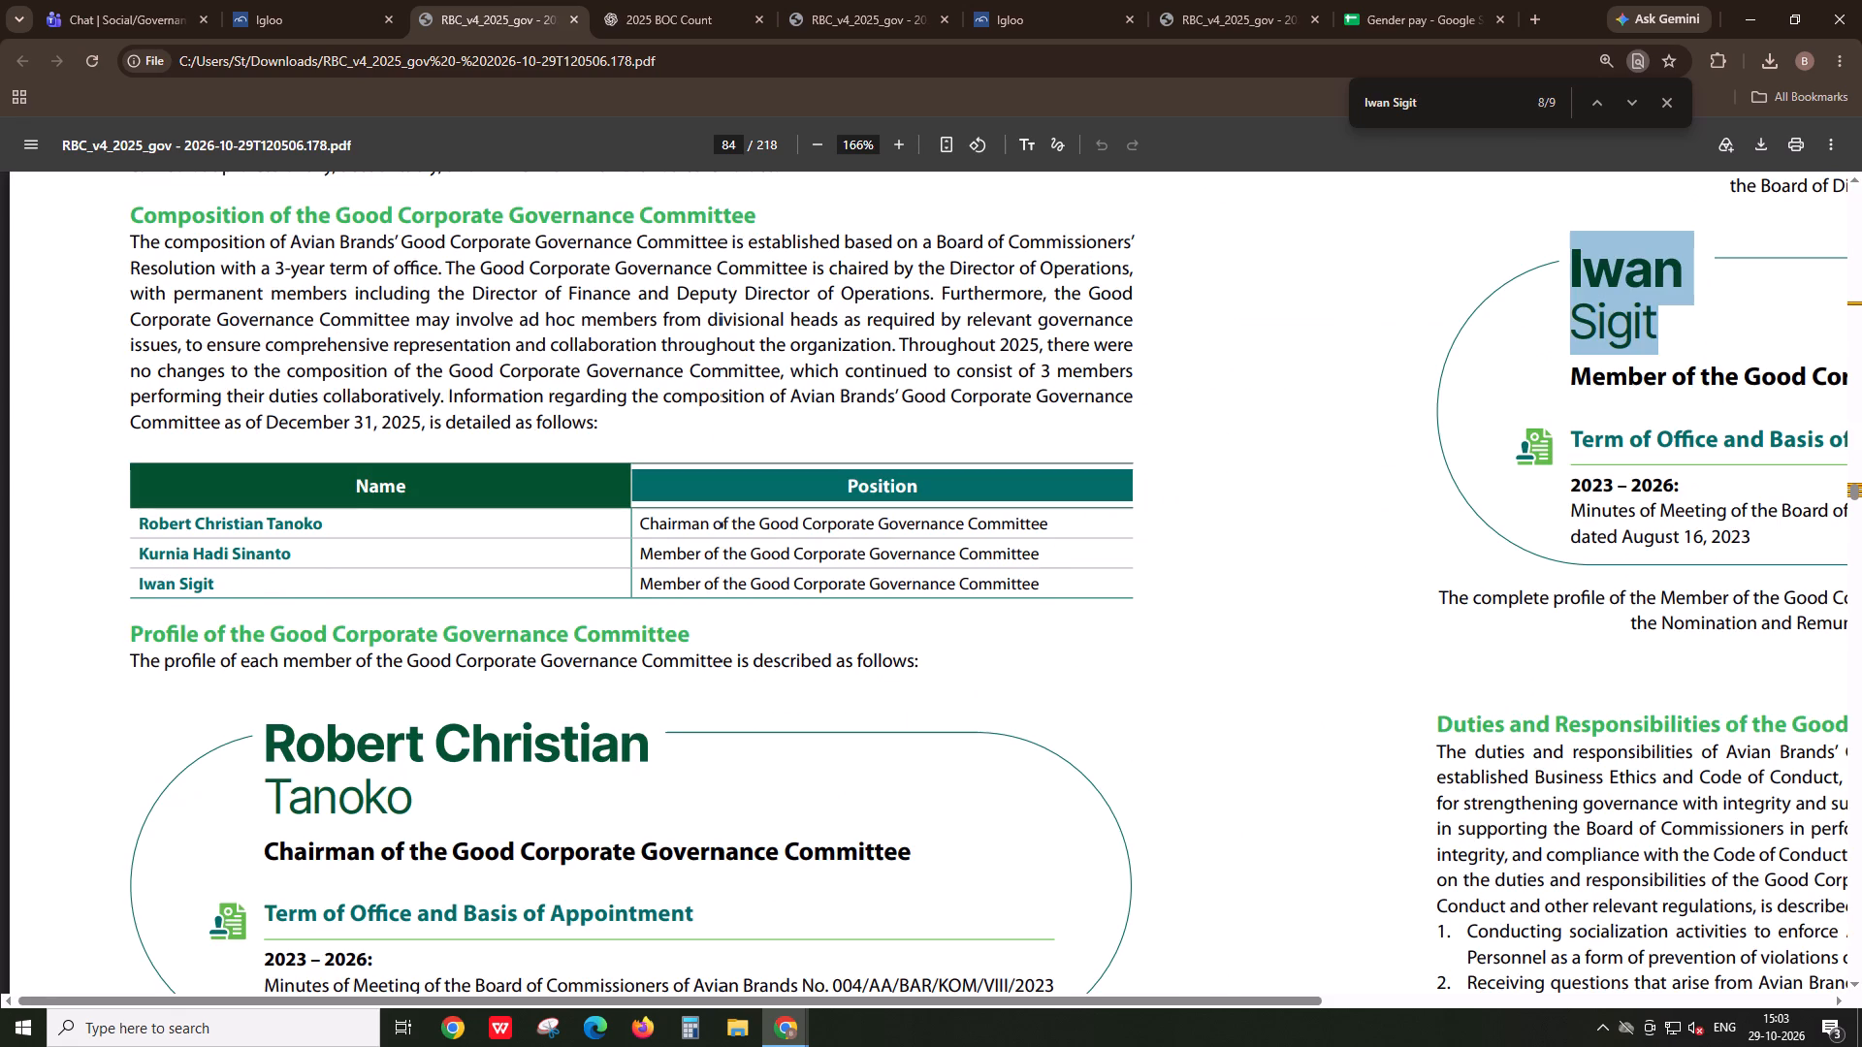
key("Return")
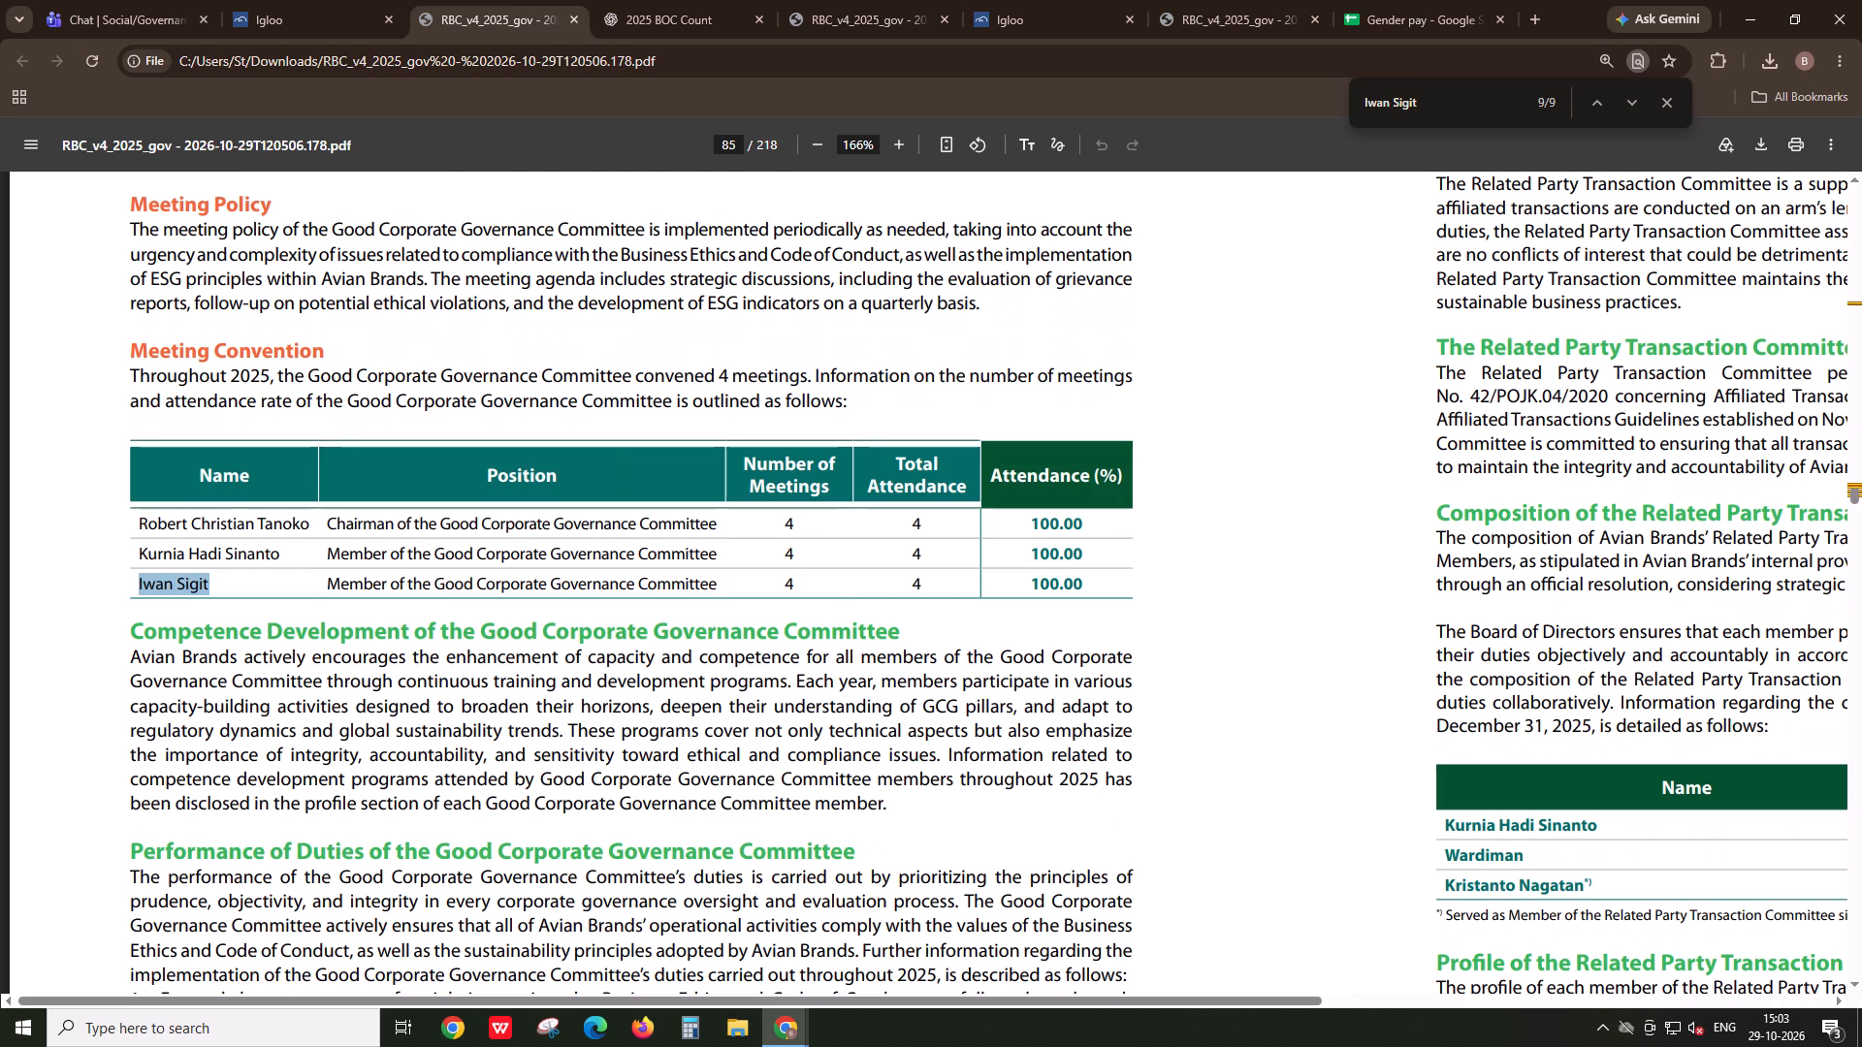
Examine the Good Corporate Governance Committee's independence statement, composition text, member table and member profiles in the annual report.
scroll(520, 697, "up", 3)
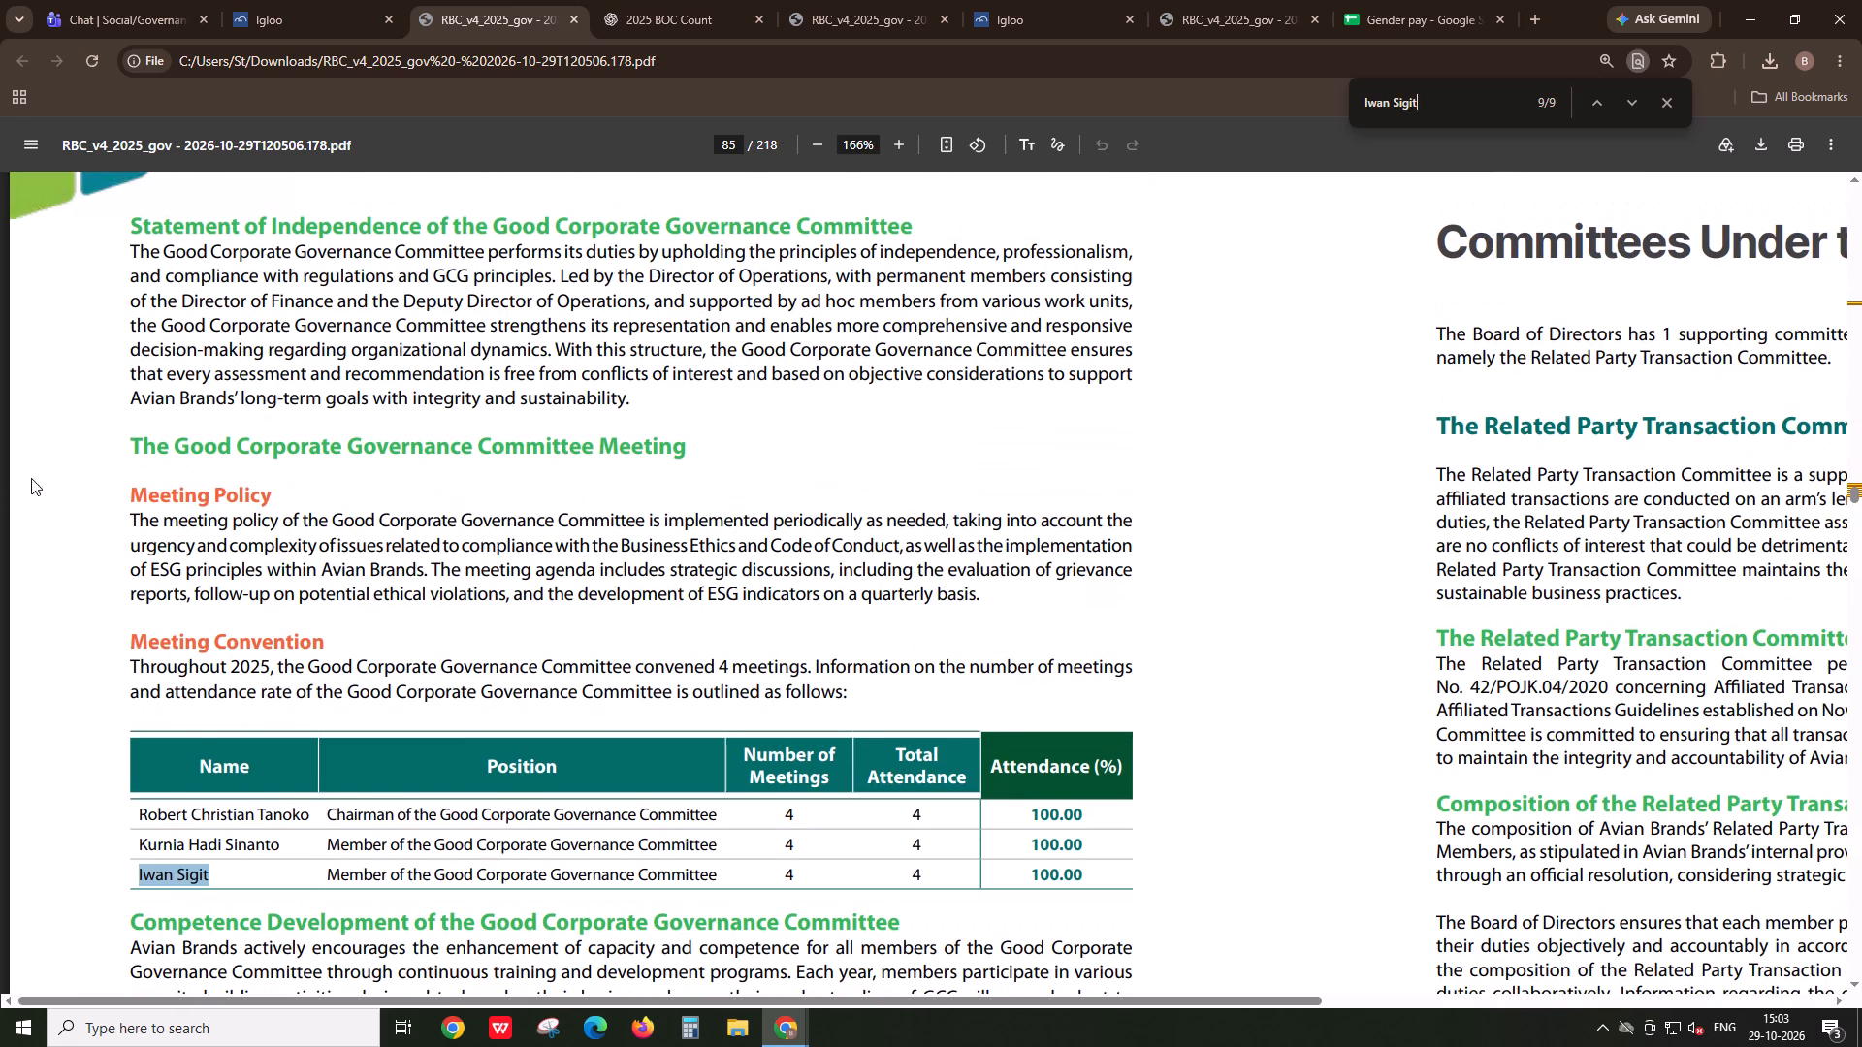
scroll(666, 533, "up", 17)
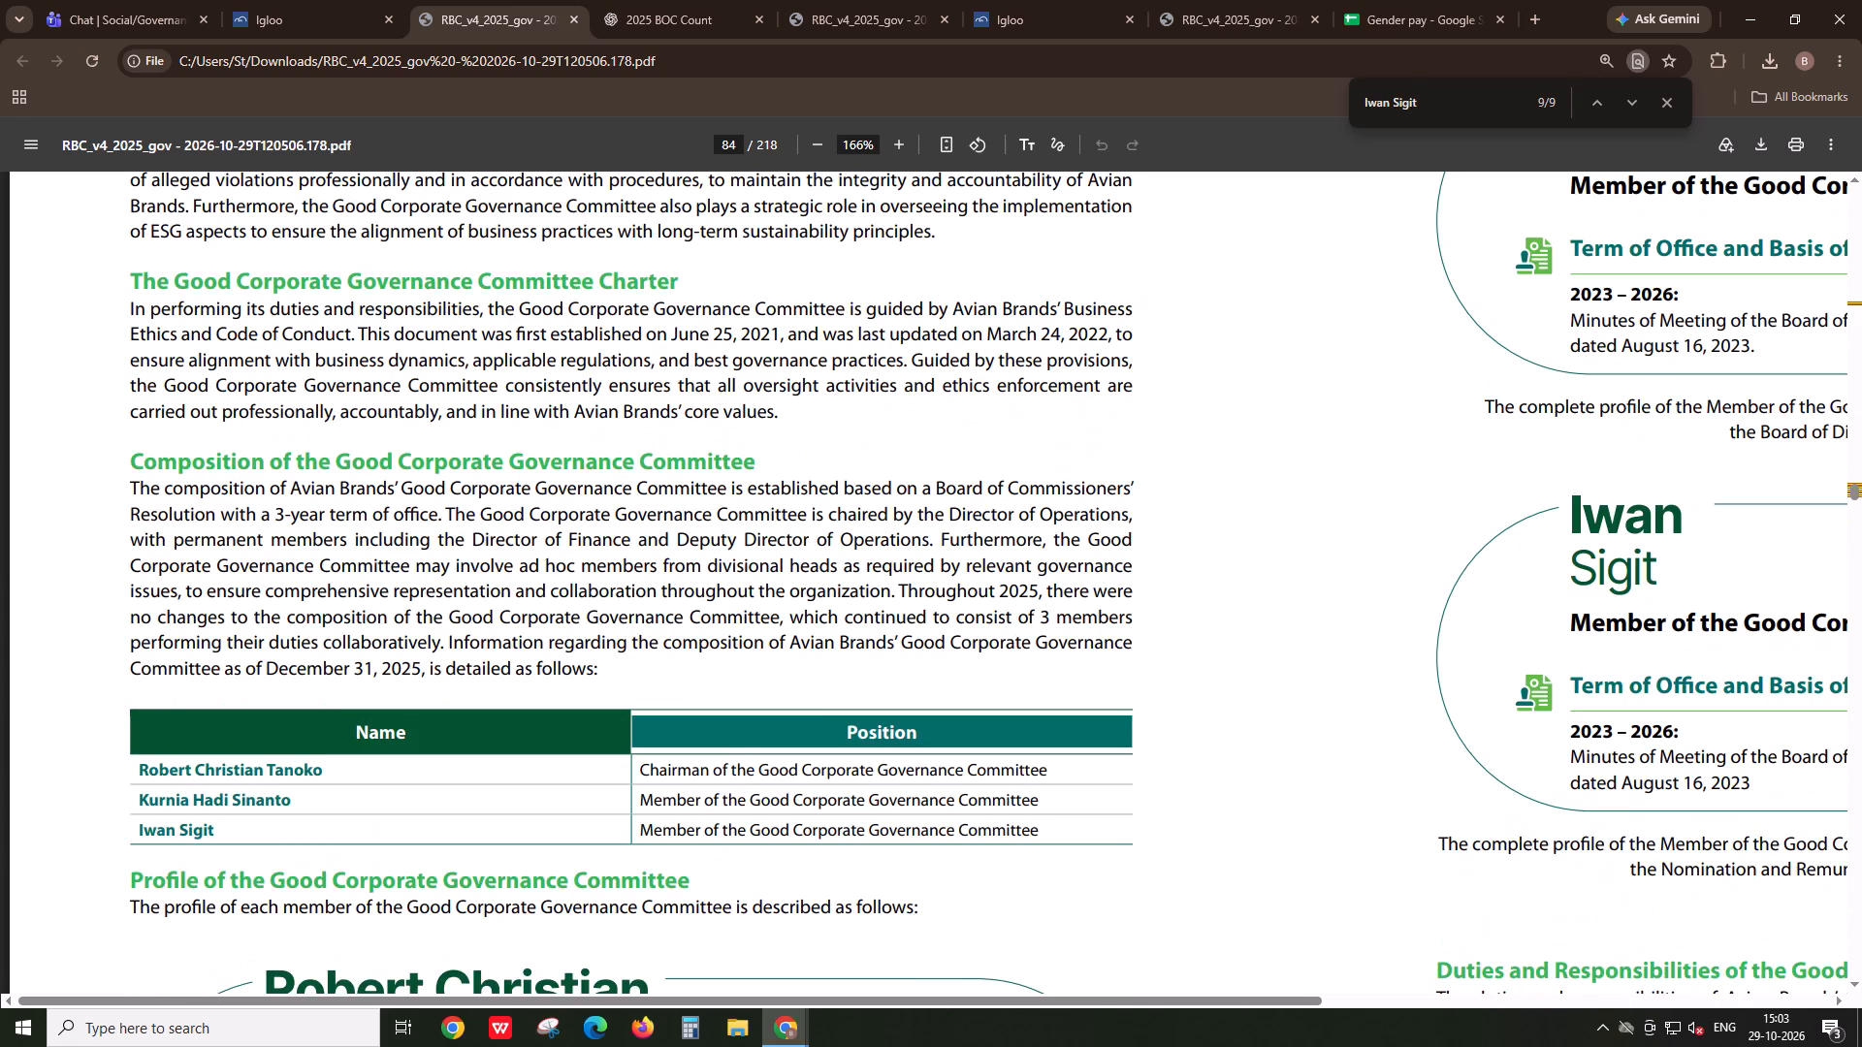
left_click_drag(234, 521, 691, 521)
left_click(703, 520)
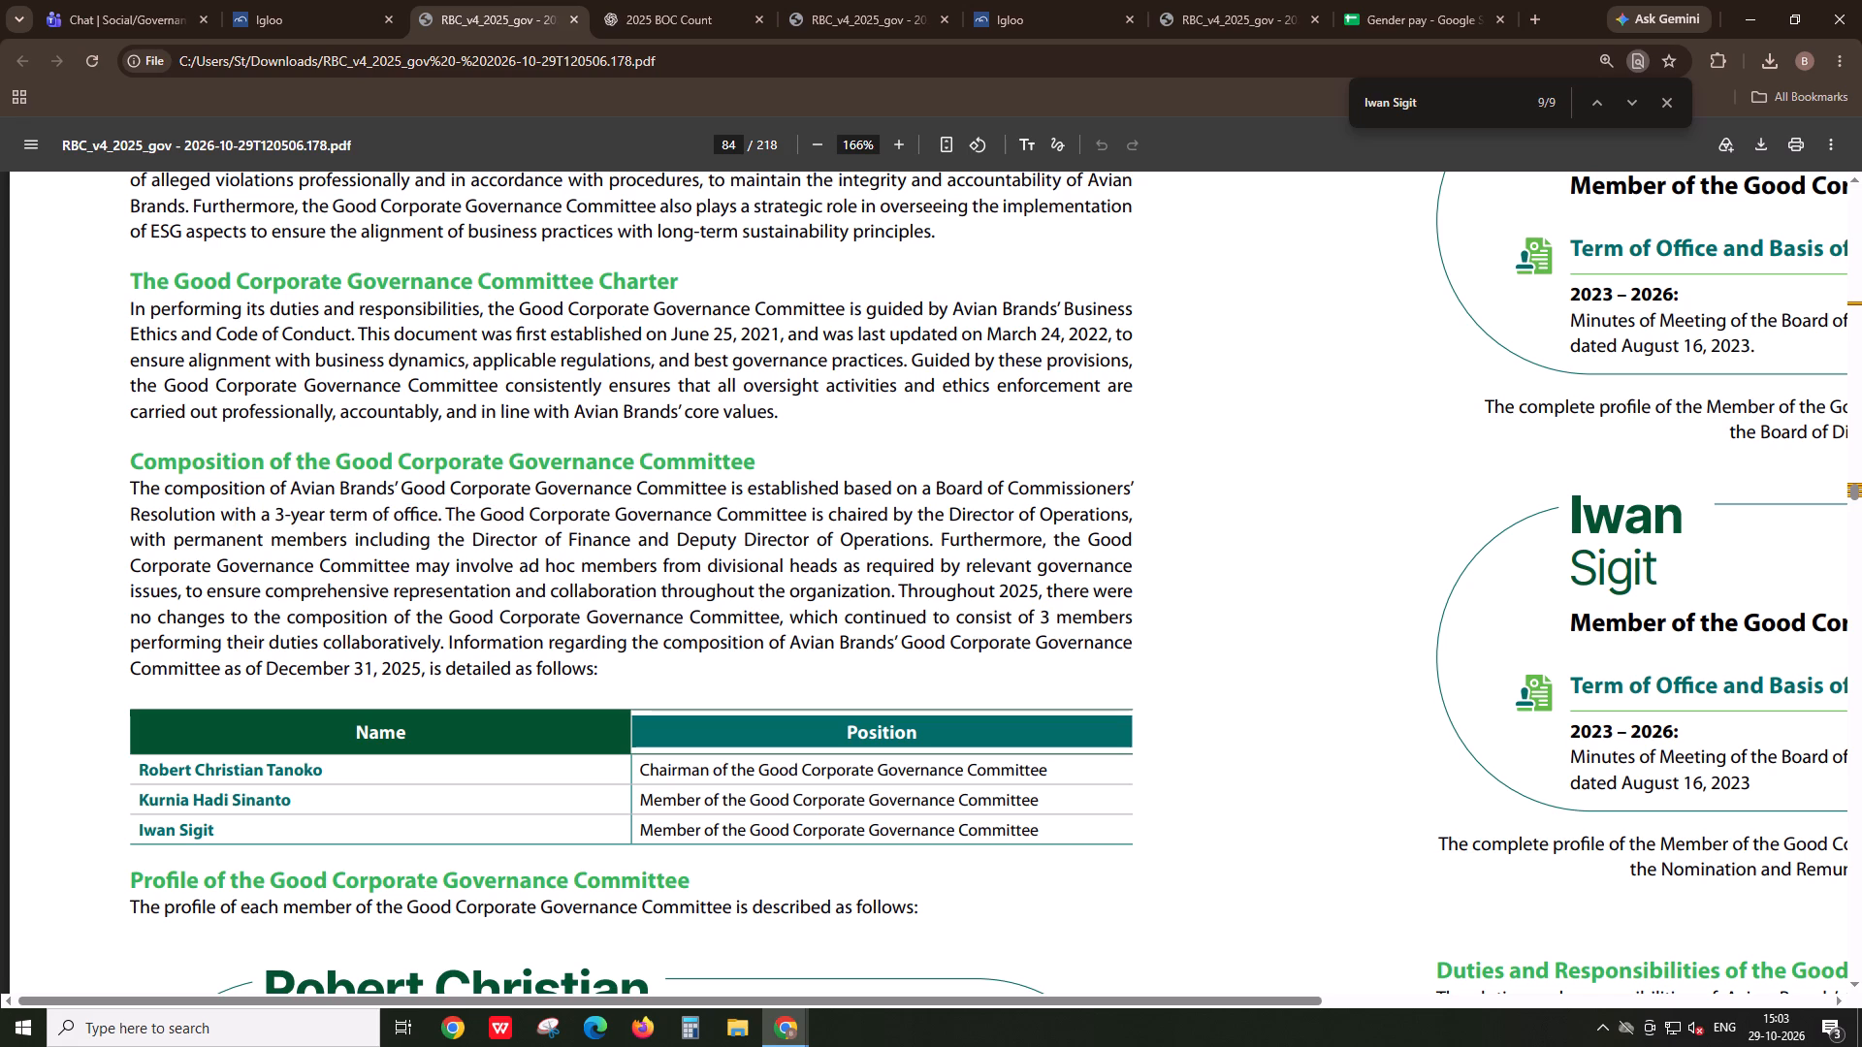
scroll(494, 648, "down", 5, "shift")
scroll(482, 638, "up", 6, "shift")
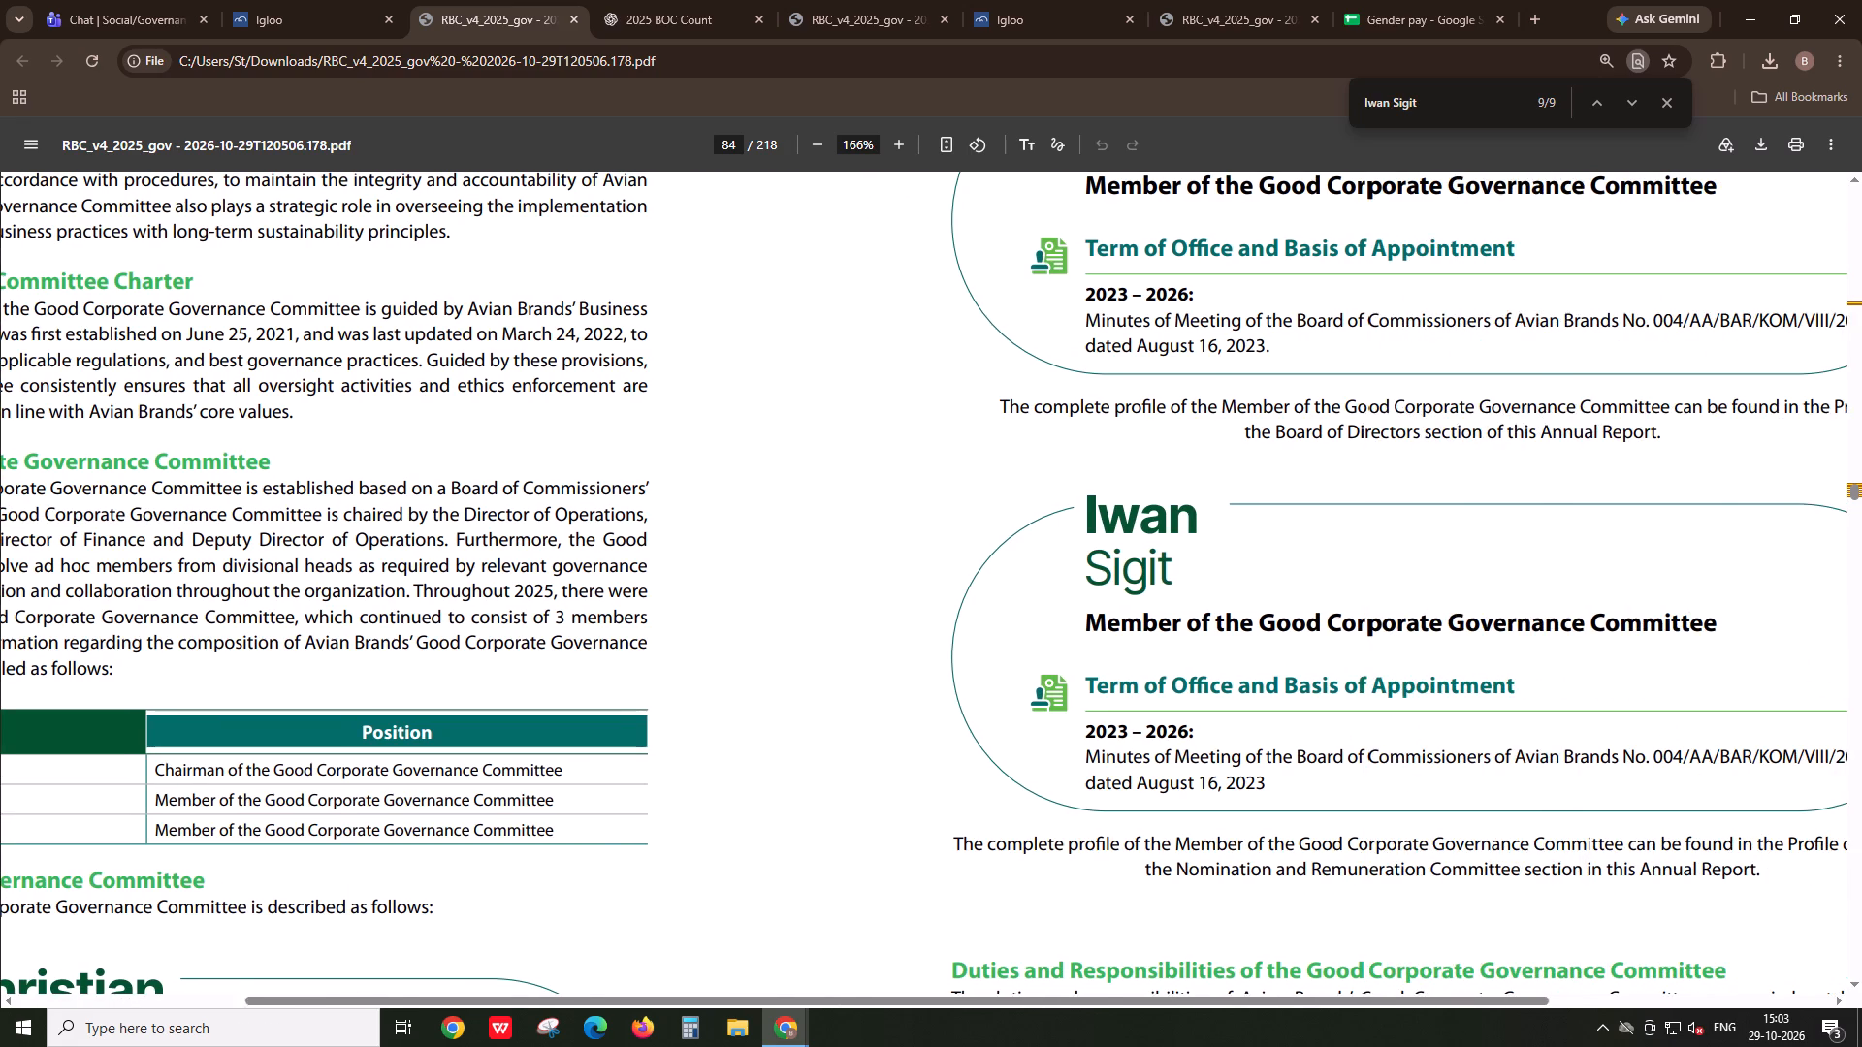
scroll(482, 638, "down", 4)
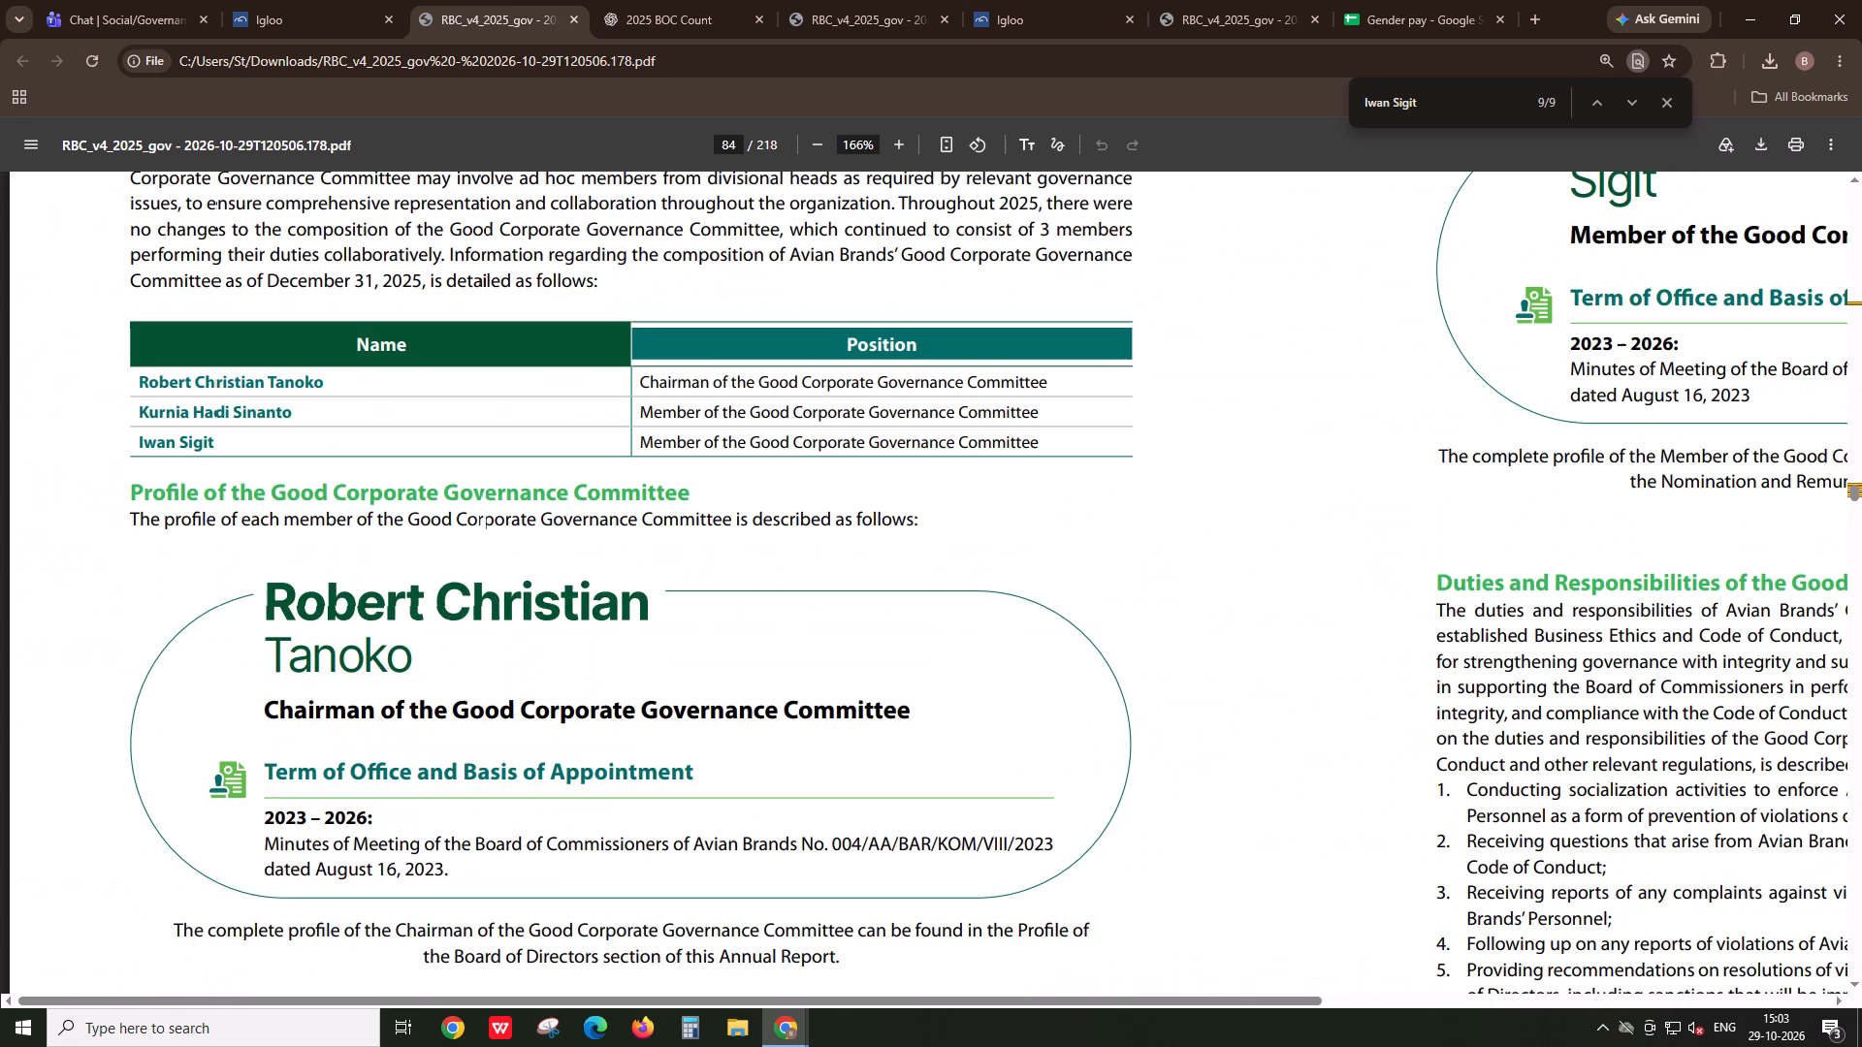
scroll(481, 638, "down", 6, "shift")
scroll(481, 638, "up", 6)
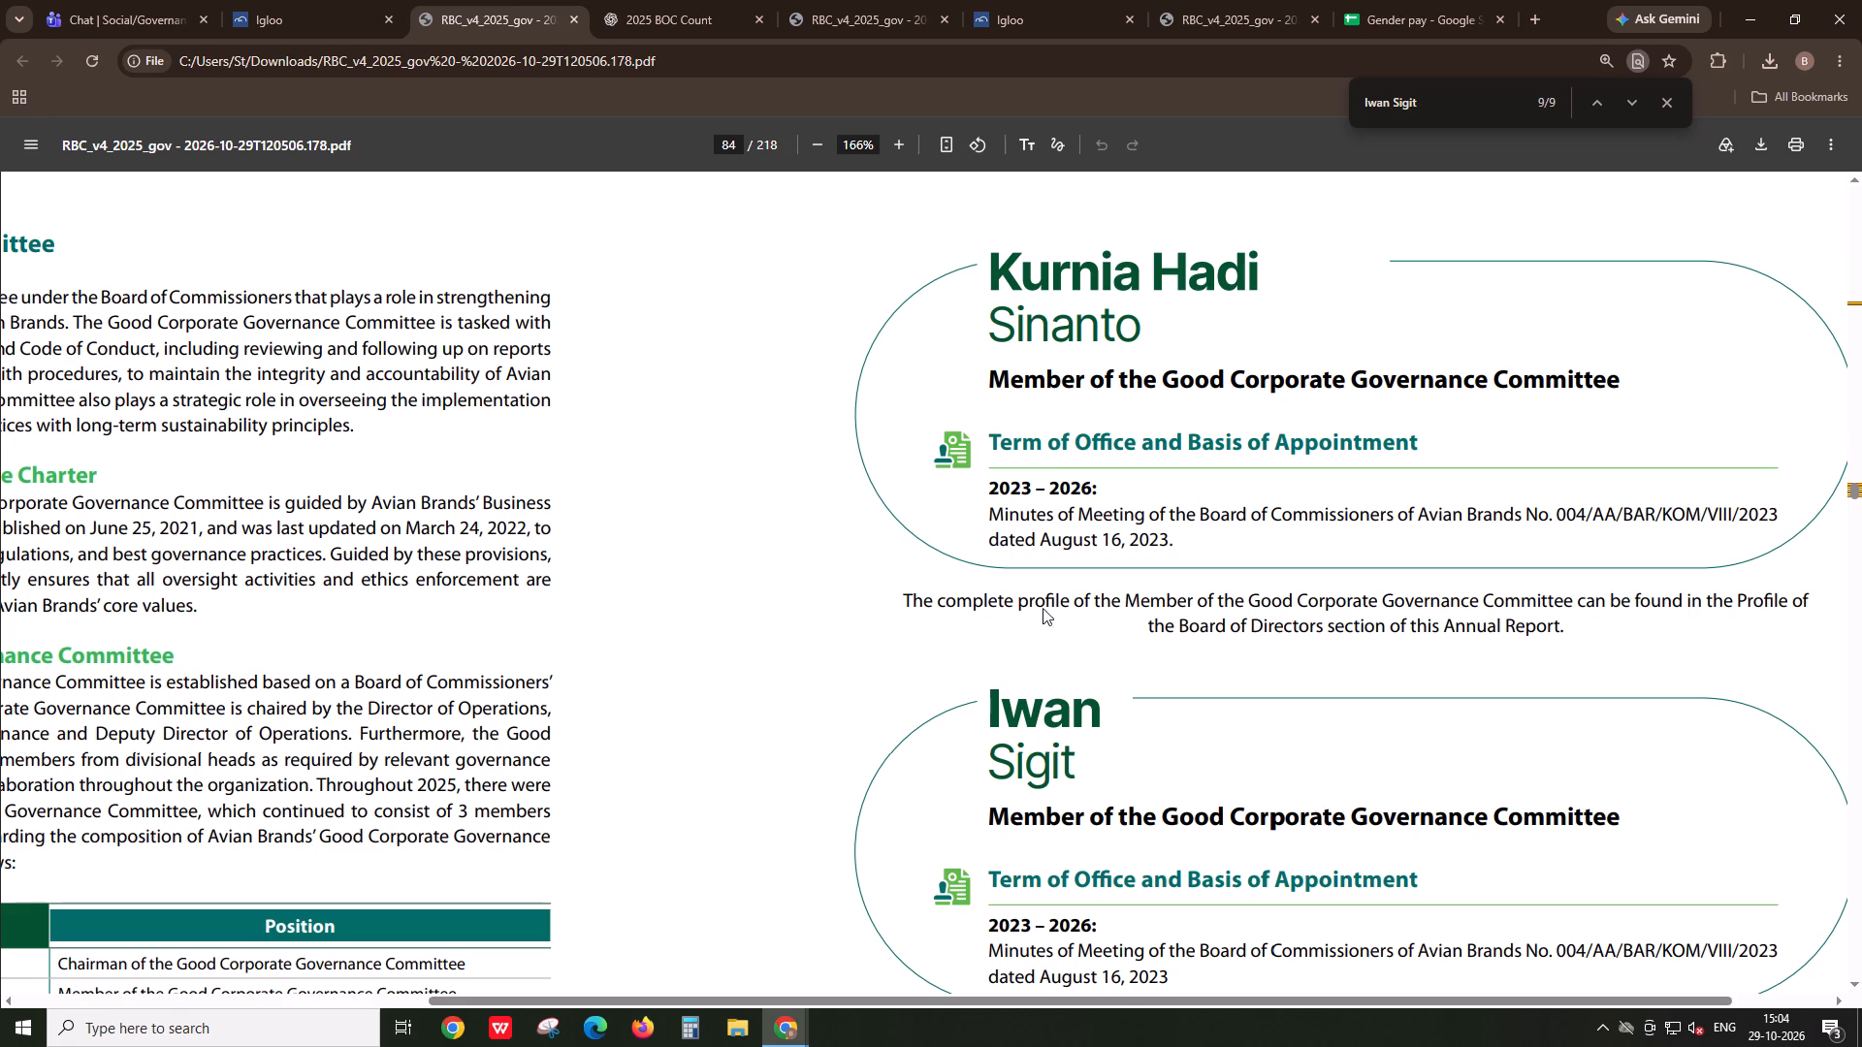
scroll(829, 397, "down", 1, "ctrl")
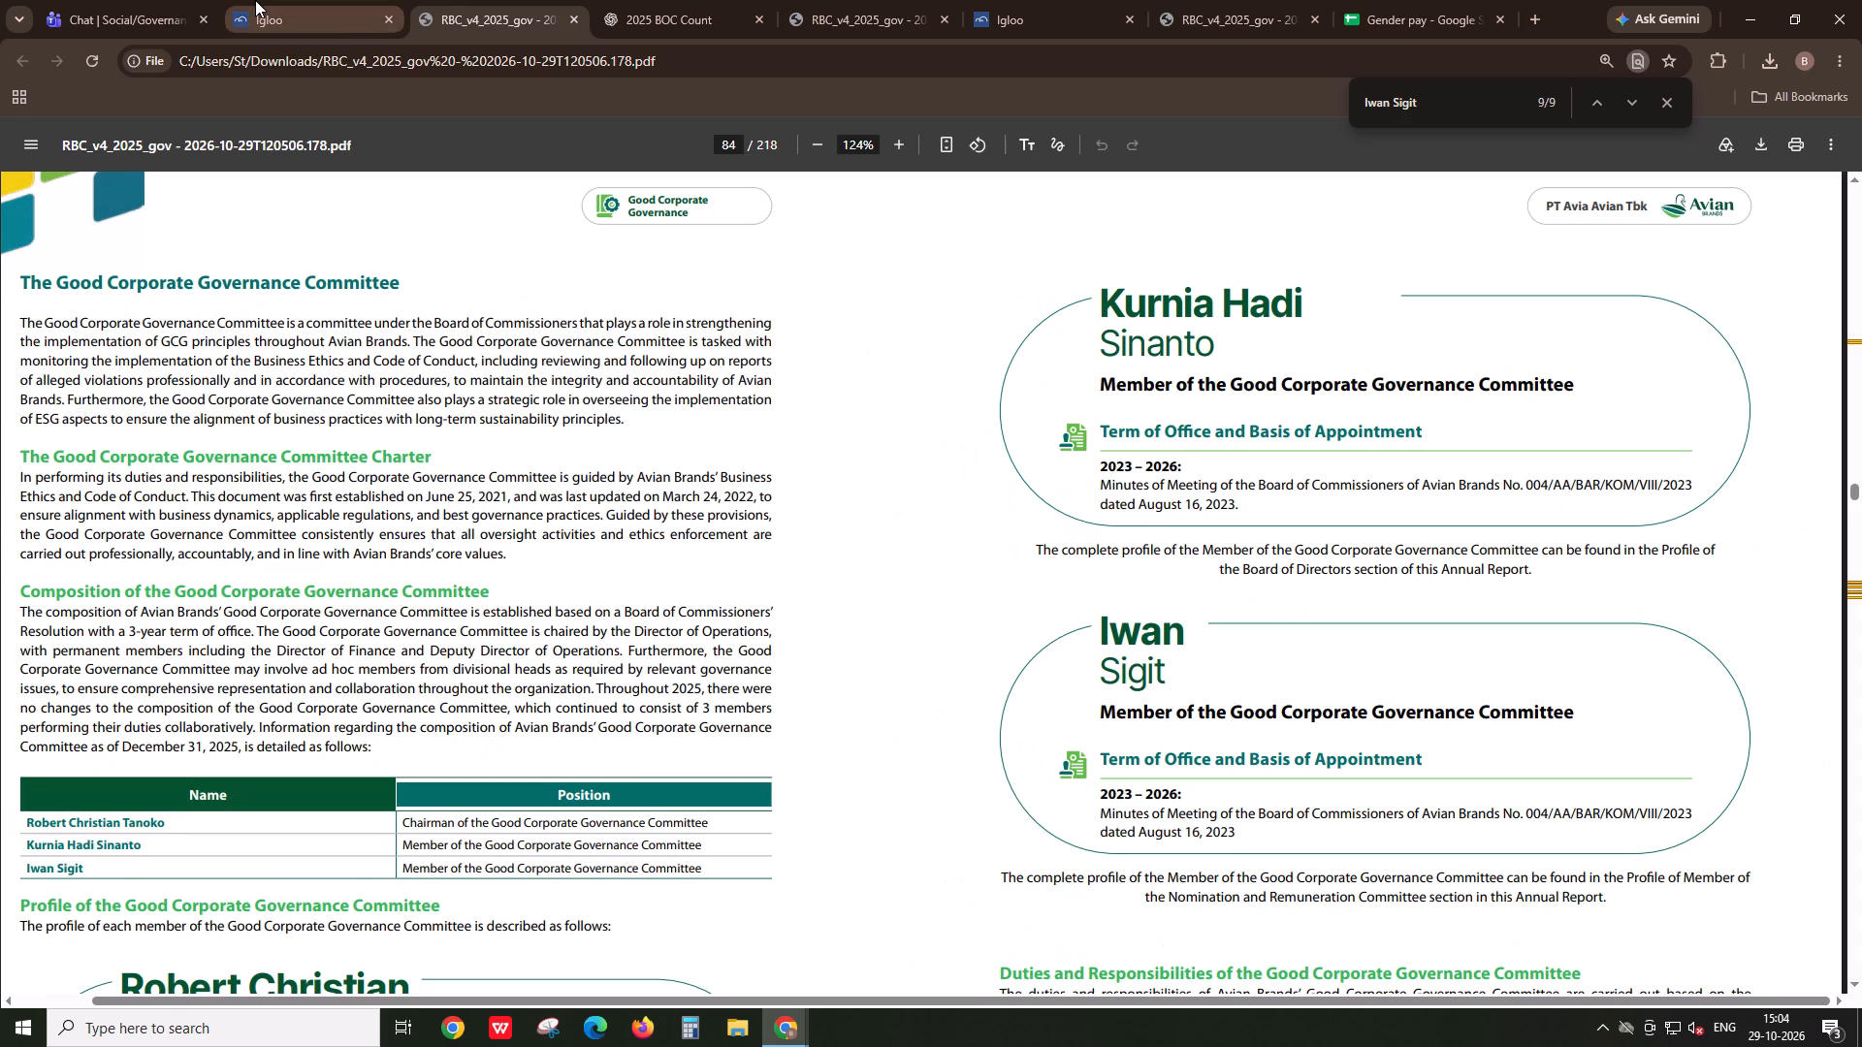
Return to the Atkinsrealis extraction in Igloo and leave it for the Tasks overview.
left_click(255, 0)
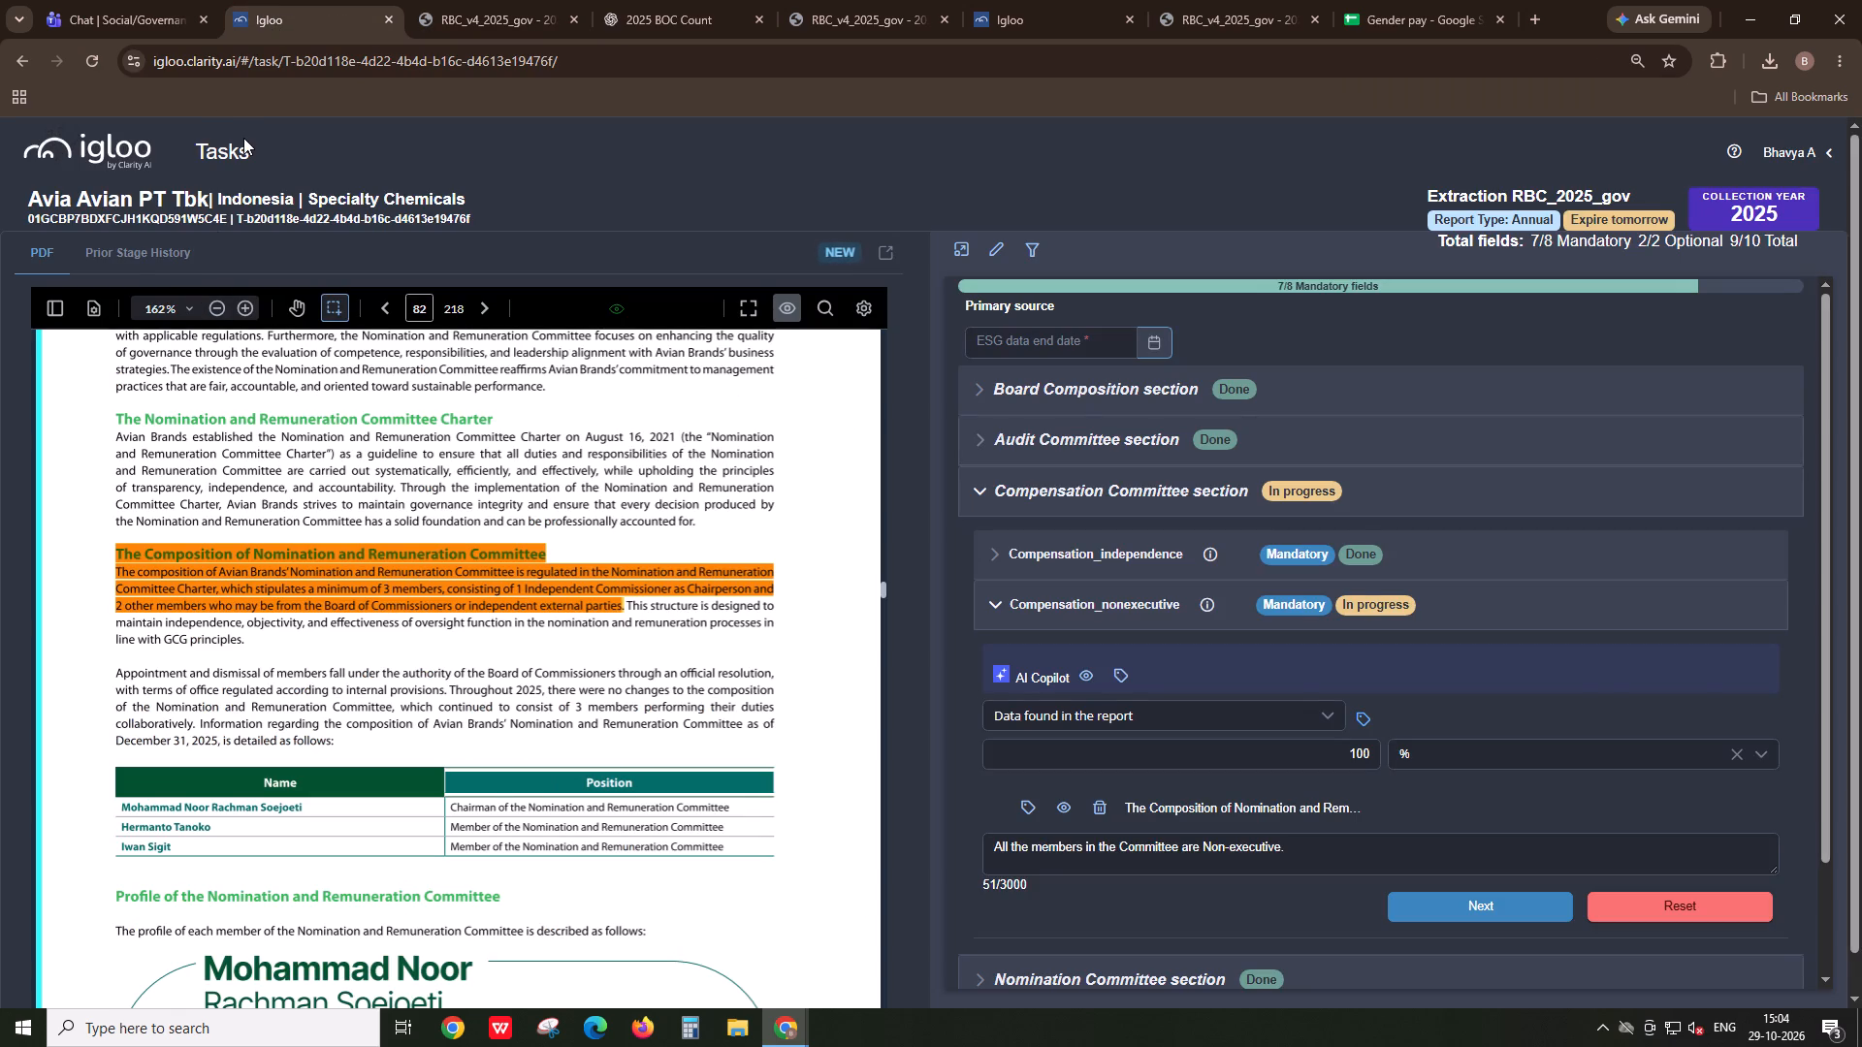
key("Tab")
key("alt+Tab")
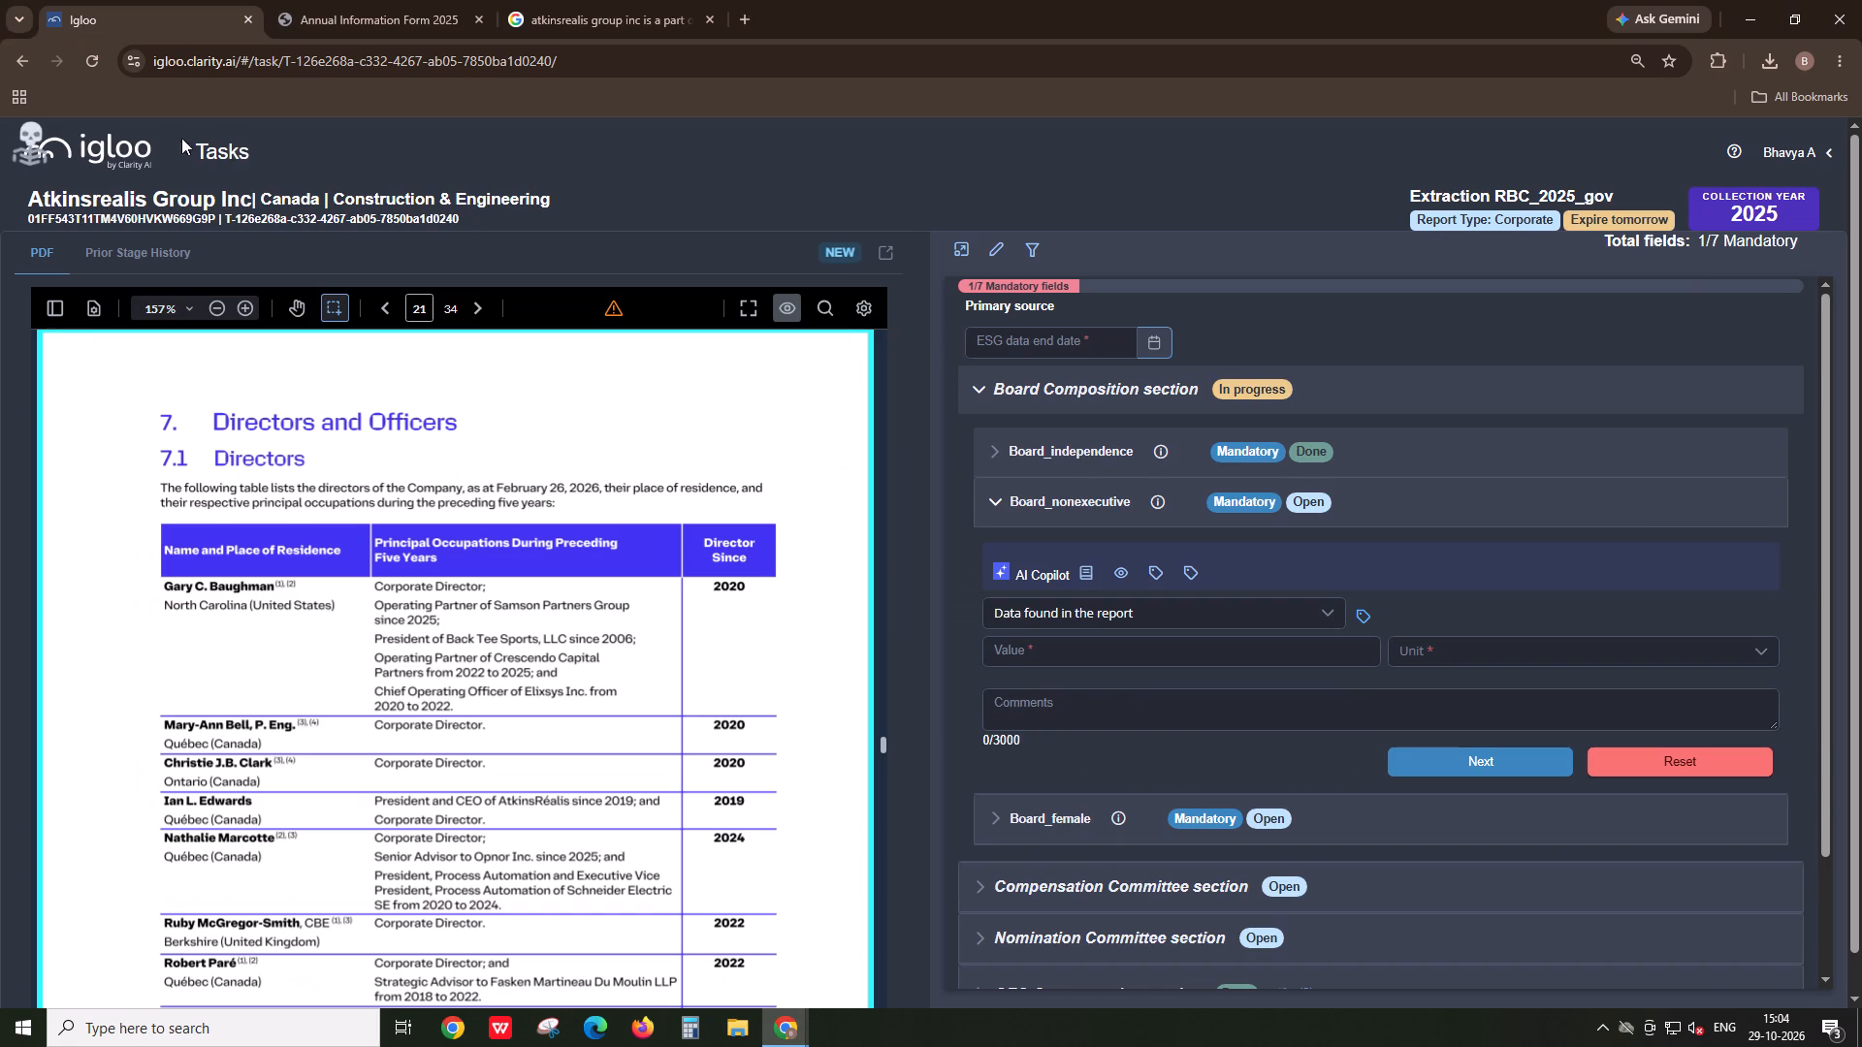
left_click(227, 138)
left_click(227, 146)
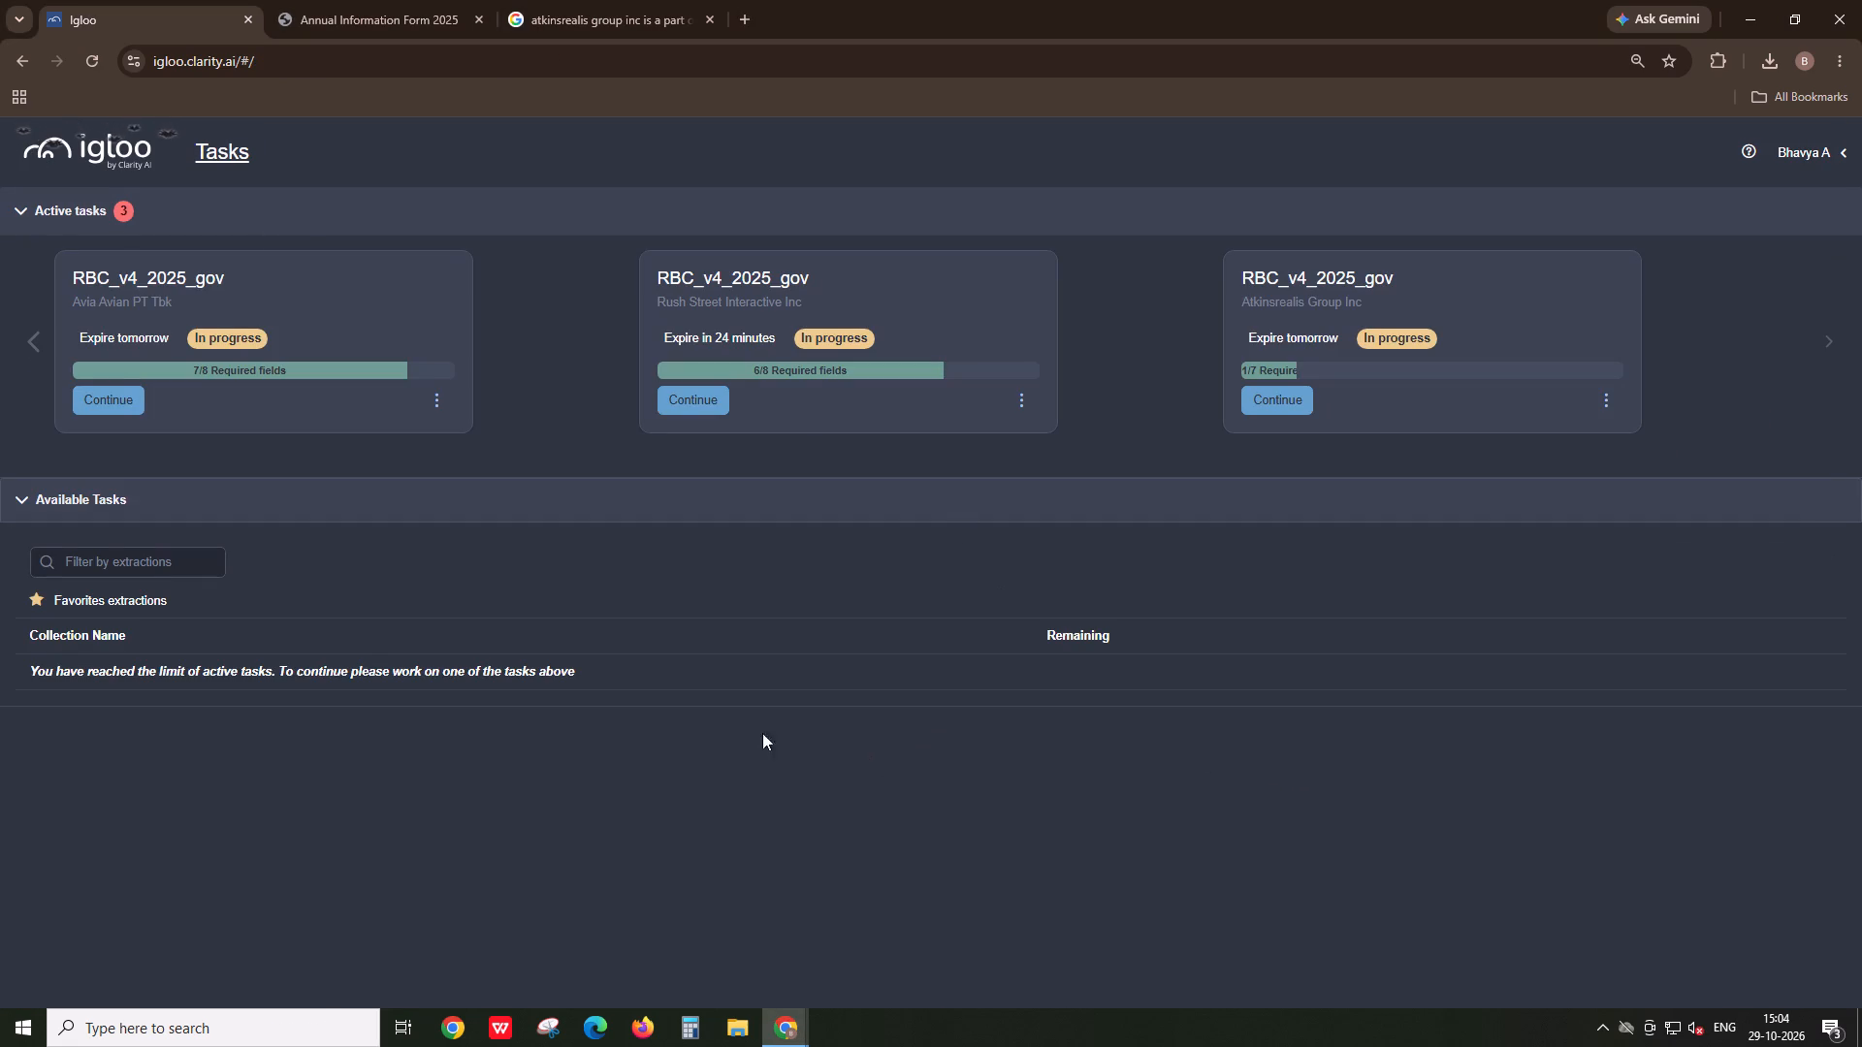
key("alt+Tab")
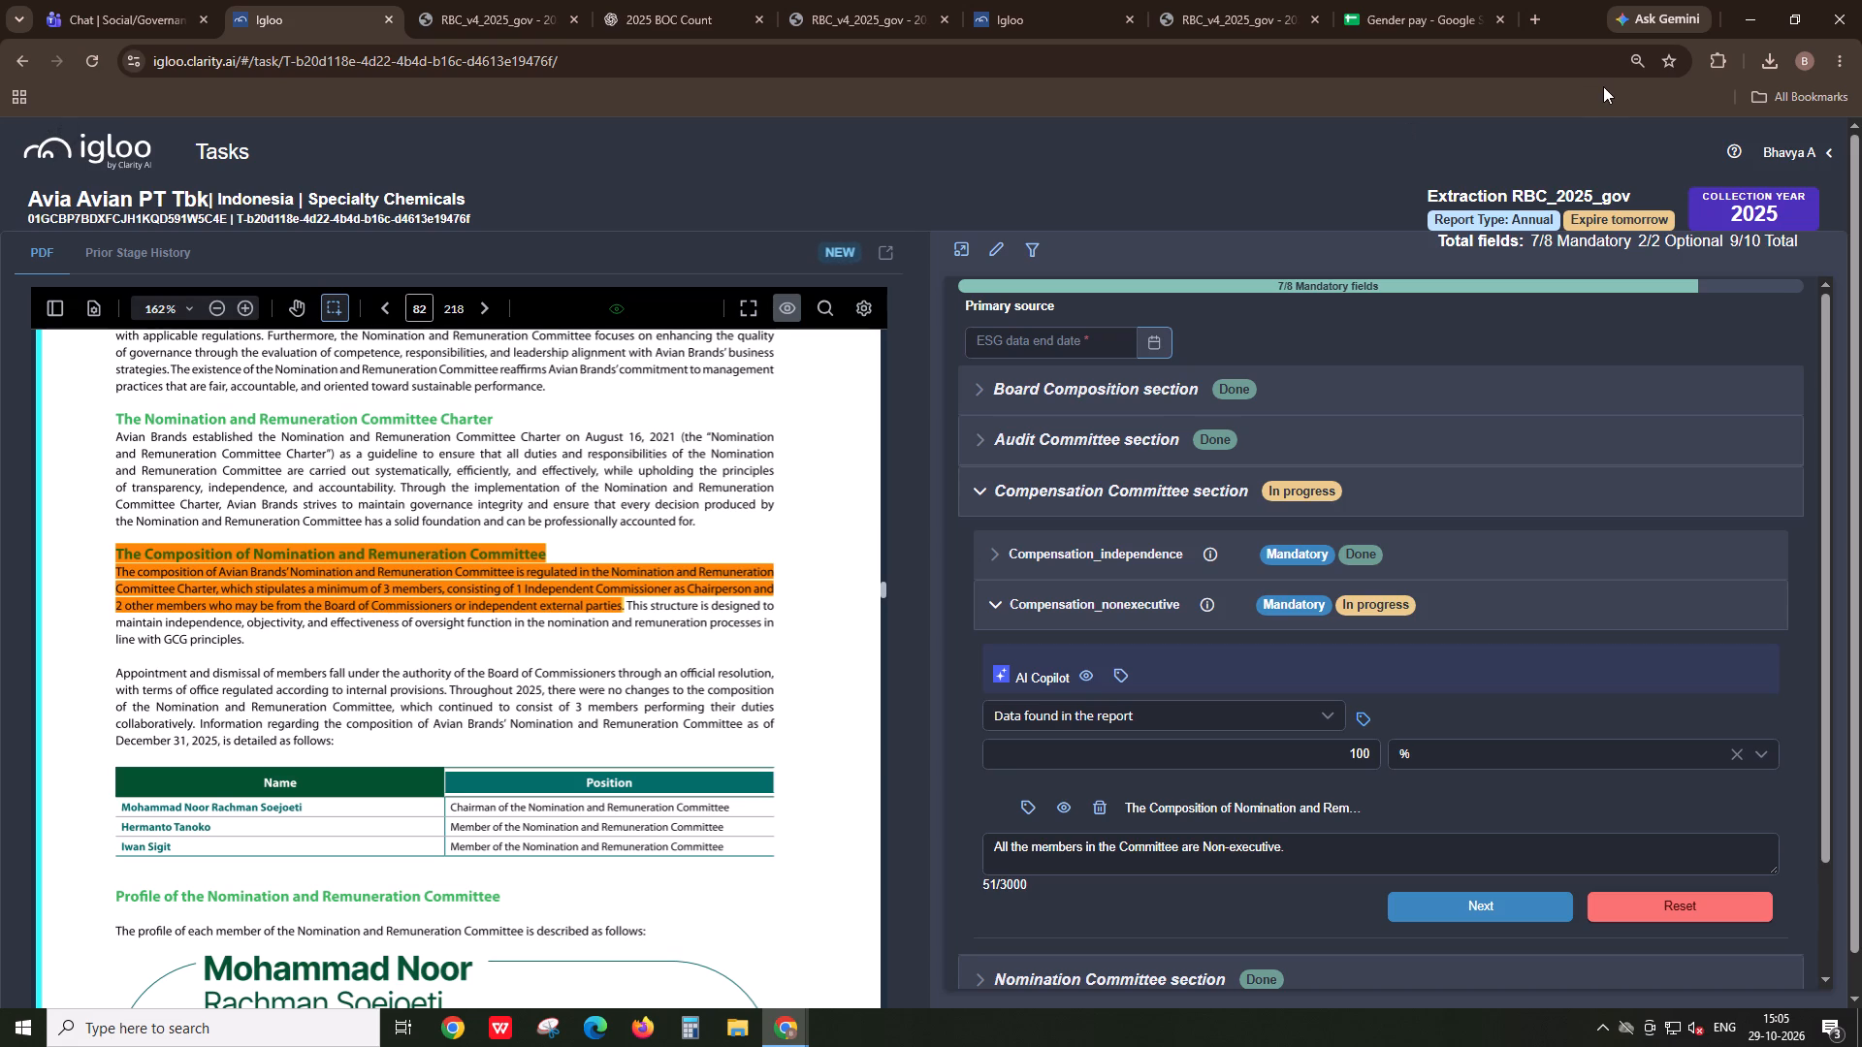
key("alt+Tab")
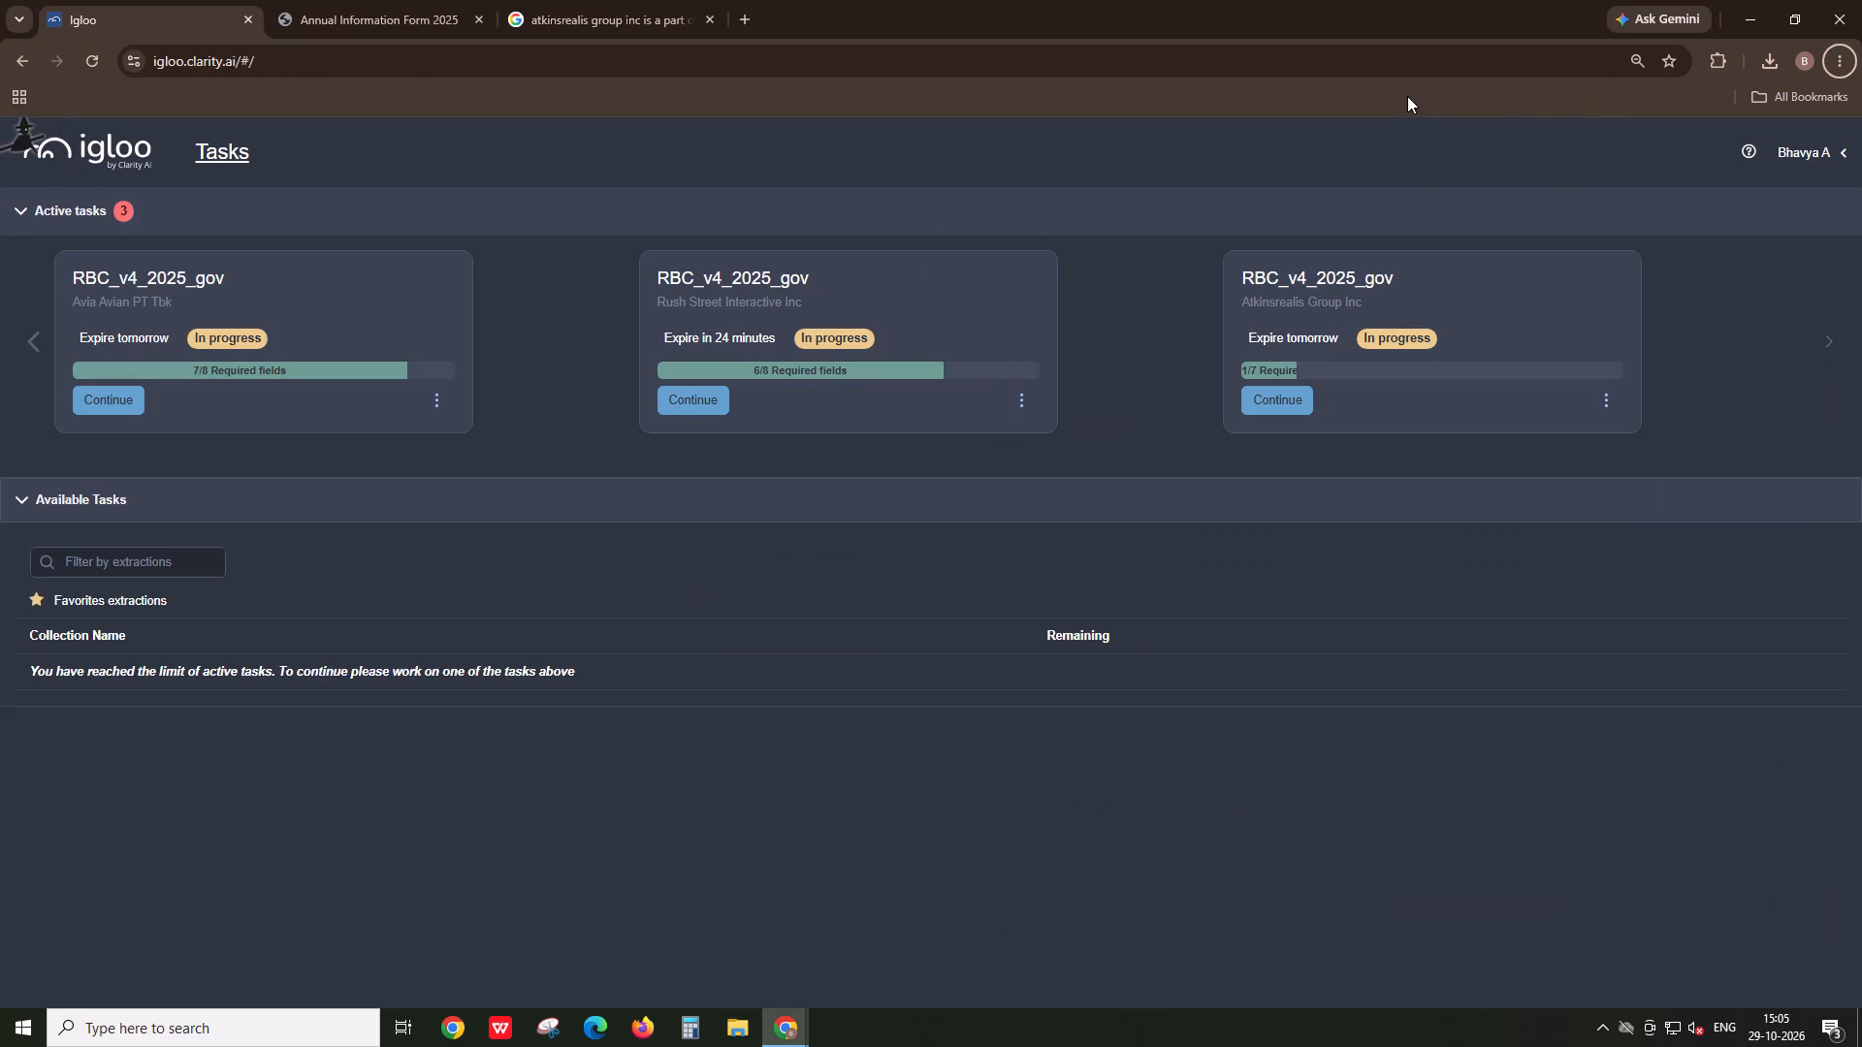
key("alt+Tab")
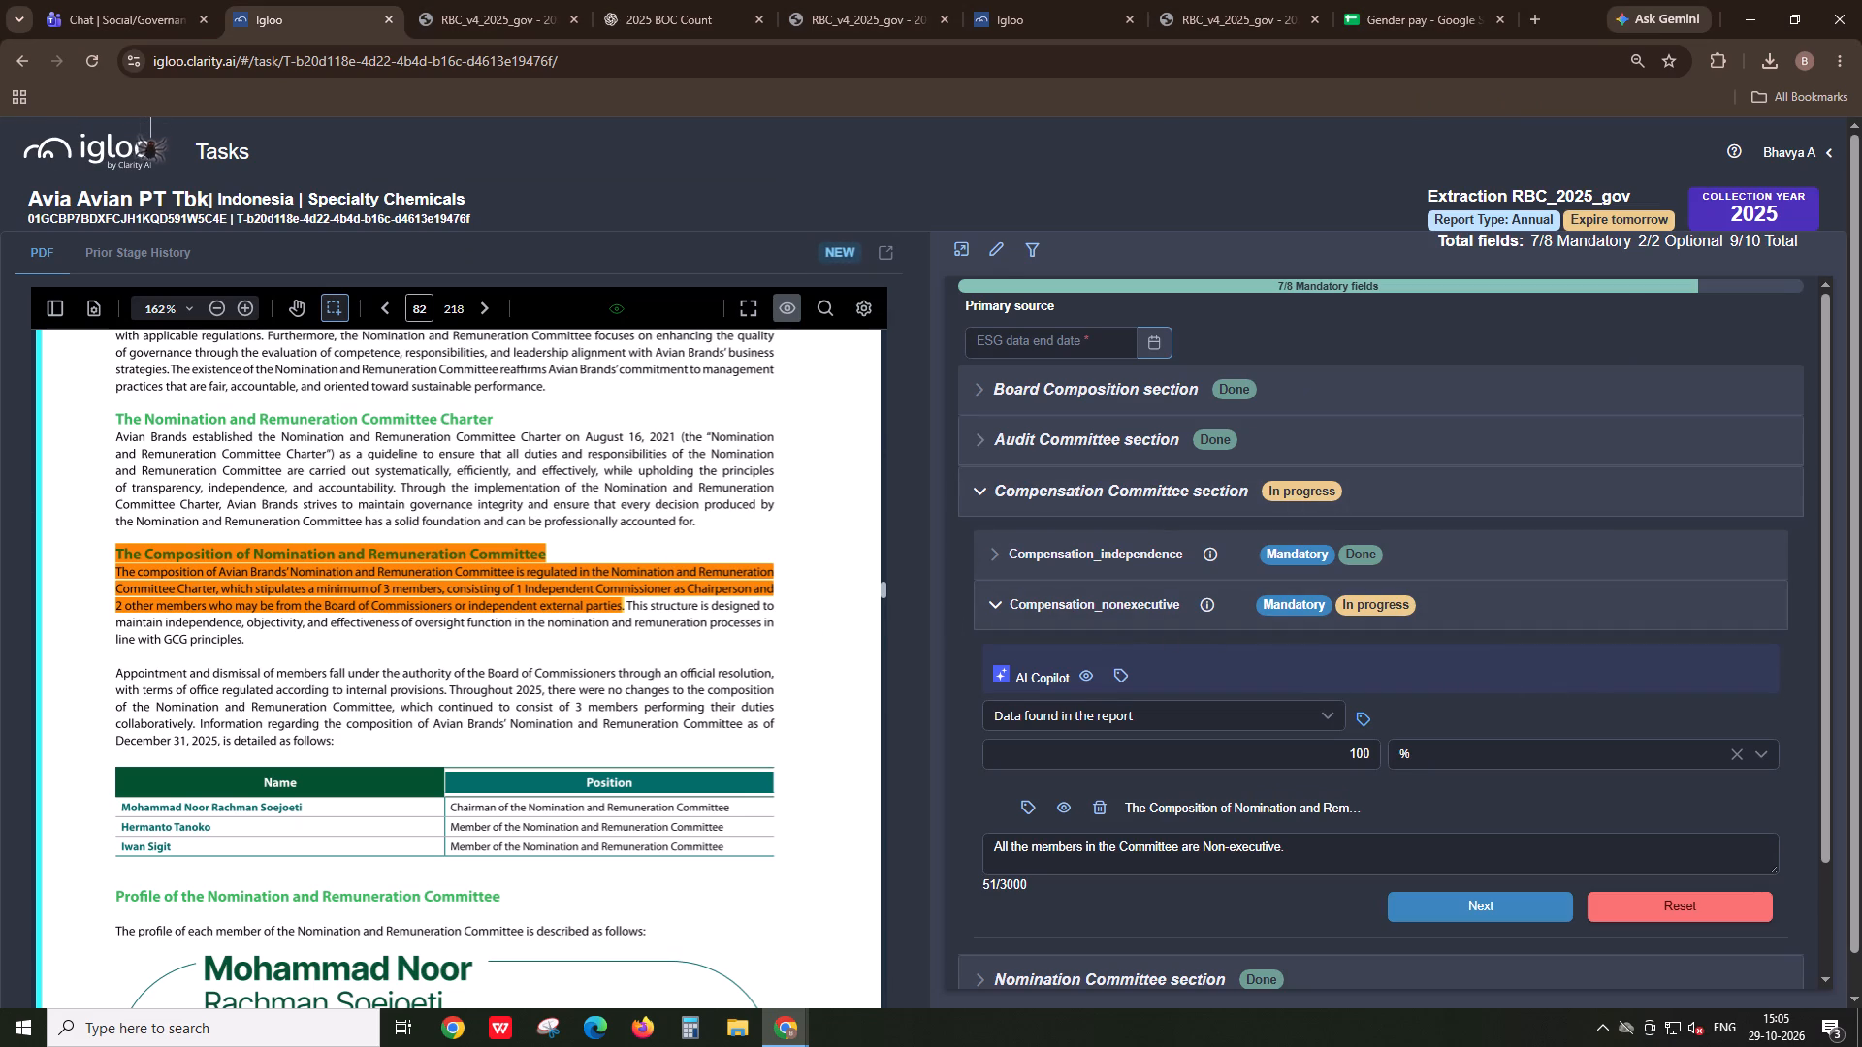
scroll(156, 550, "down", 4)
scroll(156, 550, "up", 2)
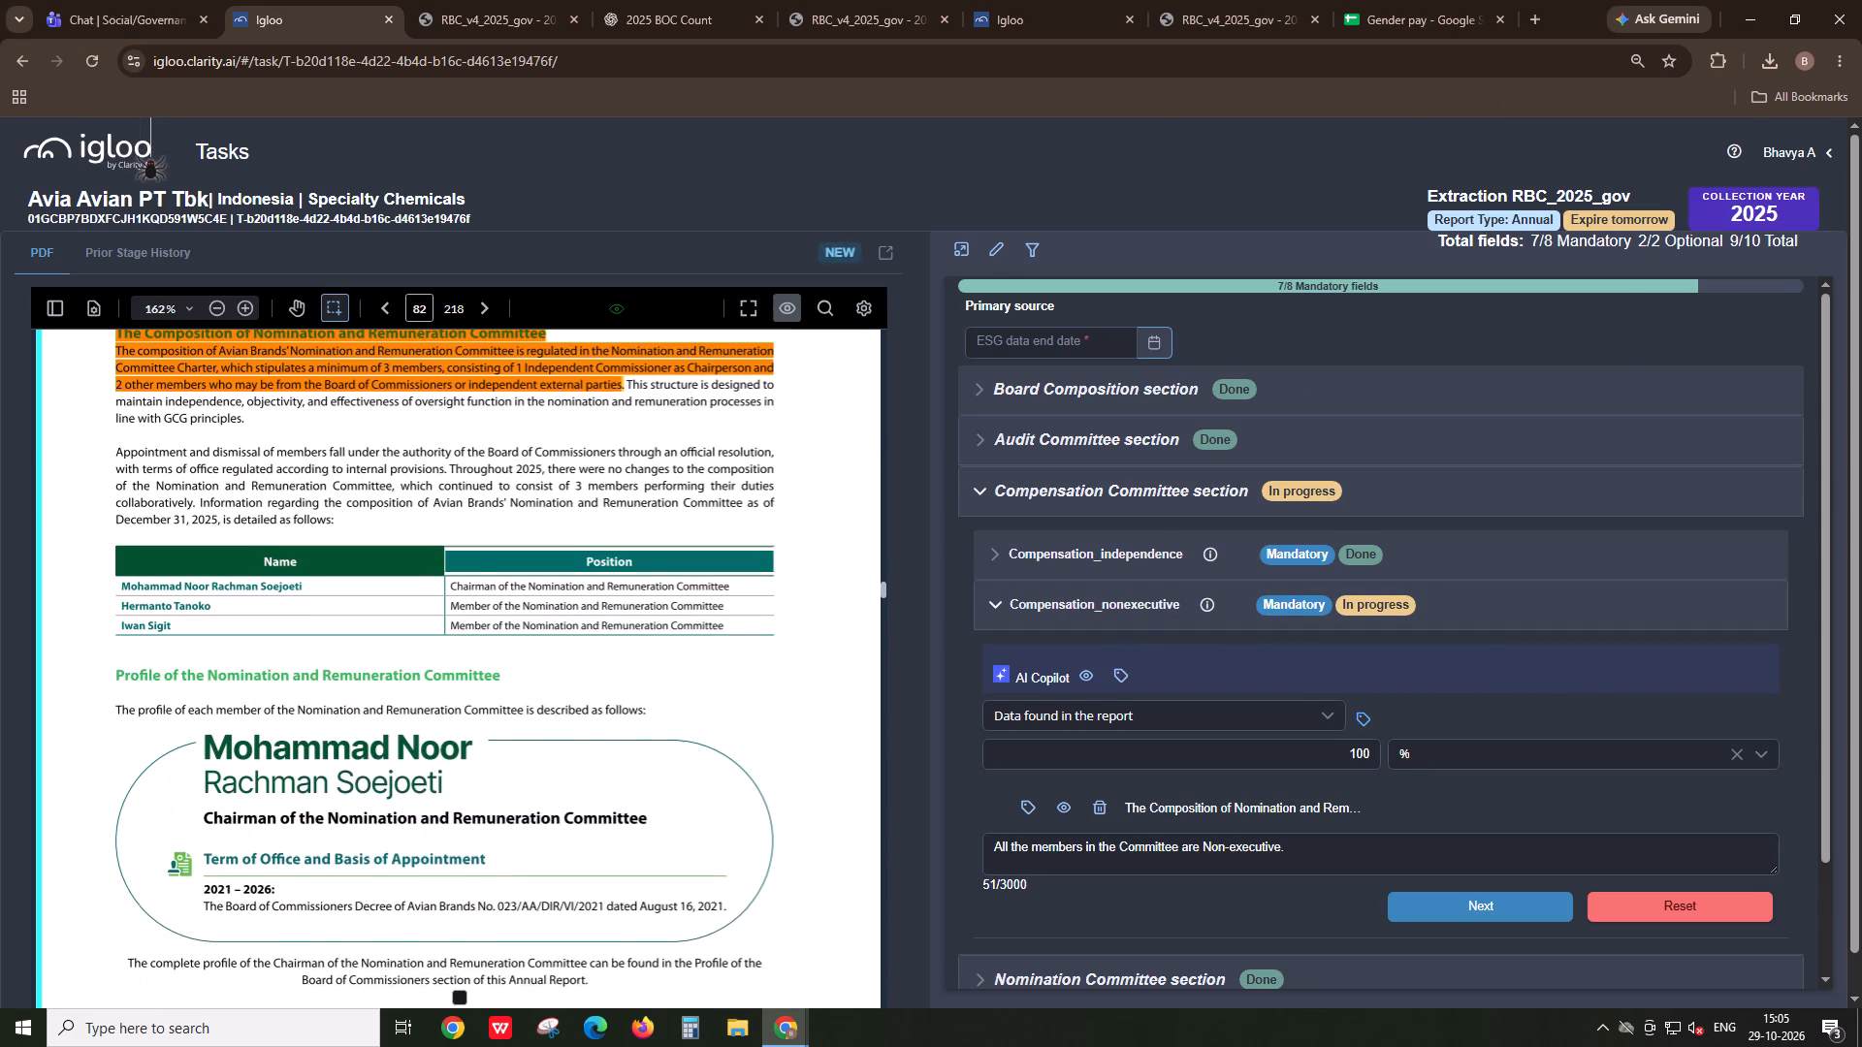
Examine the Nomination and Remuneration Committee's composition table and the last-listed member's profile in the Avia Avian report.
left_click_drag(112, 679, 511, 706)
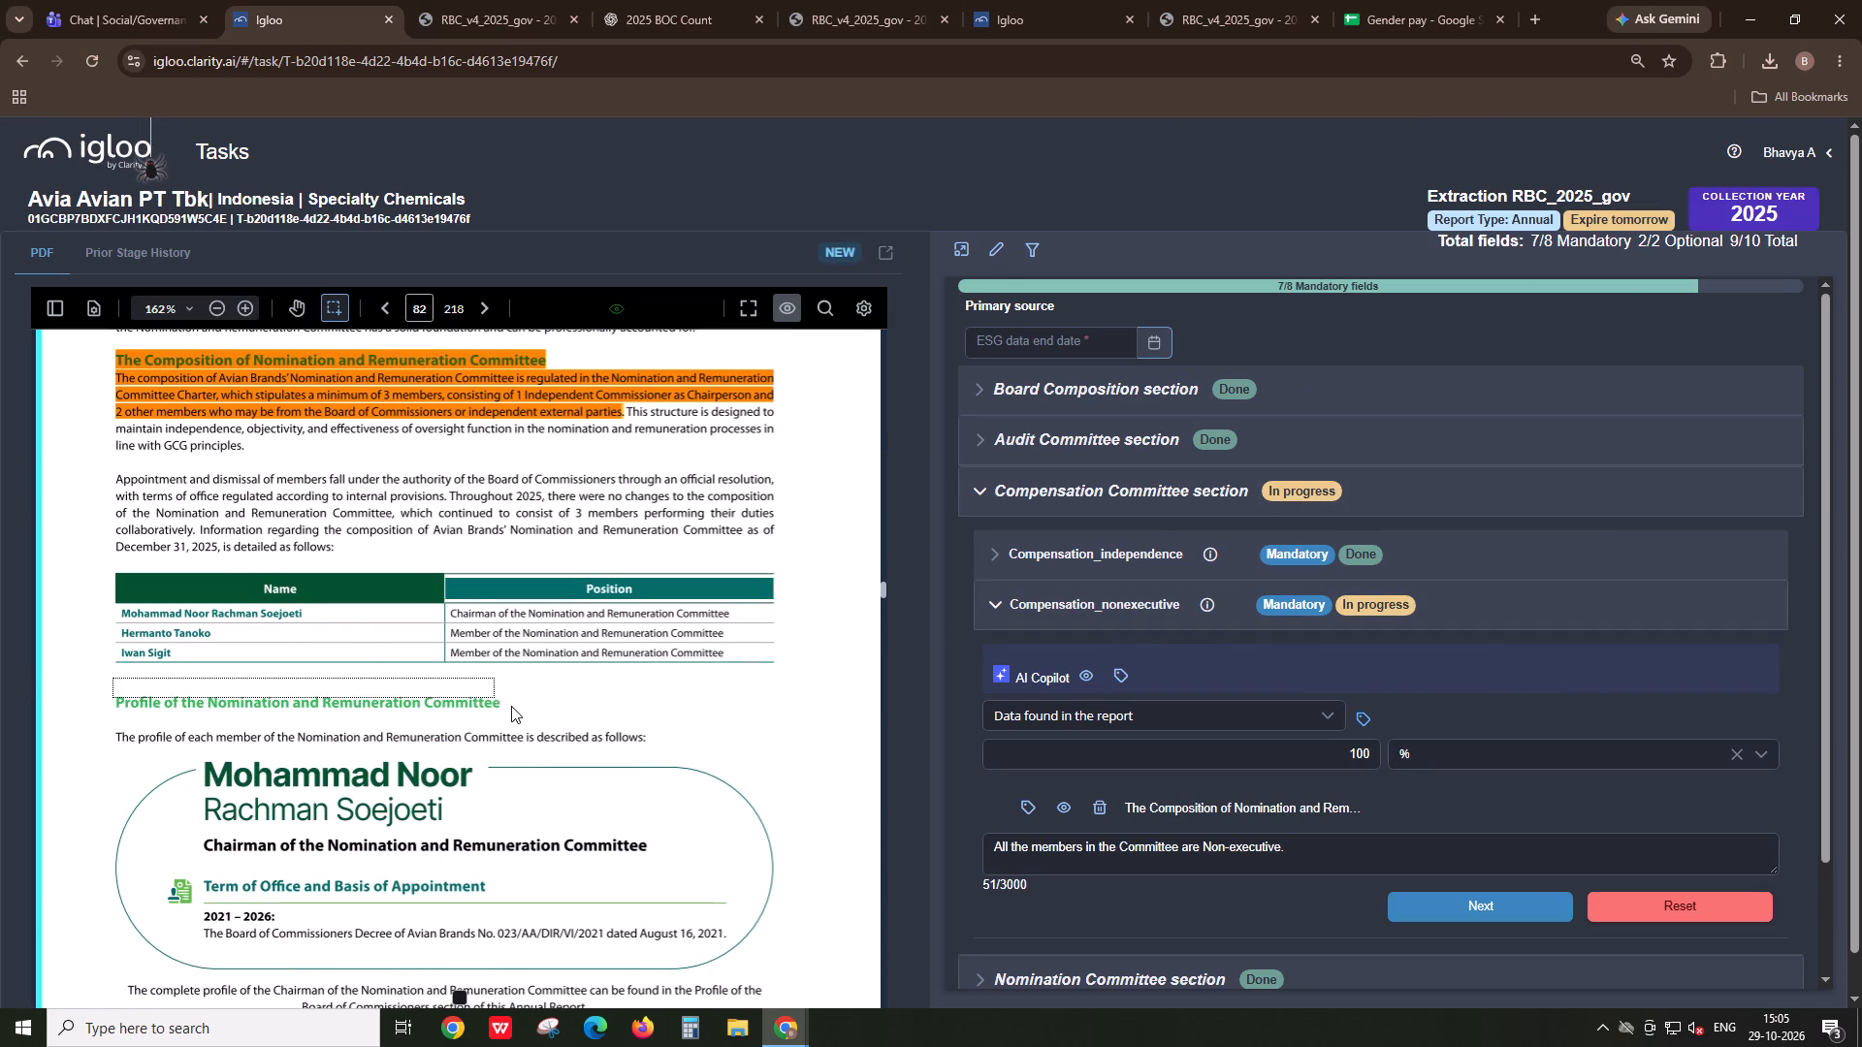
left_click_drag(511, 706, 658, 776)
left_click(658, 776)
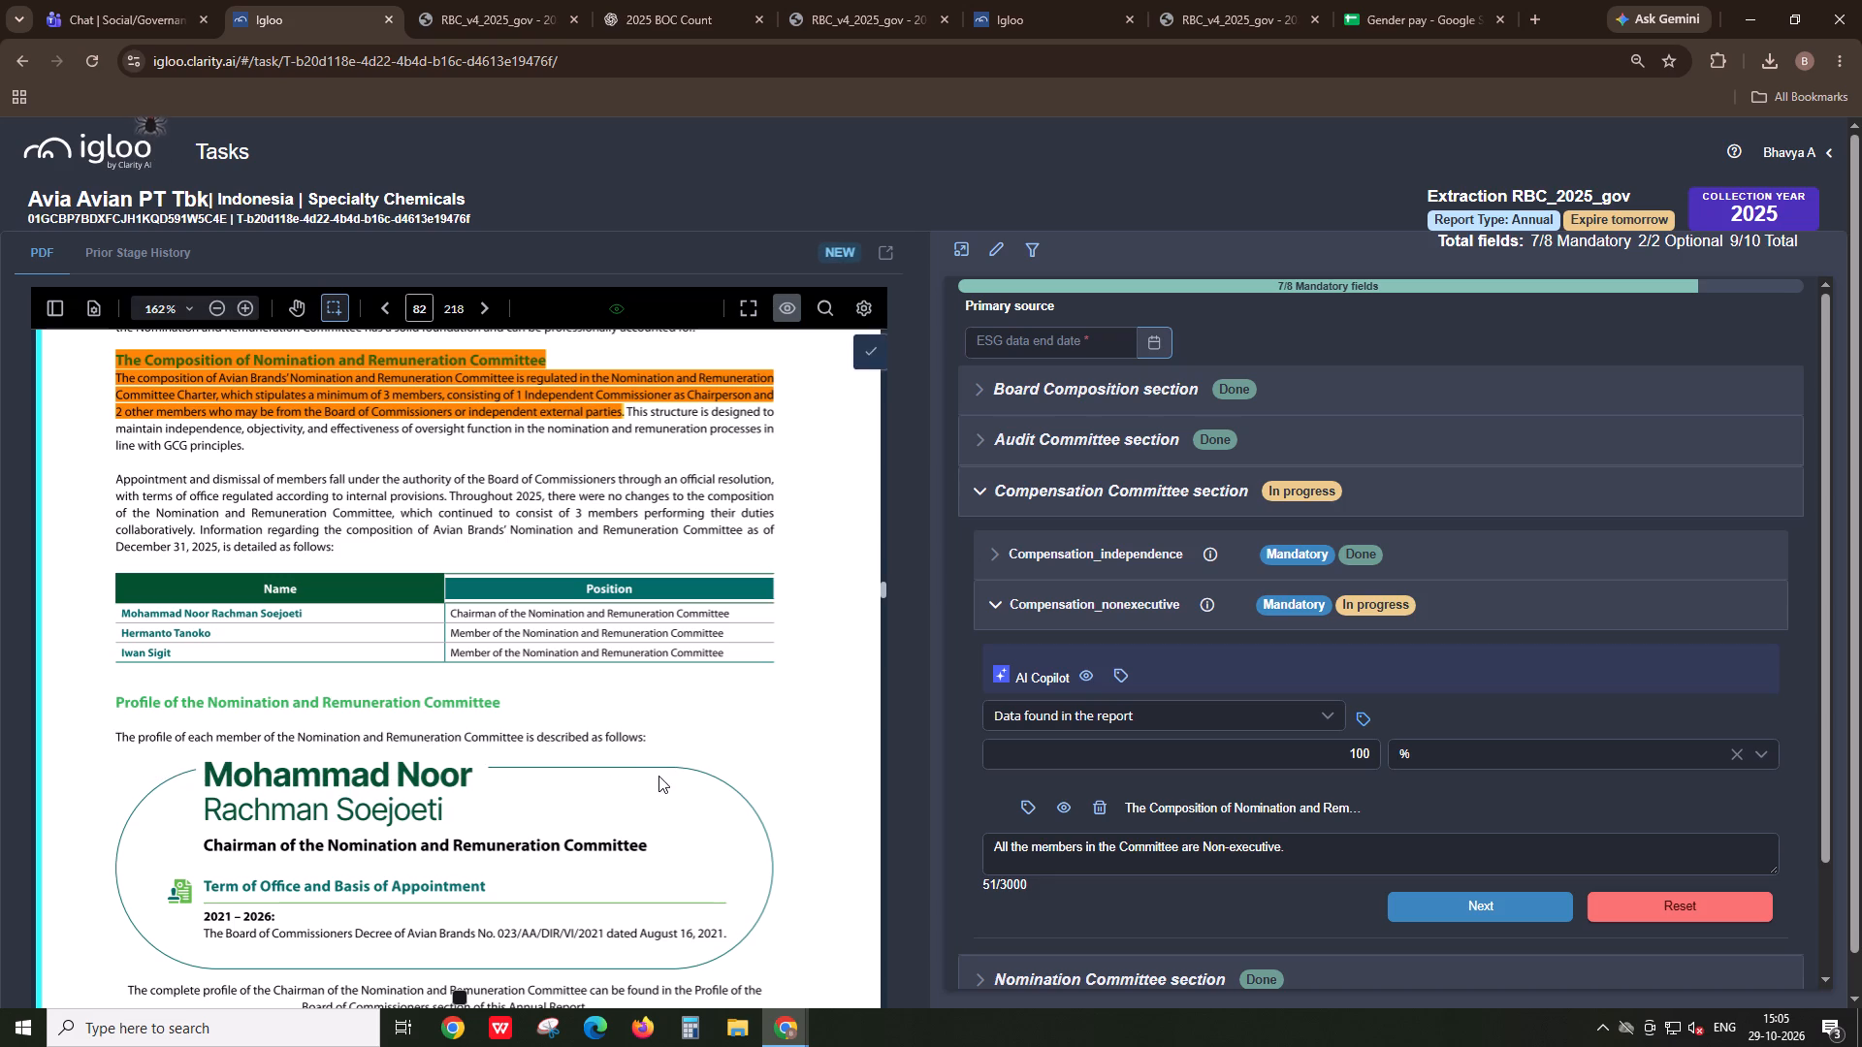
scroll(631, 760, "down", 13, "shift")
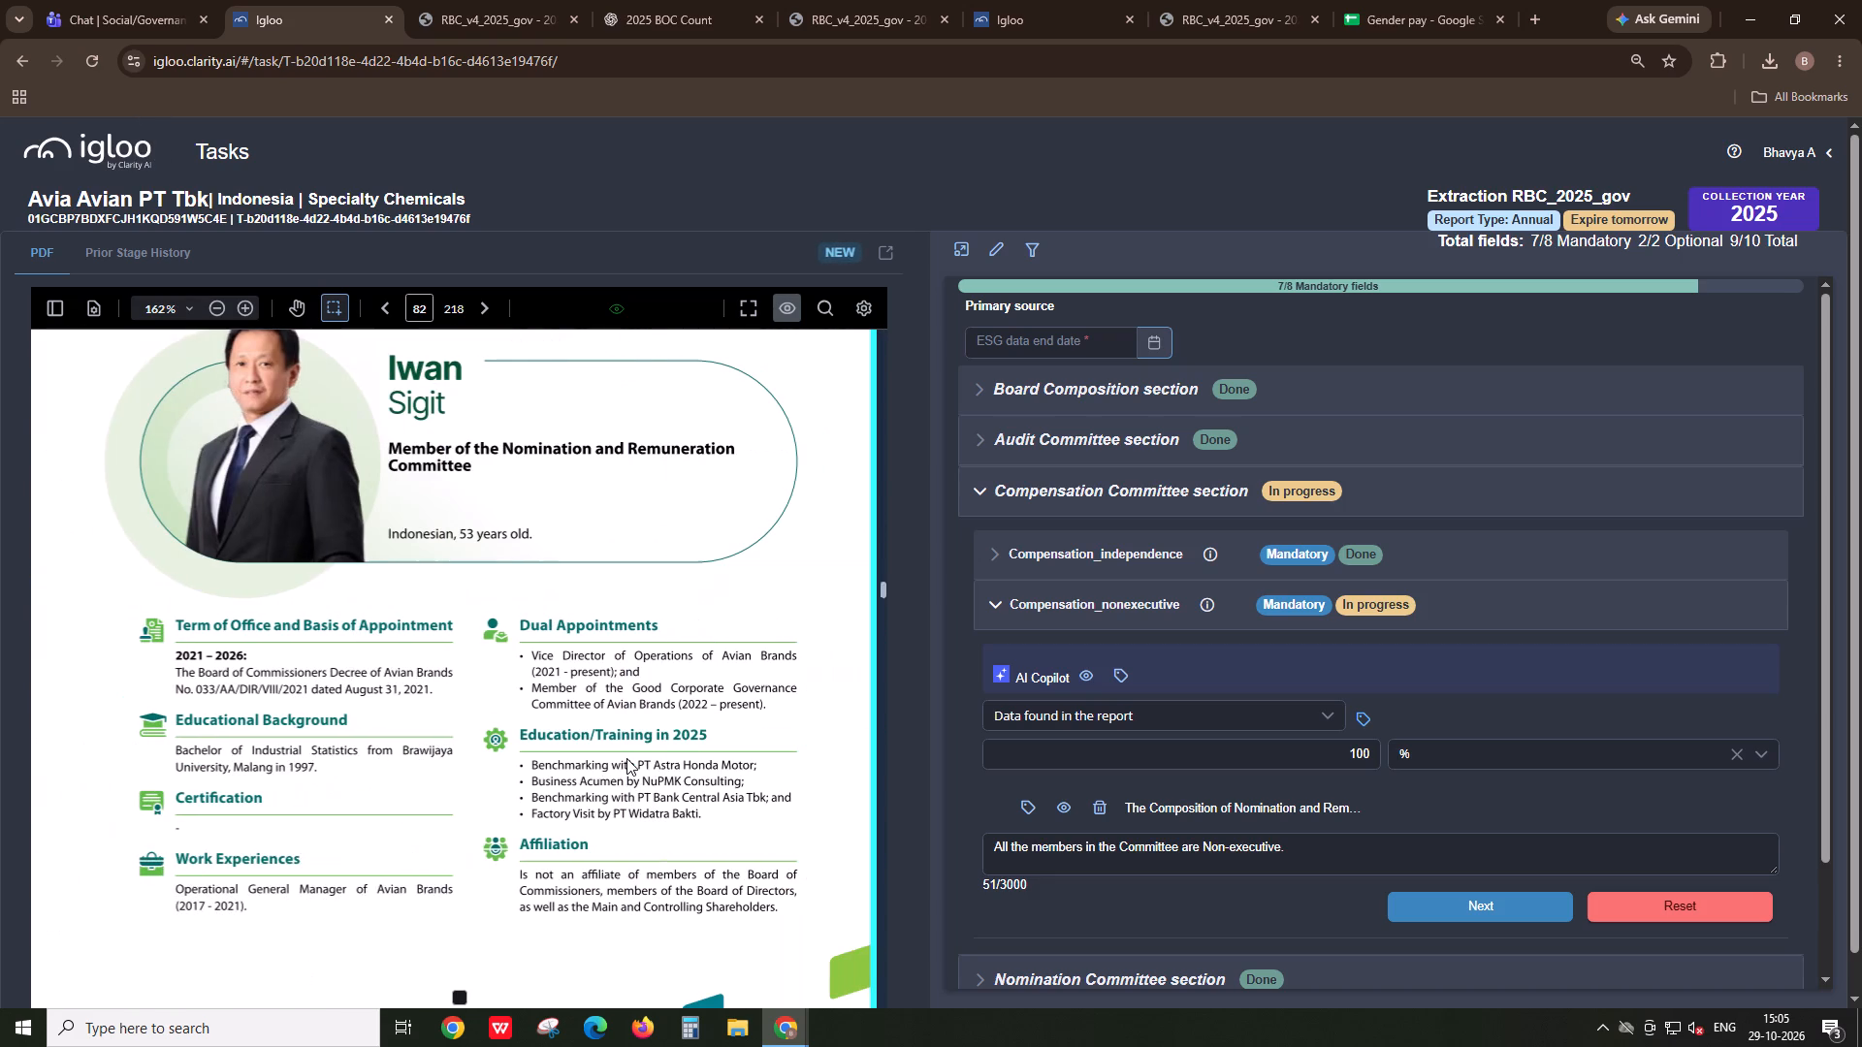
scroll(626, 758, "down", 1)
scroll(626, 758, "up", 1)
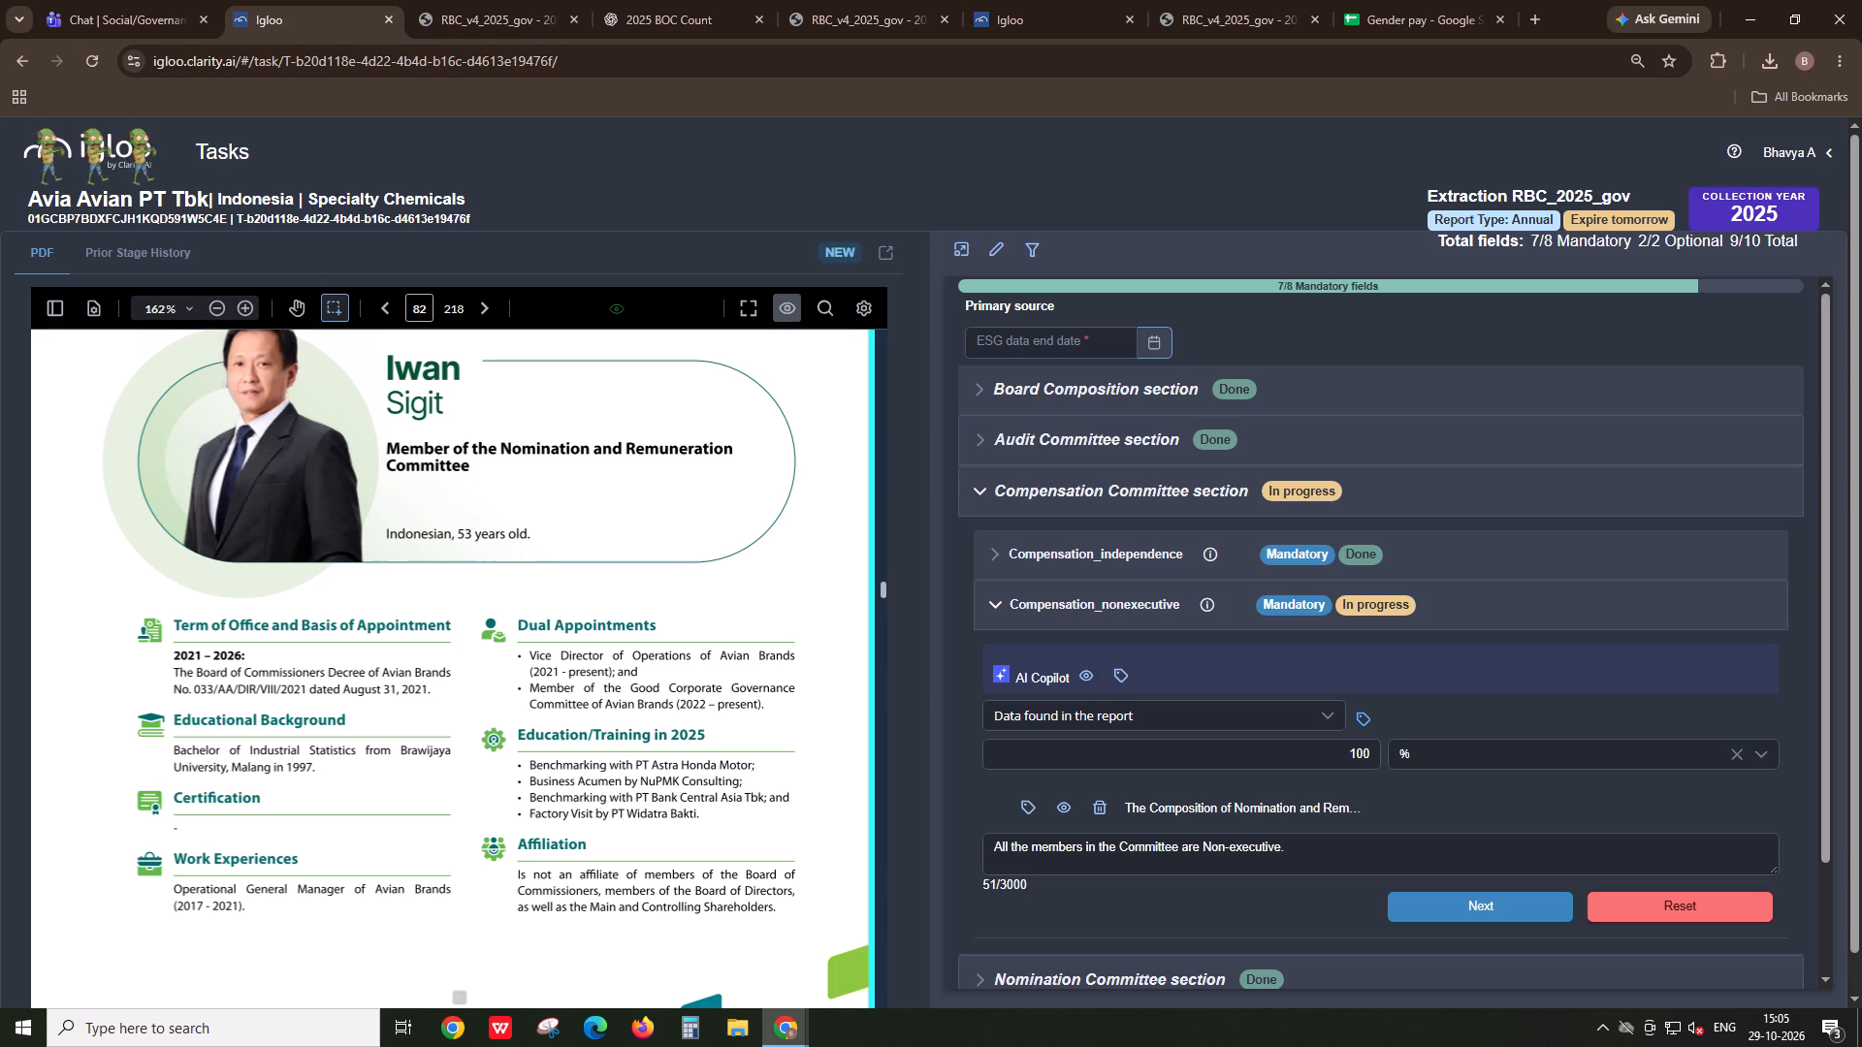
Switch to the tracking spreadsheet's Governance Tracking sheet and check the combined total of the 10-29-2026 entries for Ying Li International and Lenzing AG.
key("alt+Tab")
key("alt+Tab")
key("alt+Tab")
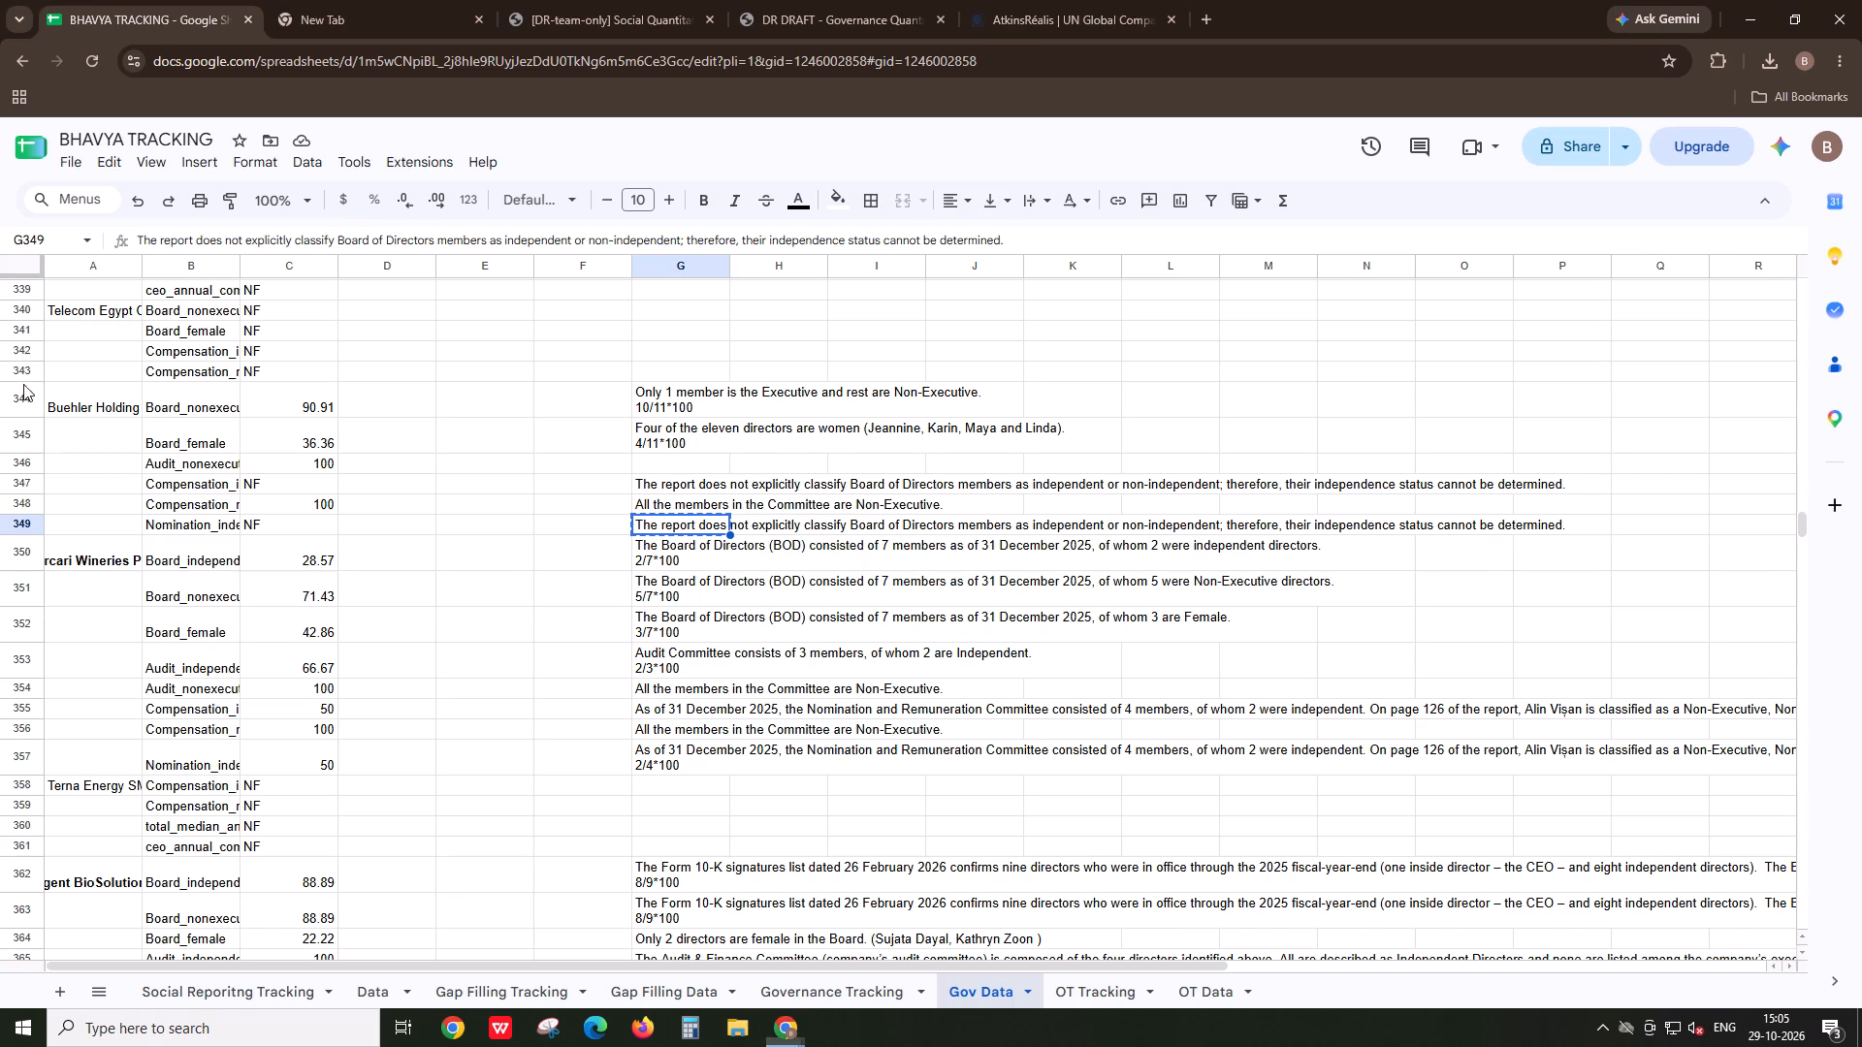
left_click(873, 979)
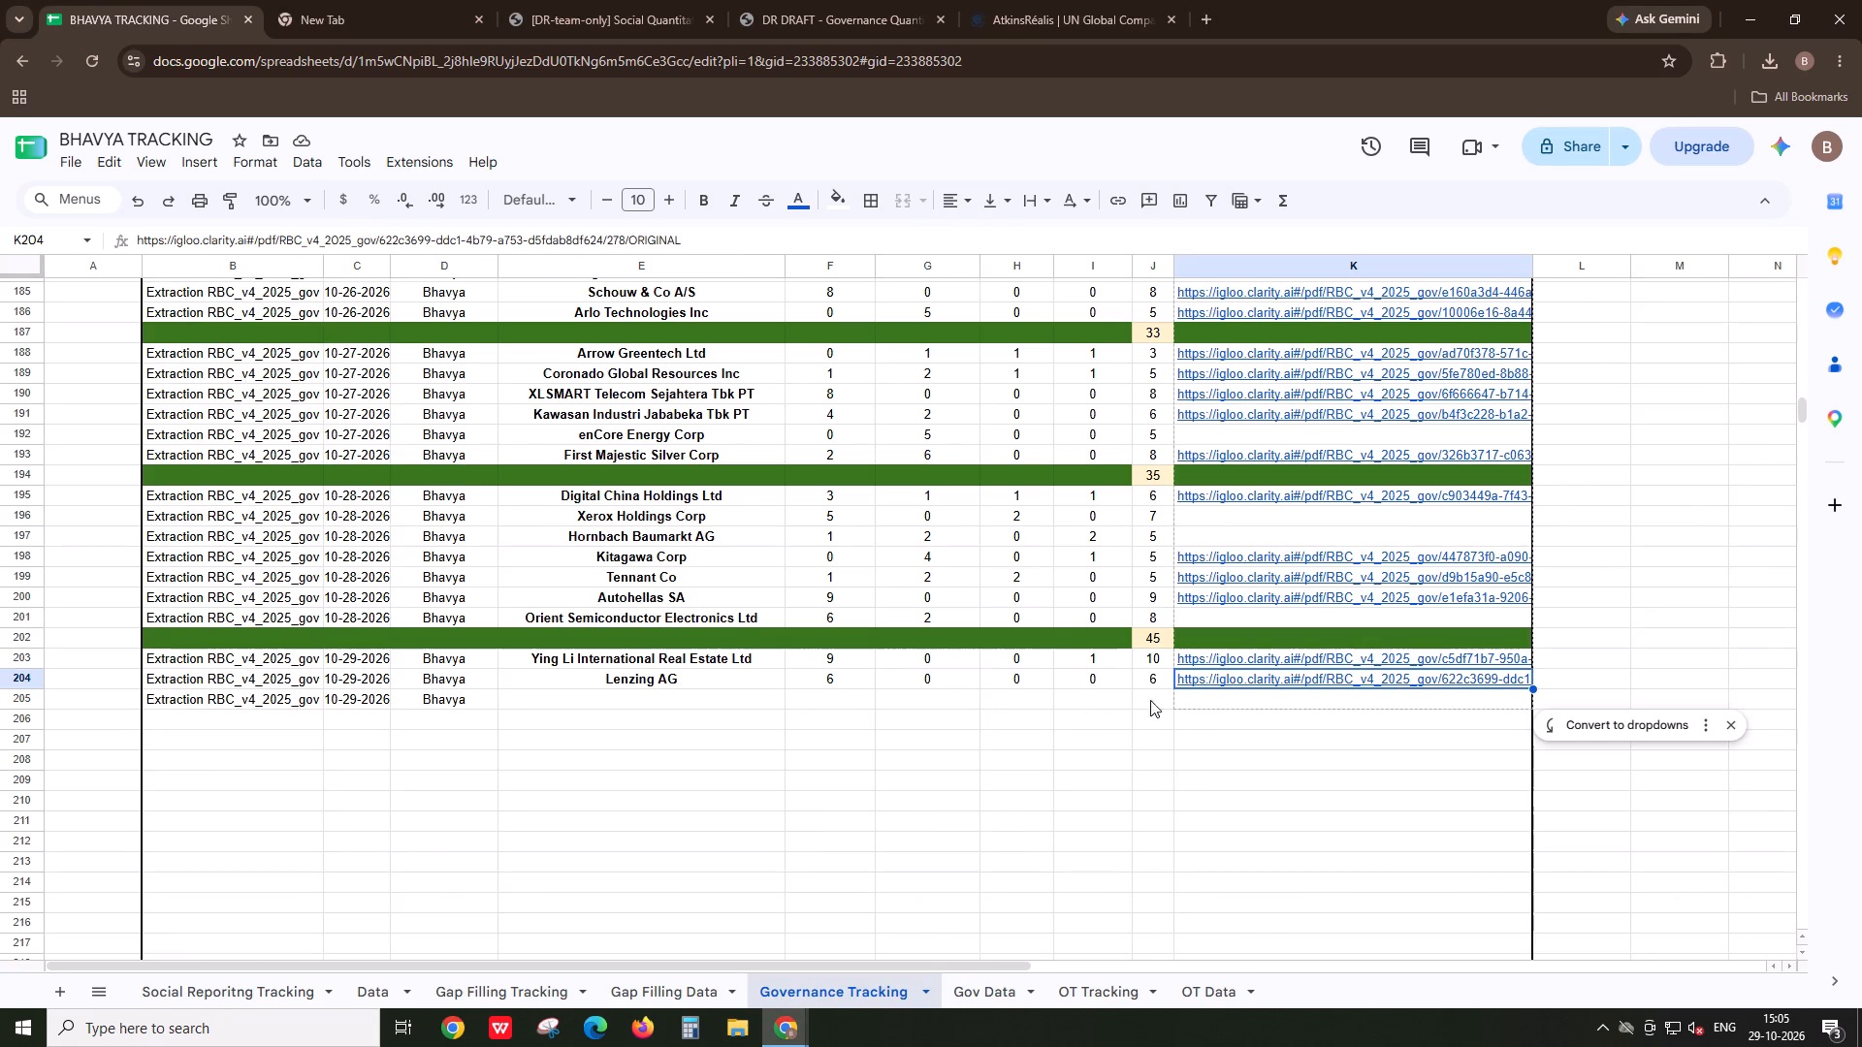
left_click_drag(1159, 674, 1154, 657)
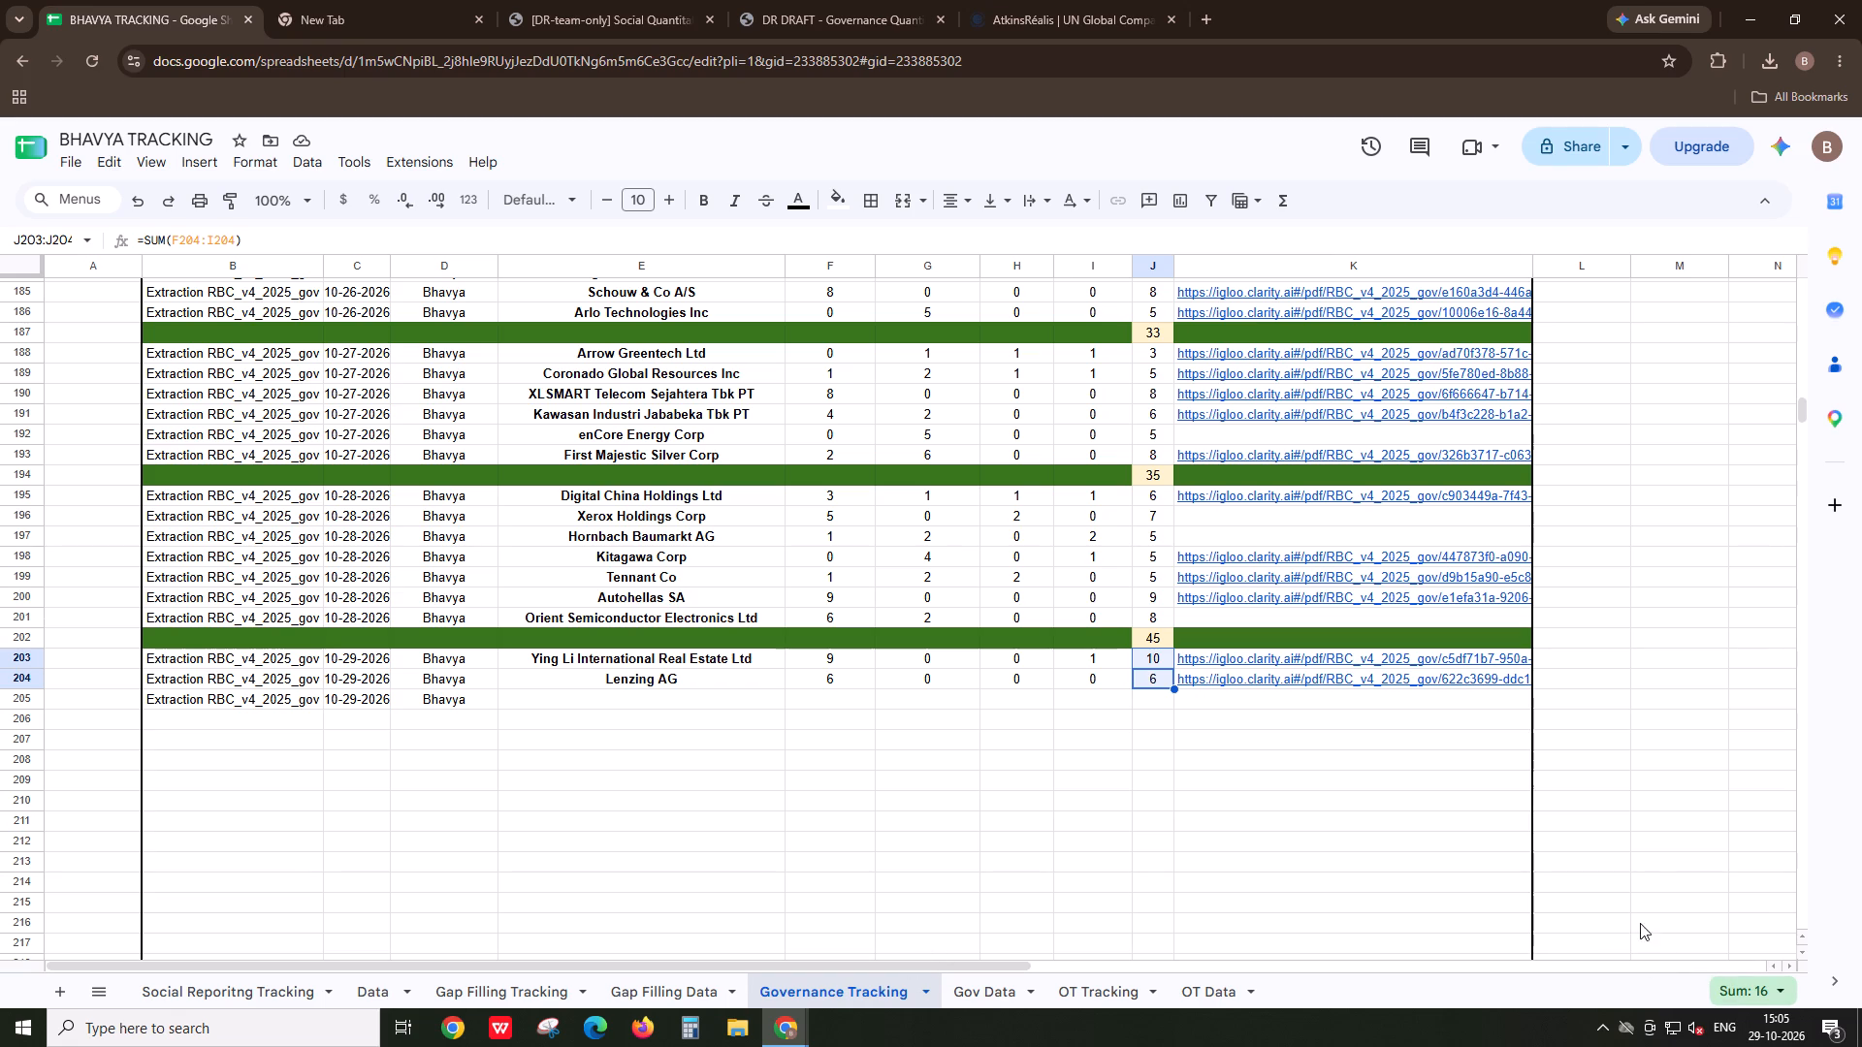
left_click(361, 663)
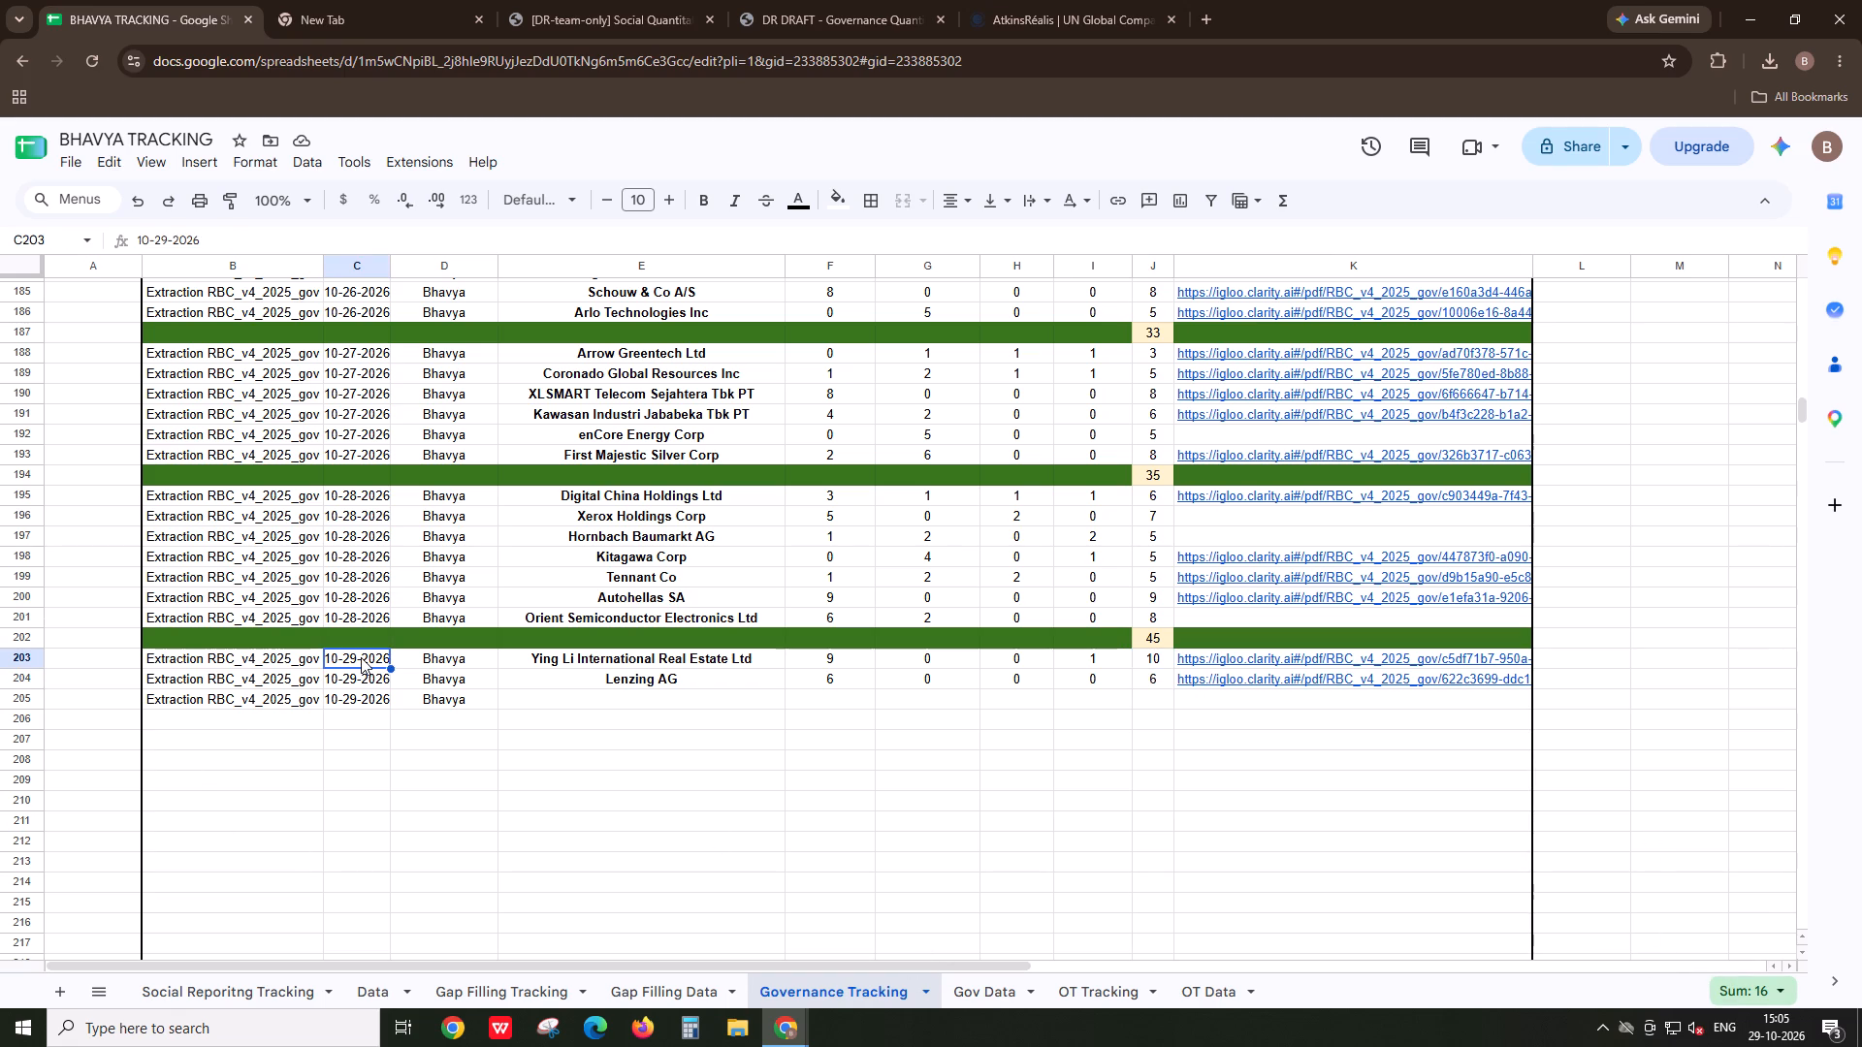
Return to the Avia Avian task in Igloo, select the company name and review the last-listed committee member's profile again.
key("alt+Tab")
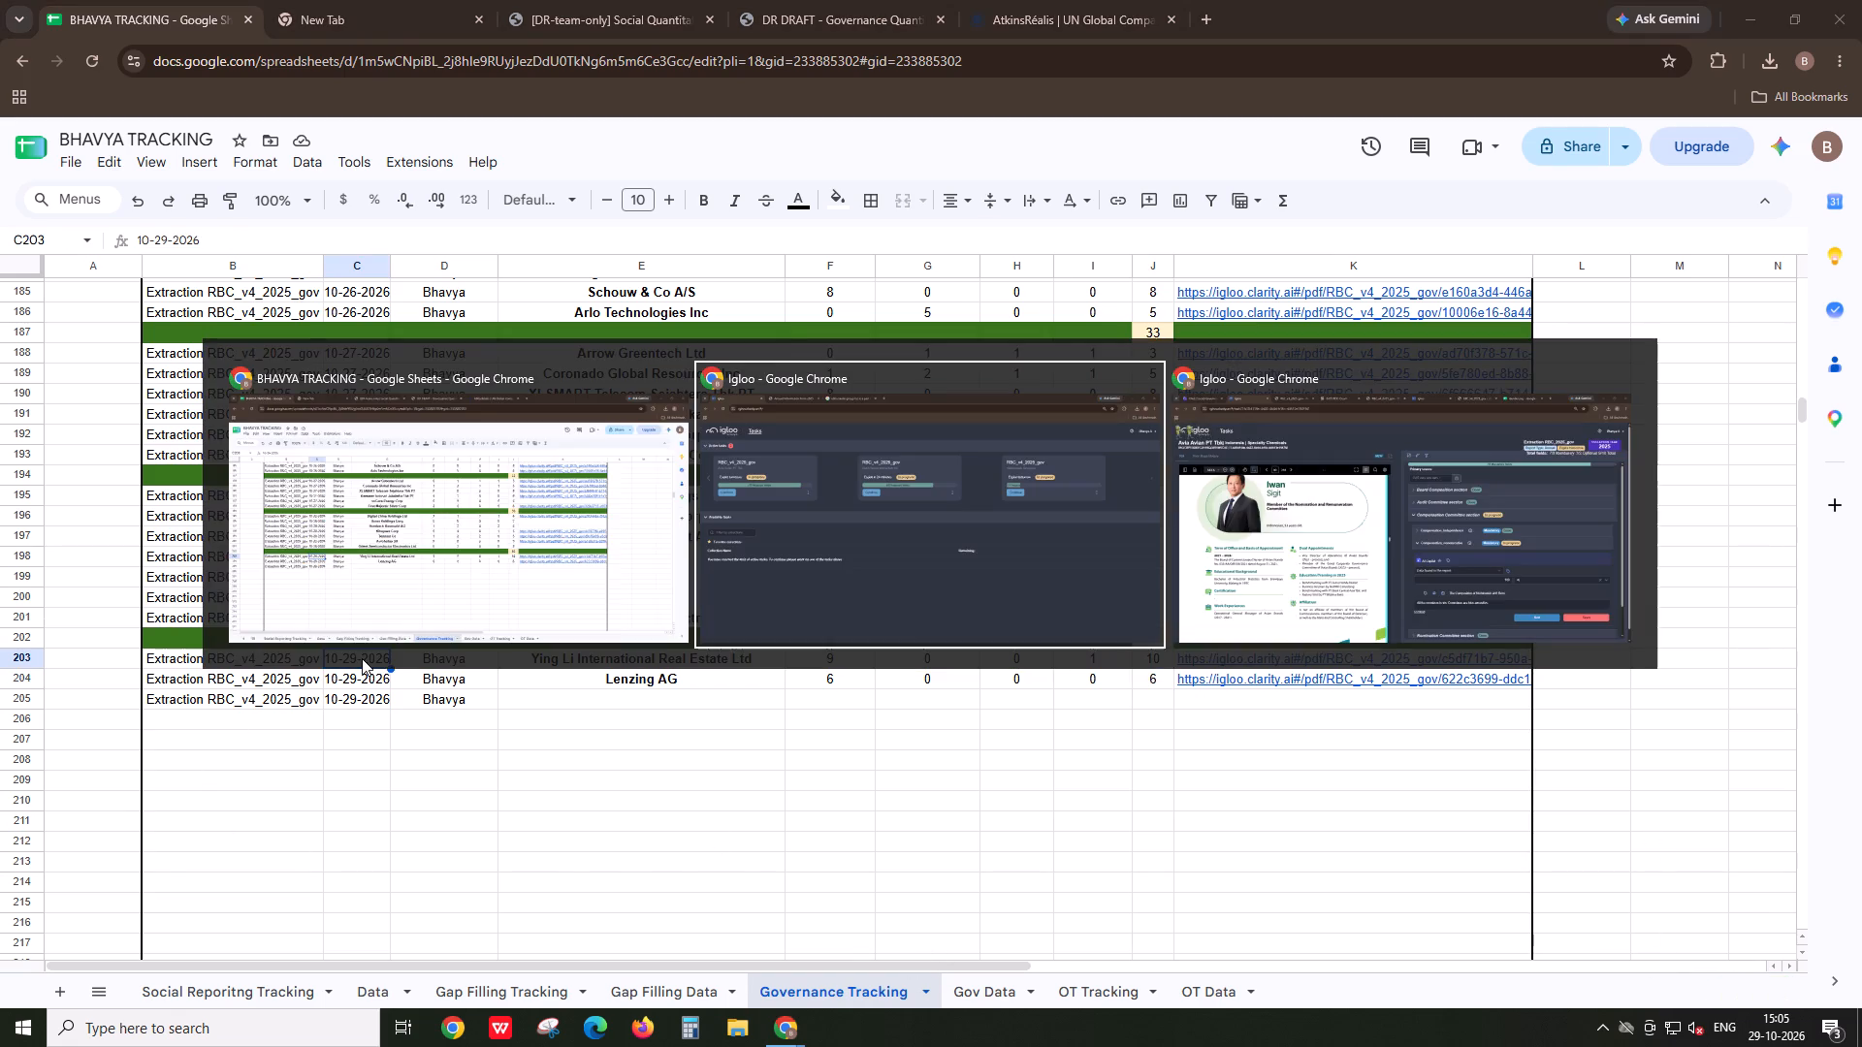
key("alt+Tab")
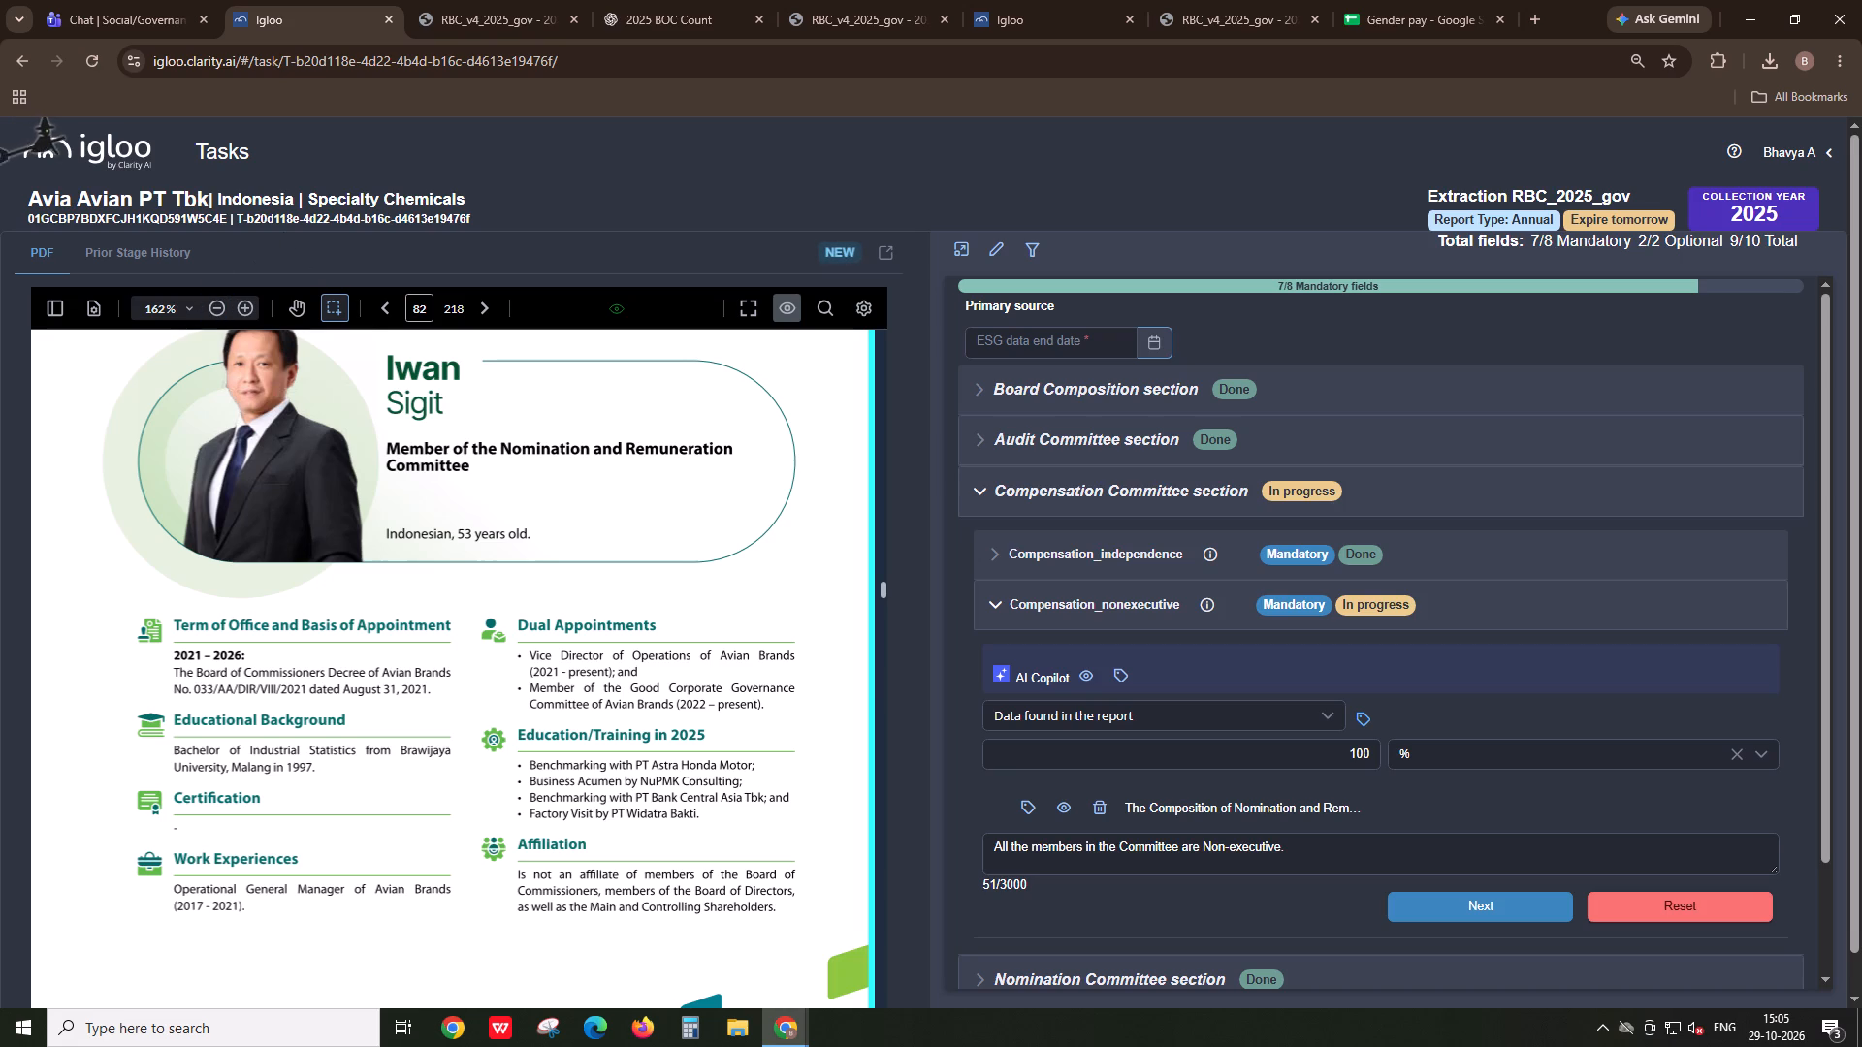
left_click_drag(211, 197, 0, 202)
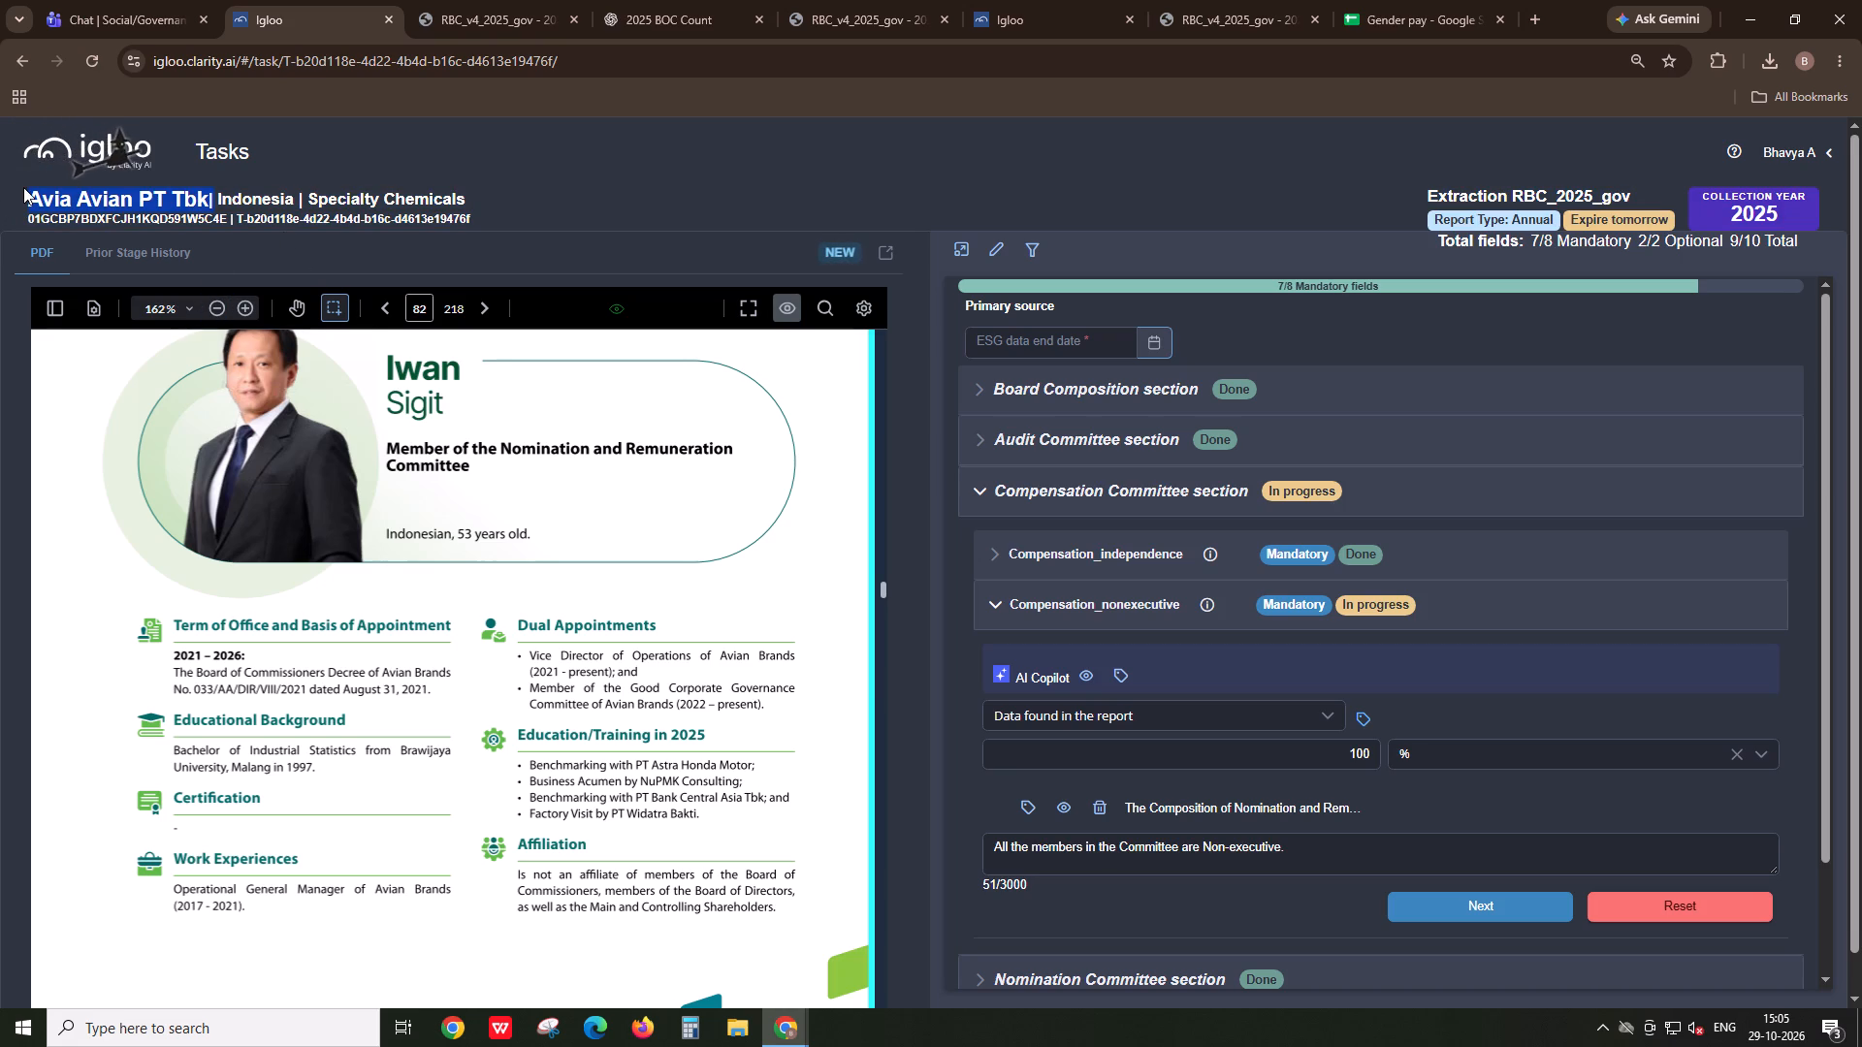
left_click(190, 765)
scroll(156, 728, "up", 1)
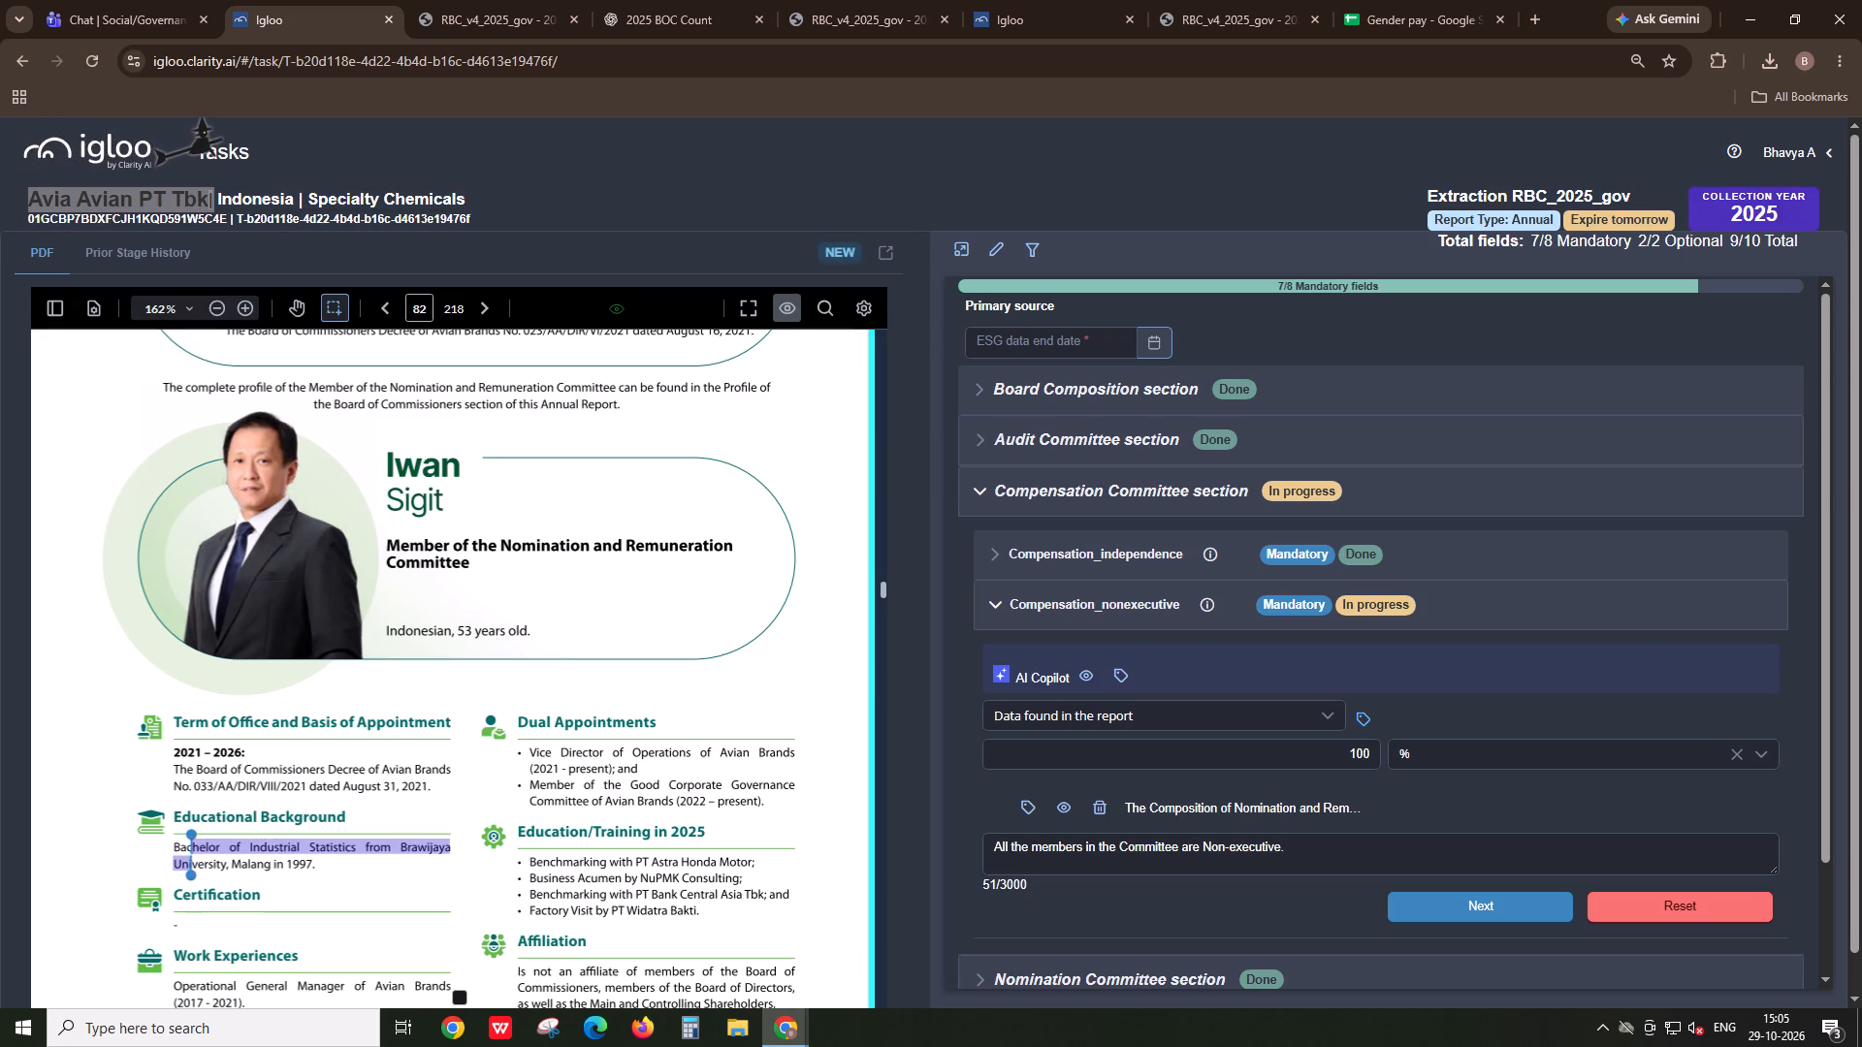
left_click(213, 695)
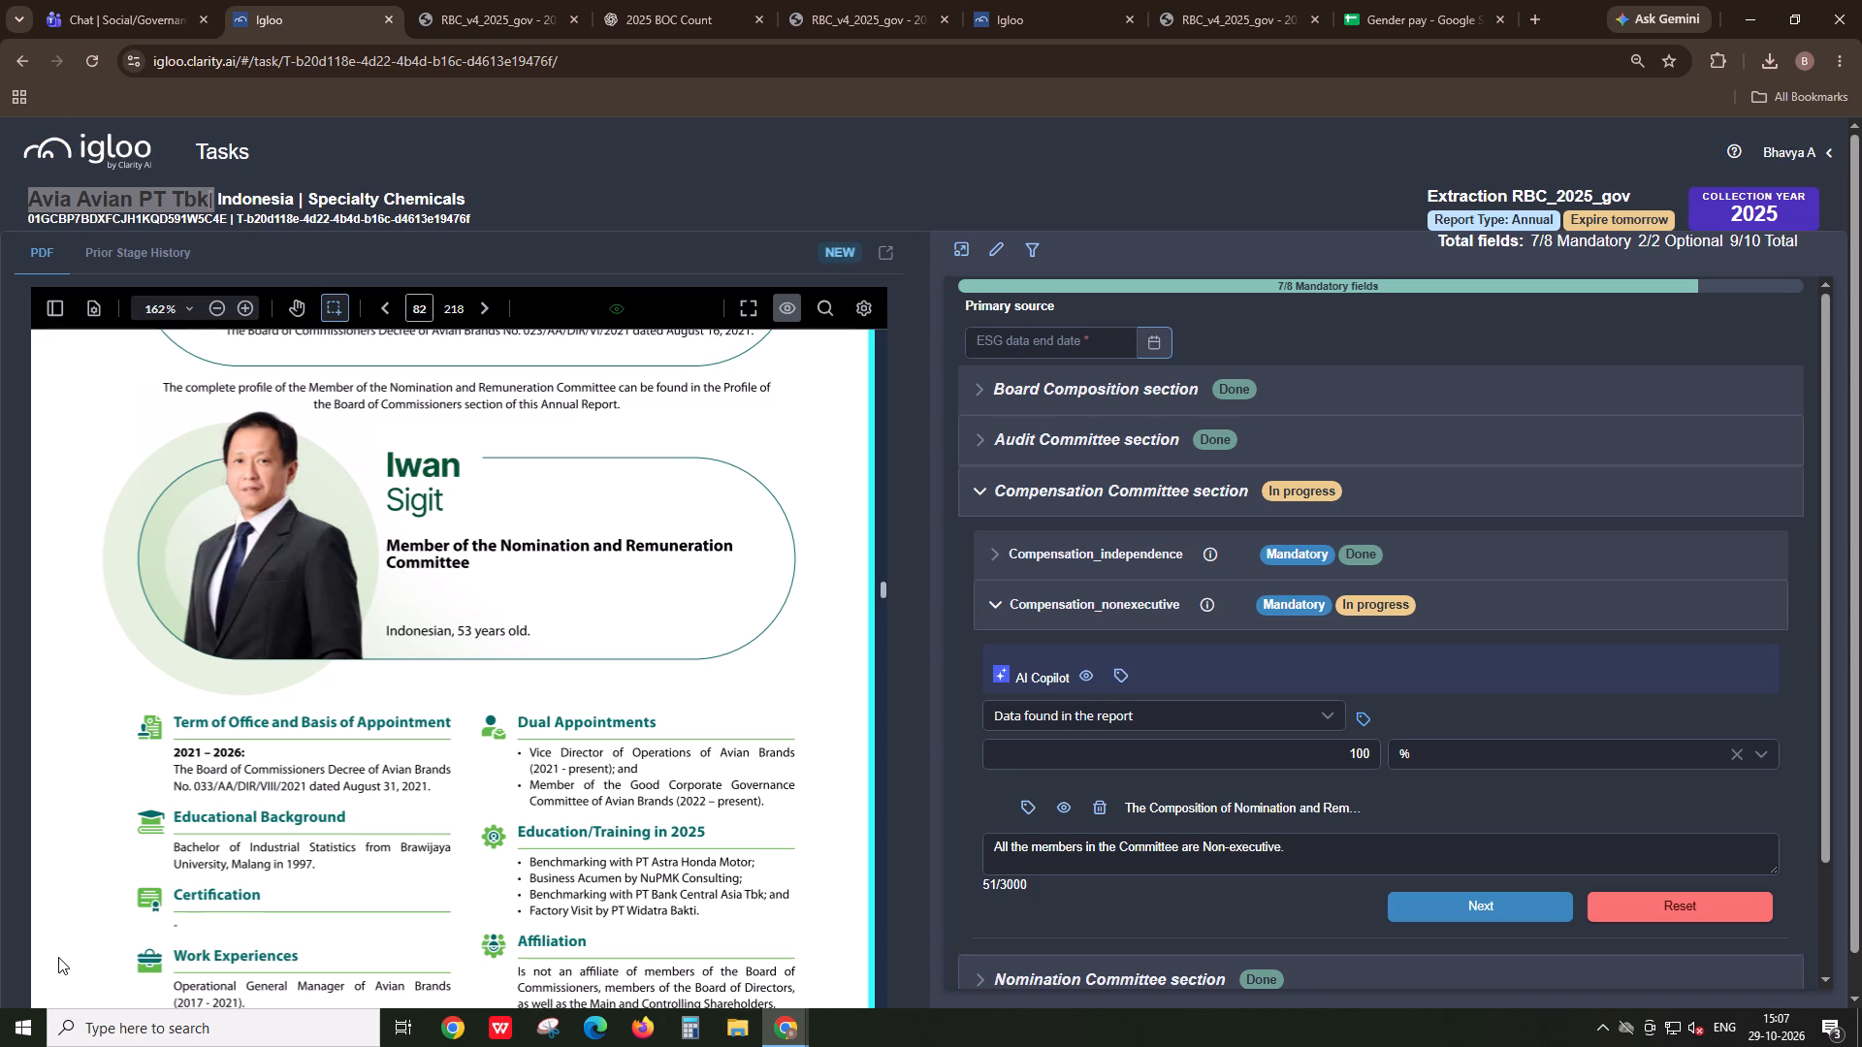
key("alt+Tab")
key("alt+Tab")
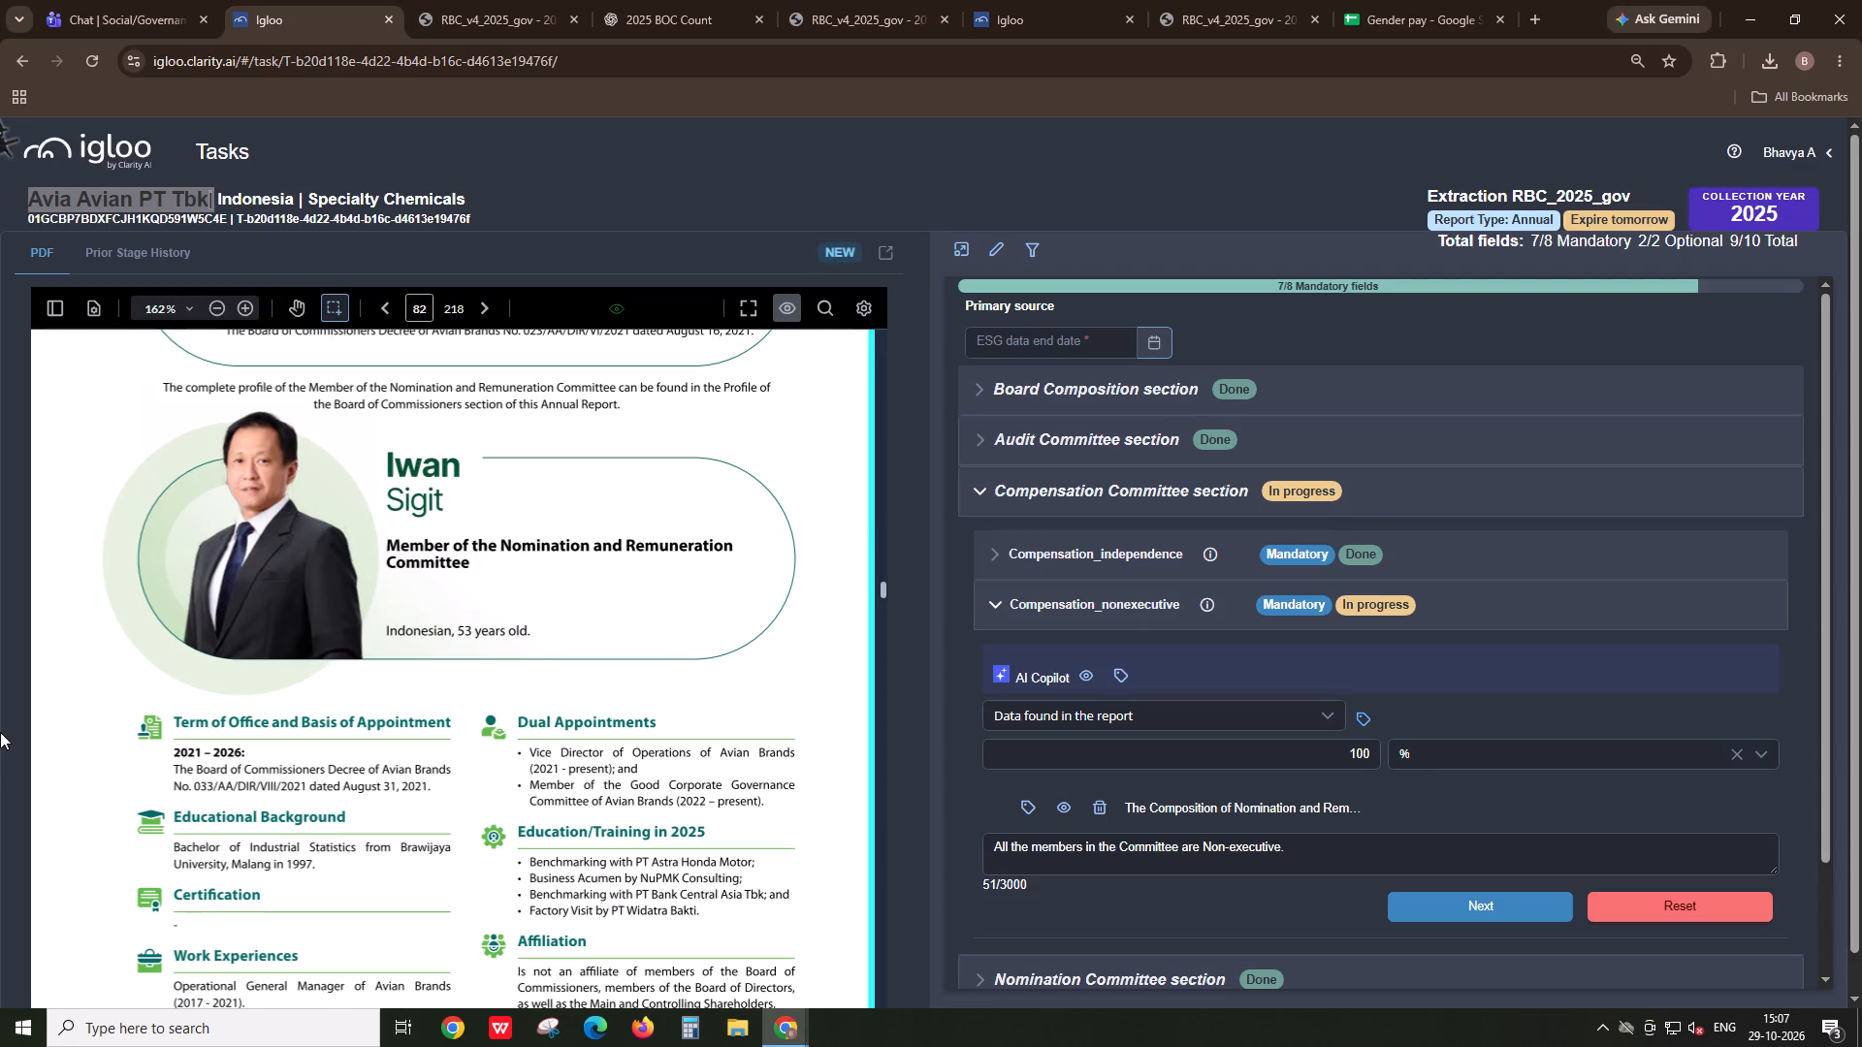
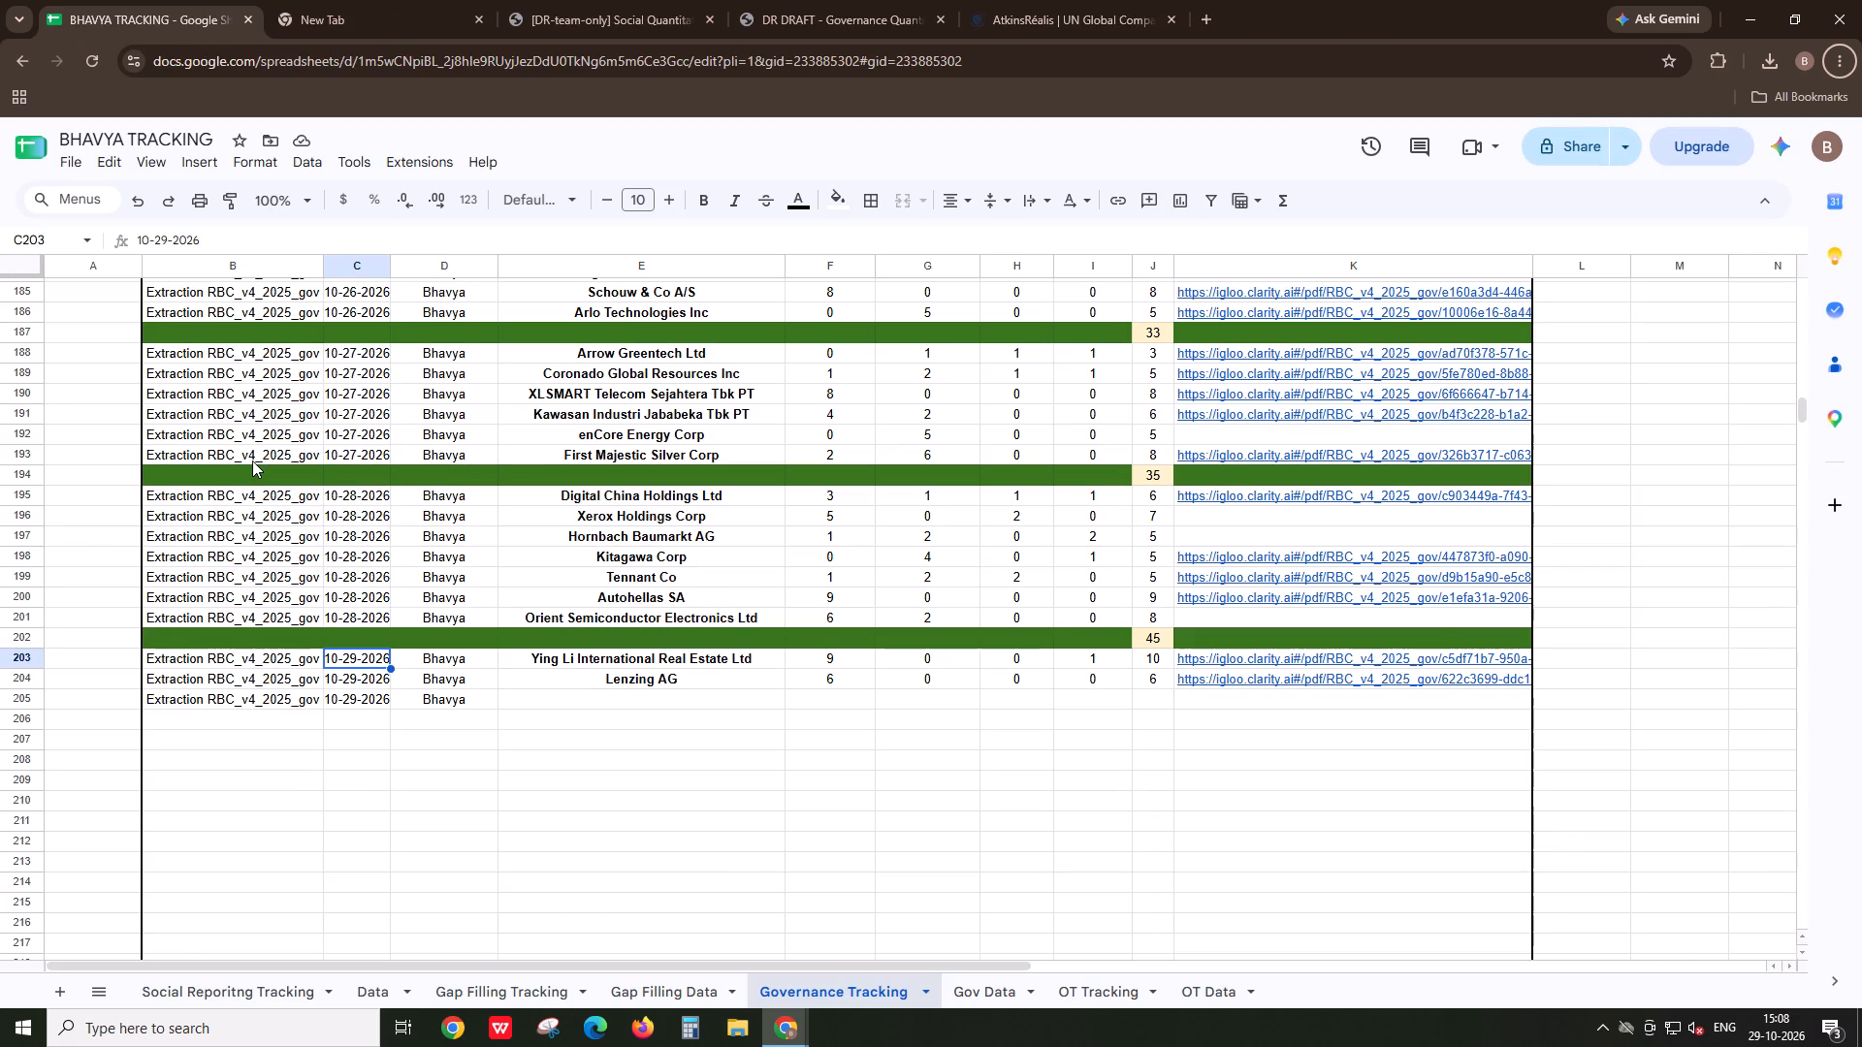
Switch to the downloaded Avia Avian report and re-examine the Nomination and Remuneration Committee's composition text, members table and last-listed member's profile.
key("alt+Tab")
left_click(485, 0)
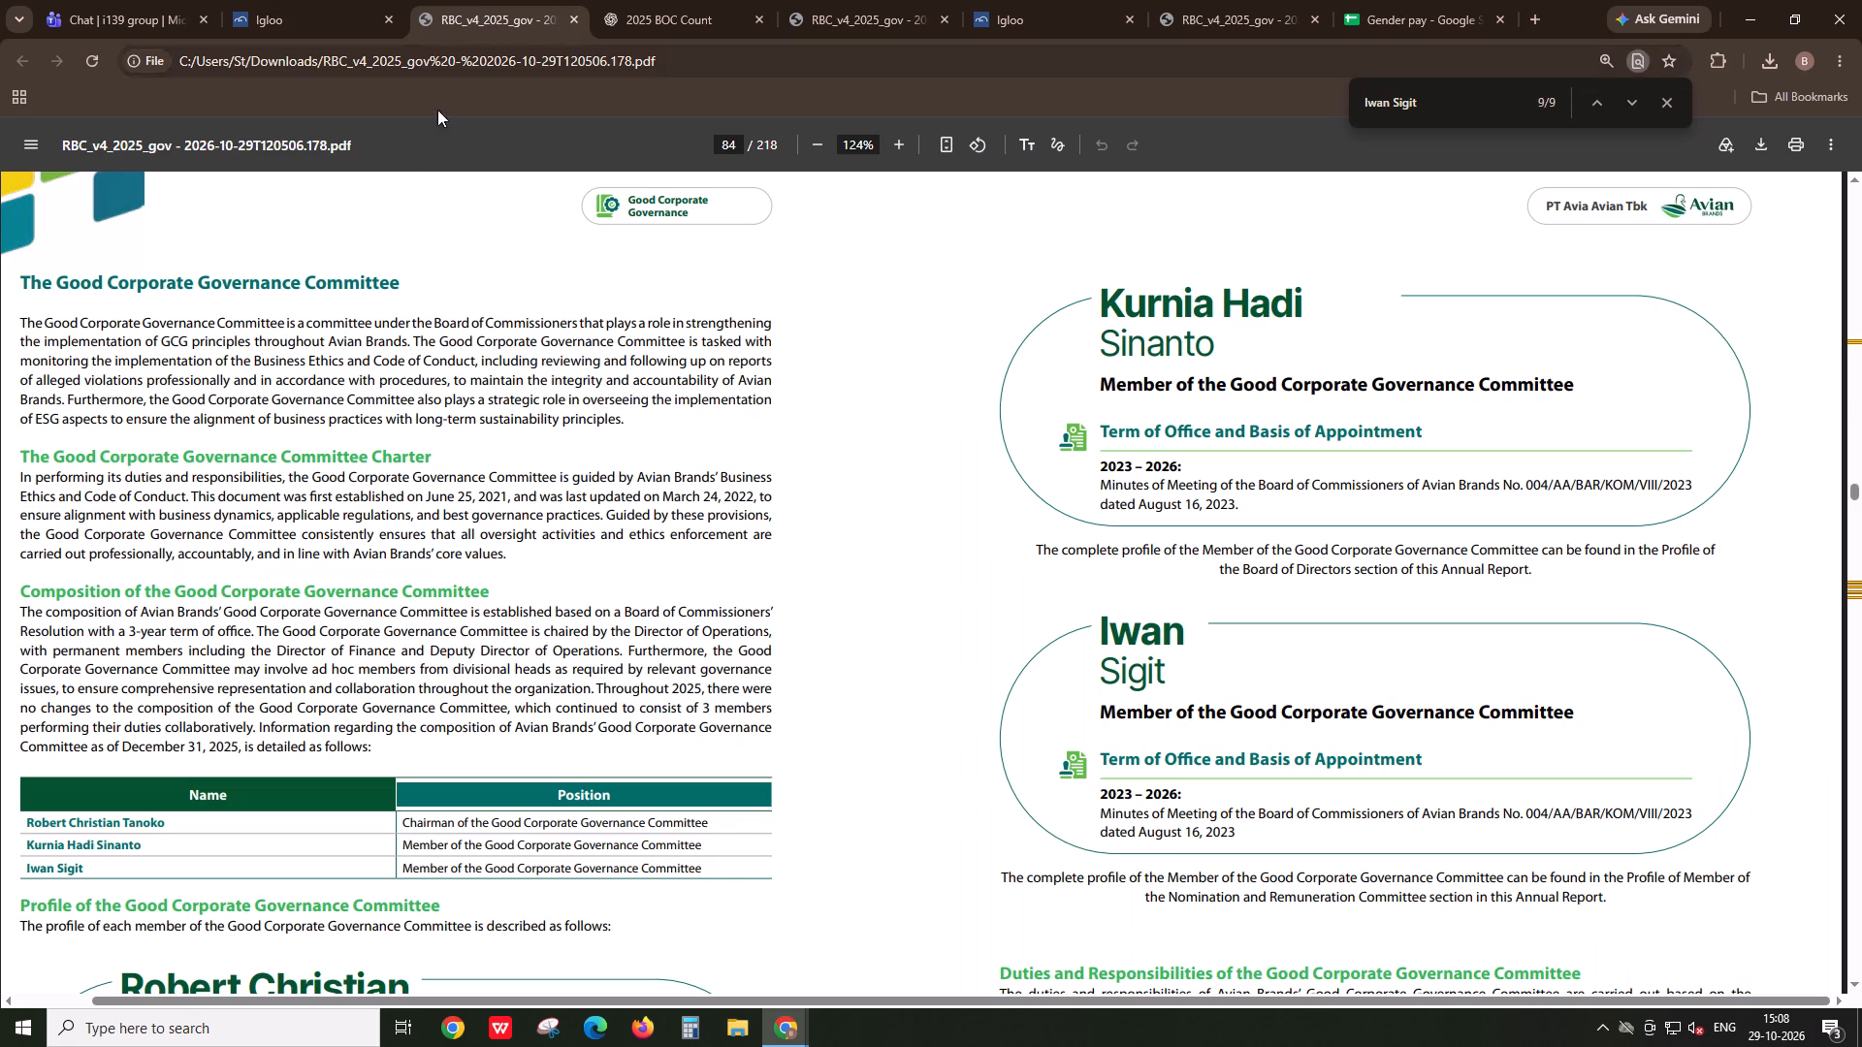
scroll(295, 887, "up", 14)
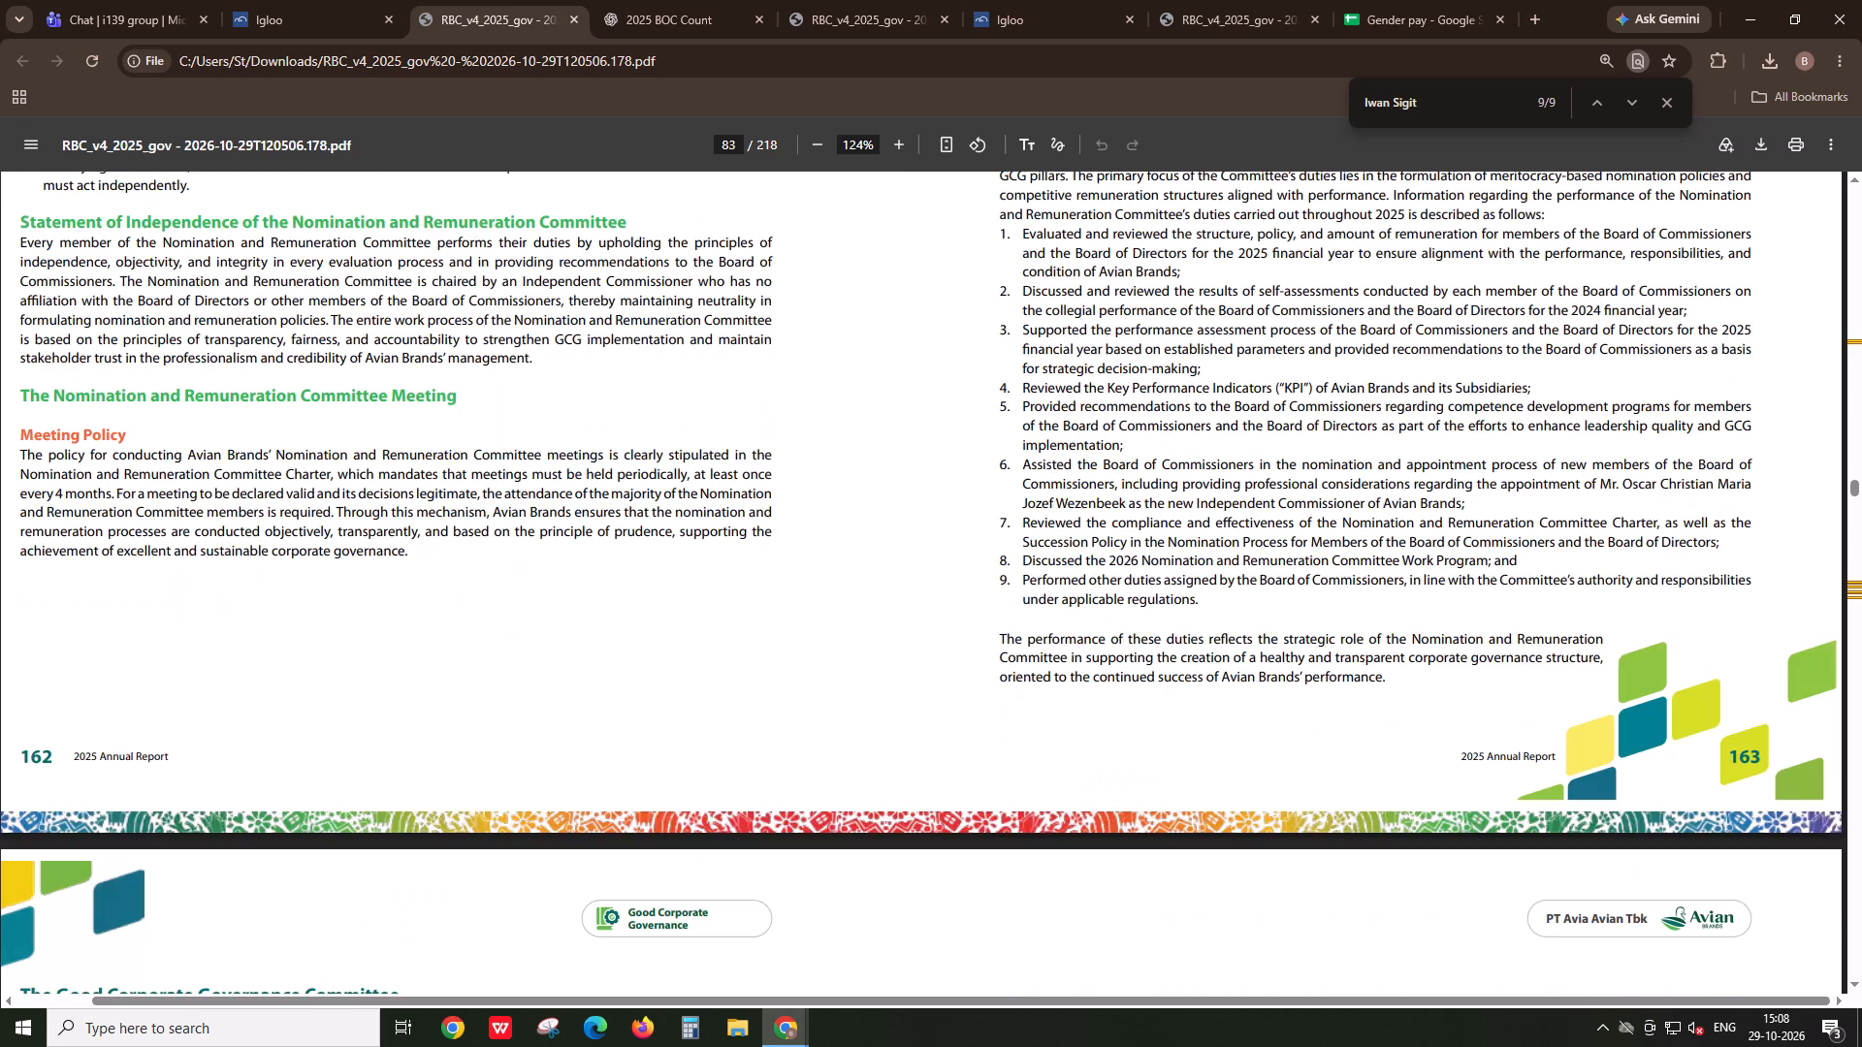
scroll(318, 882, "up", 16)
scroll(318, 882, "down", 5)
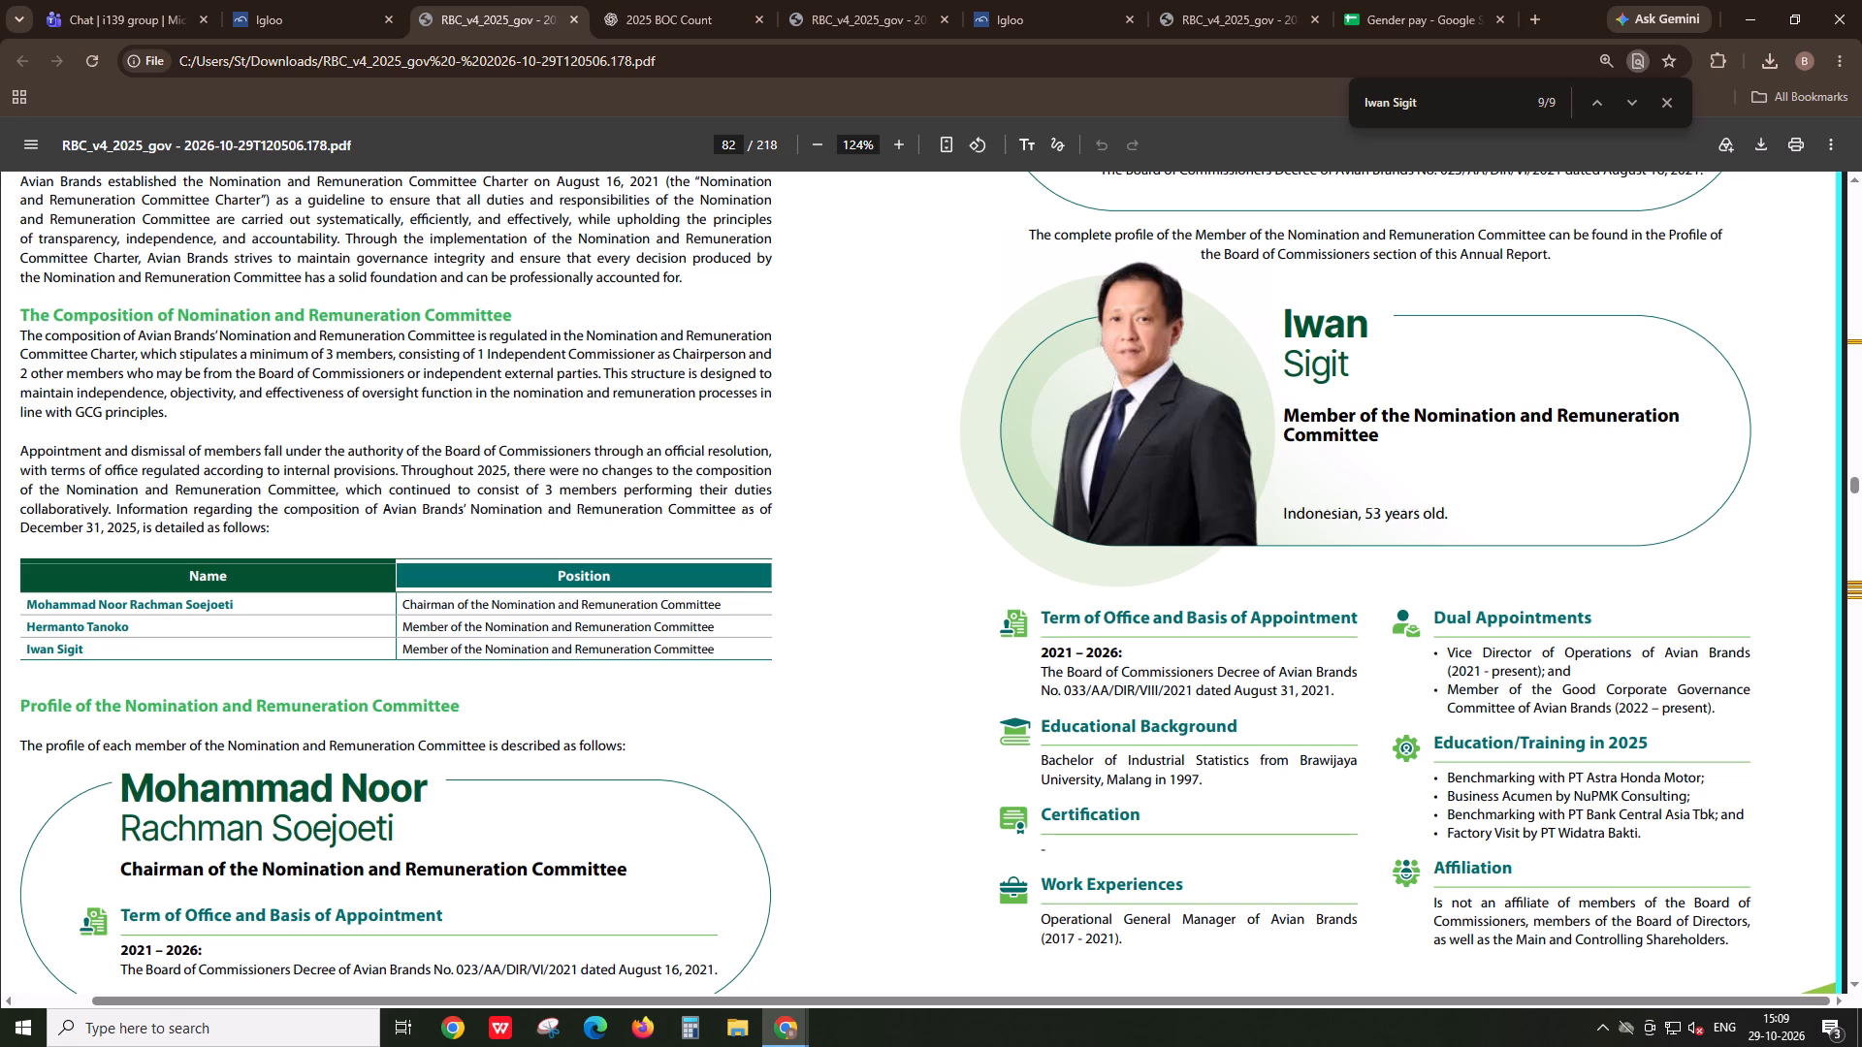
left_click_drag(478, 352, 654, 358)
left_click(654, 358)
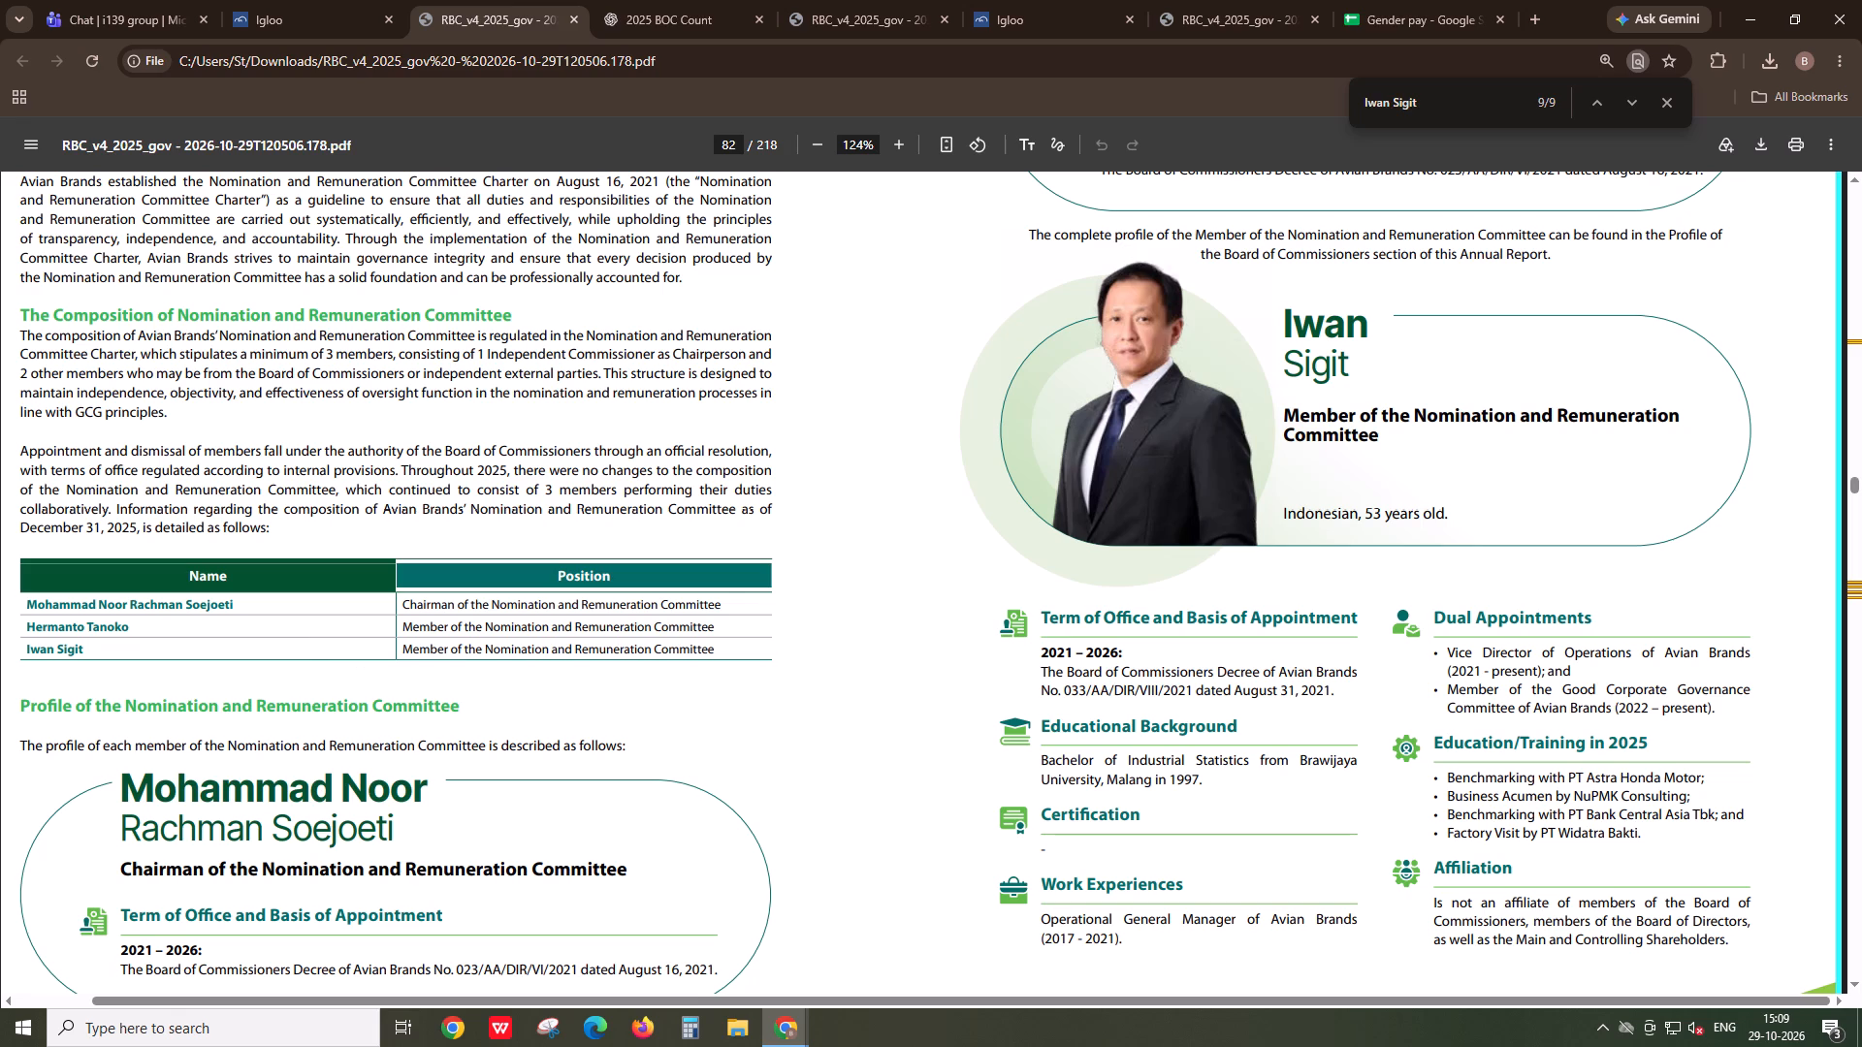
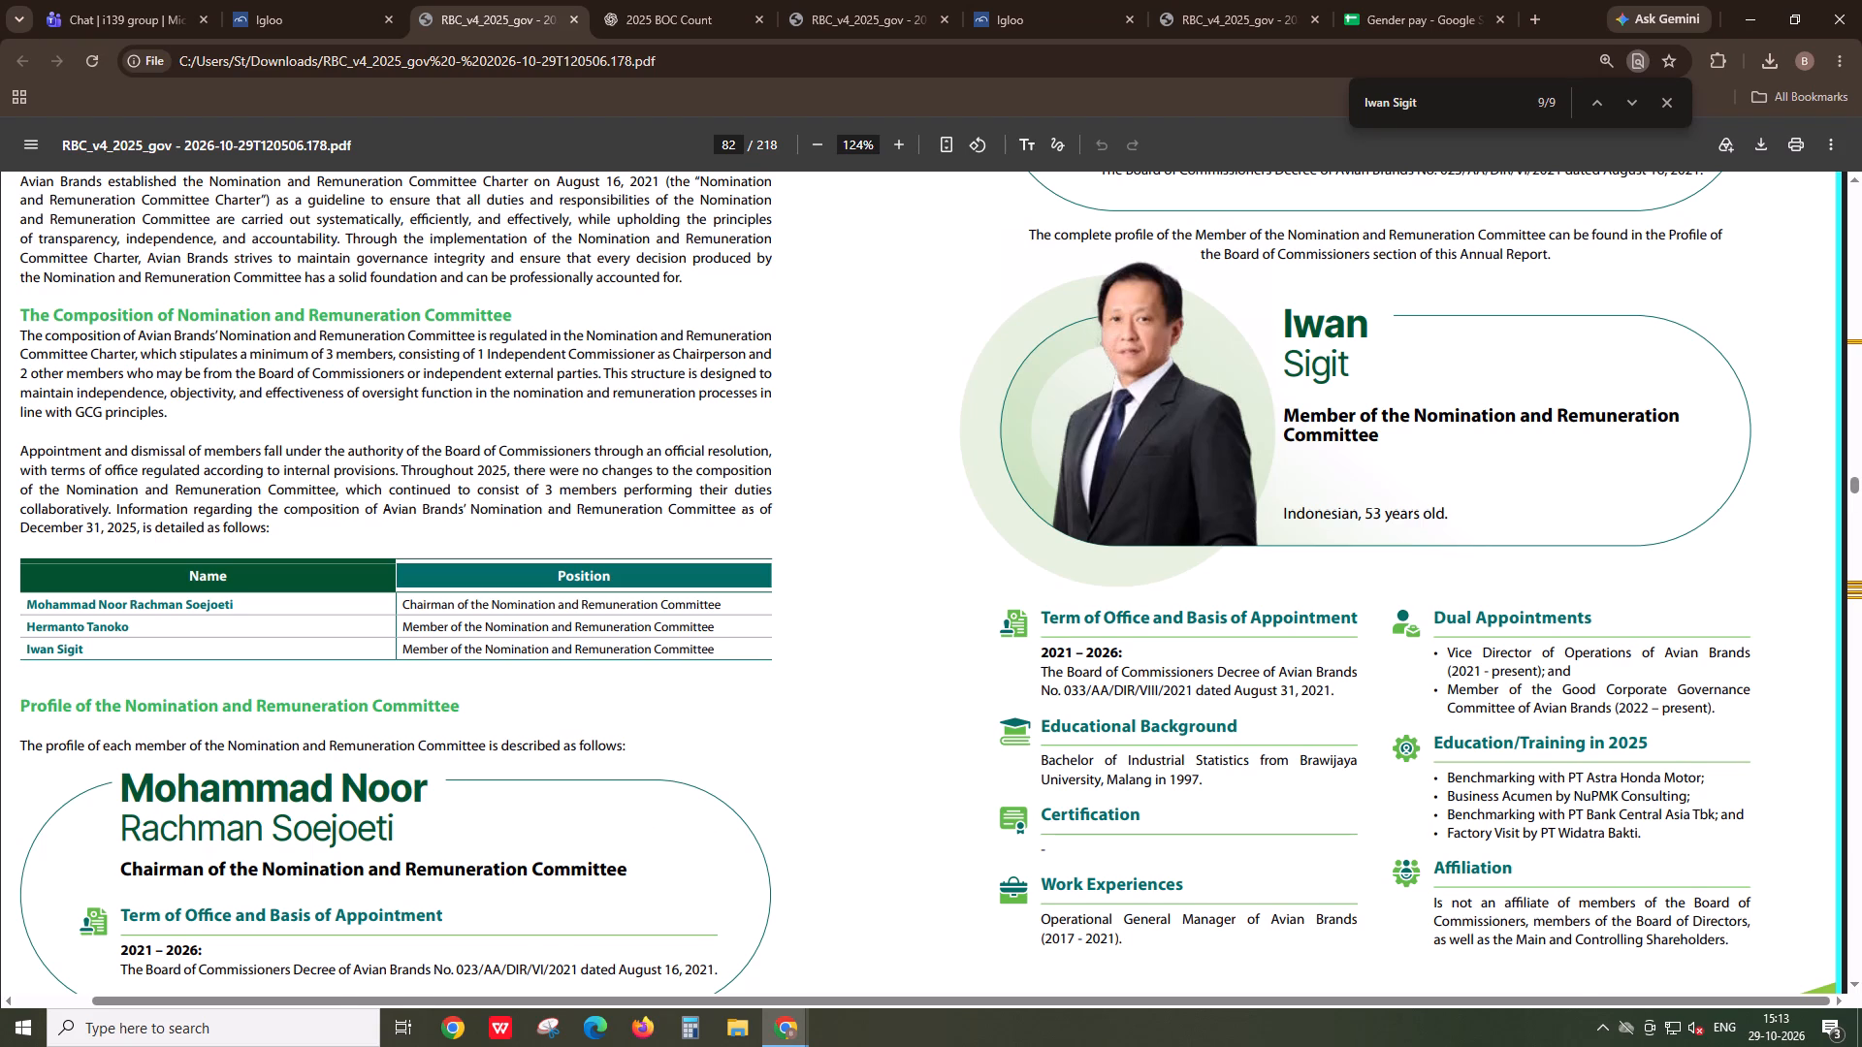
Examine the Nomination and Remuneration Committee composition and the member profiles, including dual appointments, on page 82 of the 2025 report.
scroll(268, 748, "up", 5)
scroll(267, 748, "down", 2)
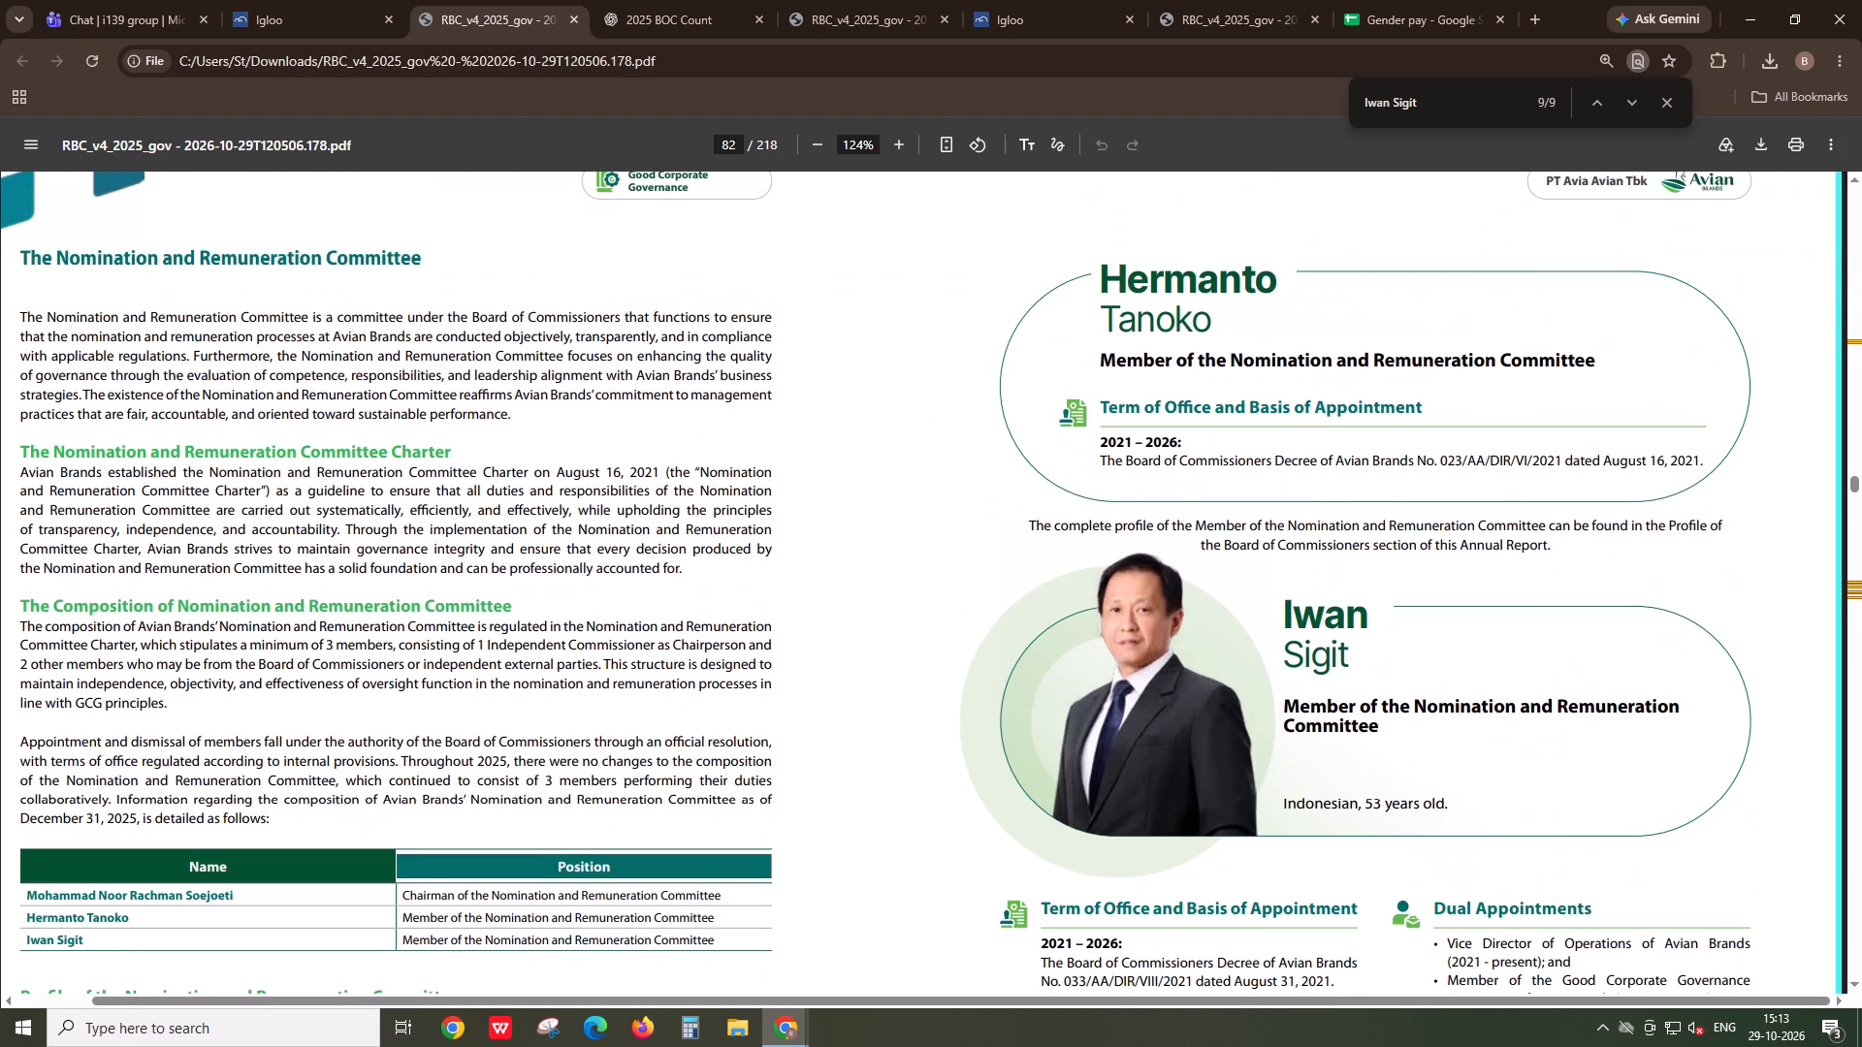
scroll(267, 748, "down", 2)
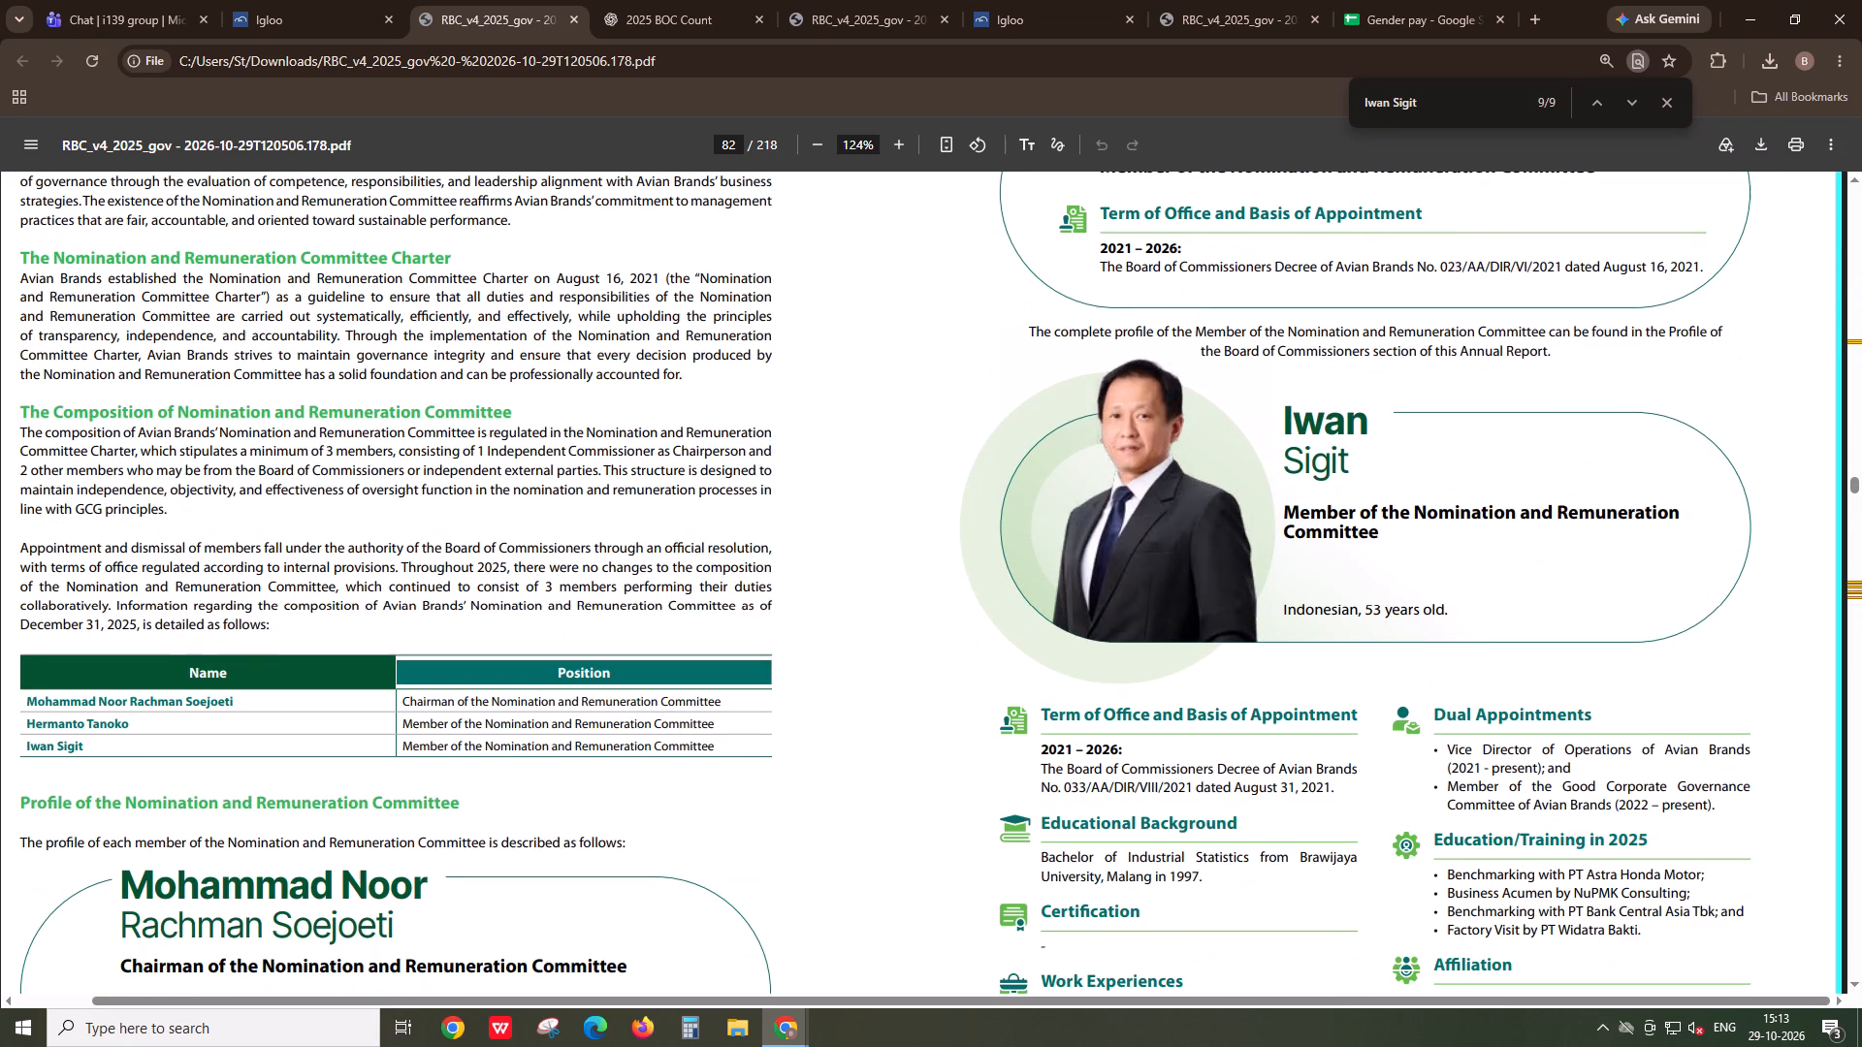
scroll(267, 748, "down", 2)
scroll(267, 748, "up", 5)
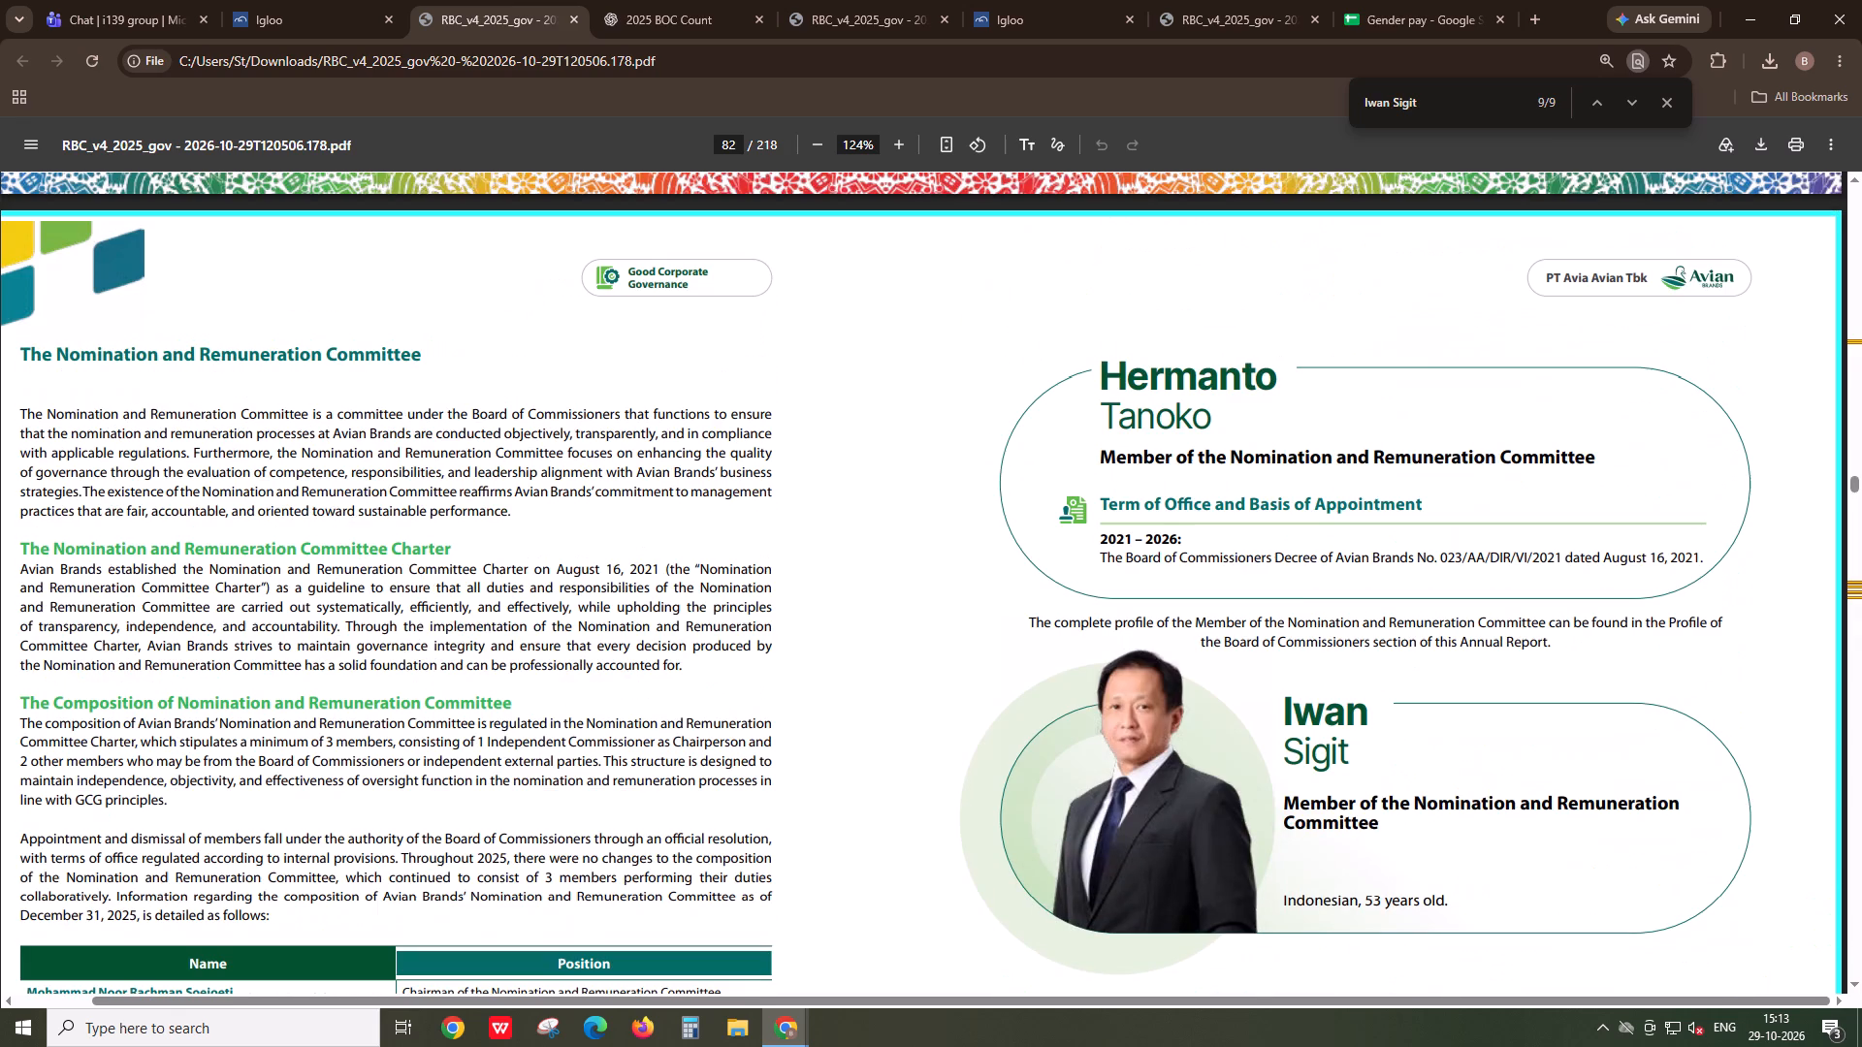
scroll(267, 748, "down", 4)
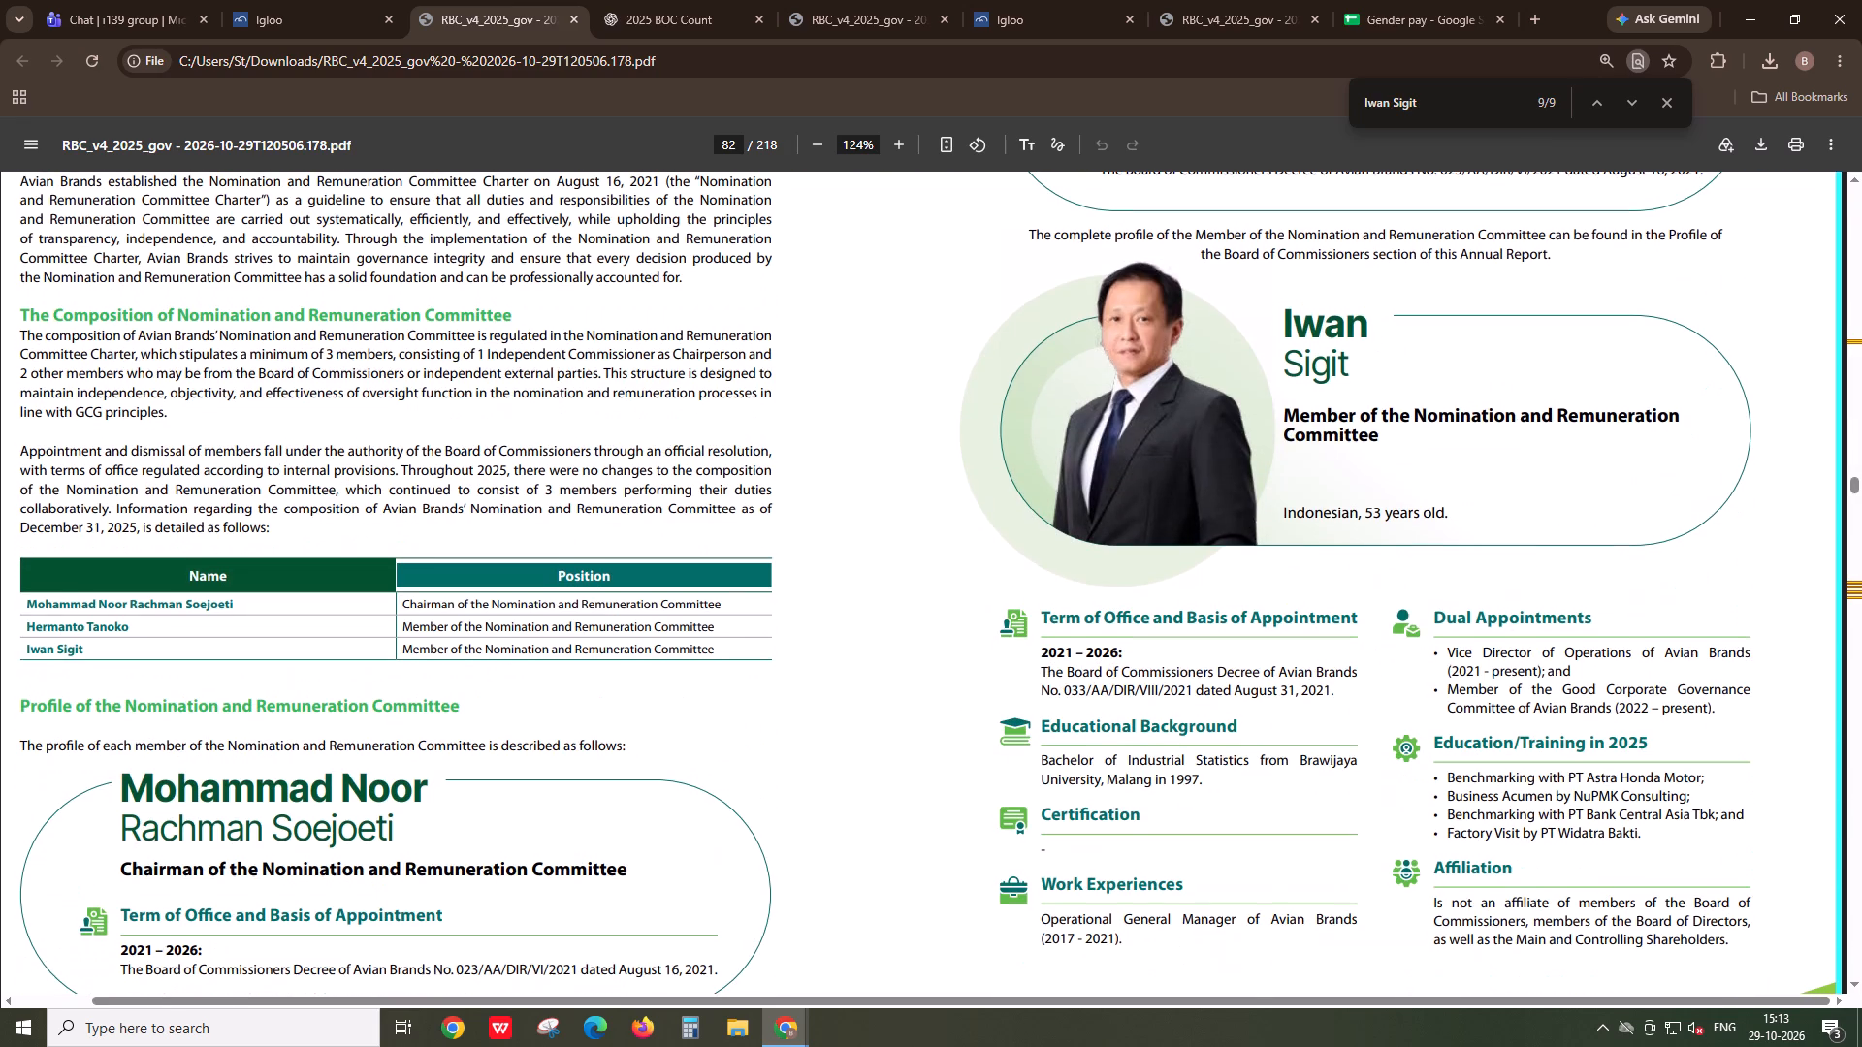
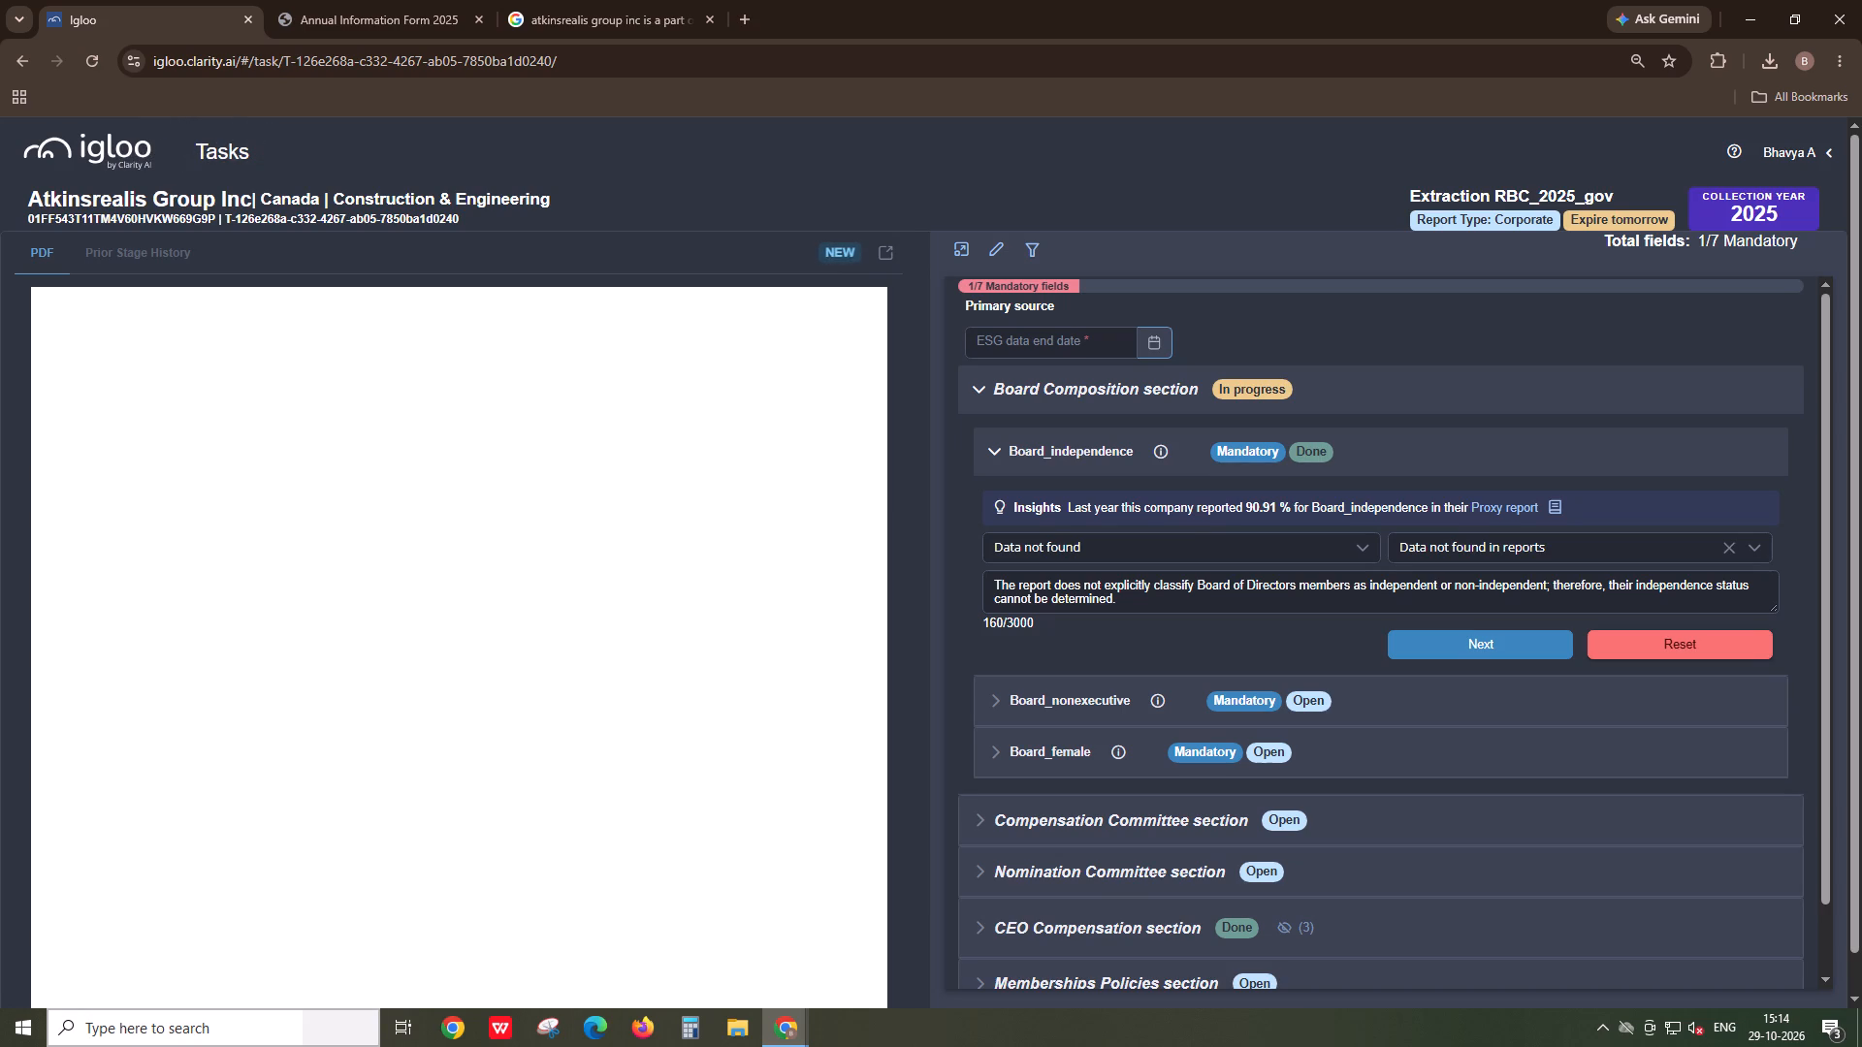
Collapse the completed Board_independence field and expand the Board_nonexecutive field in the Board Composition section.
left_click(1018, 469)
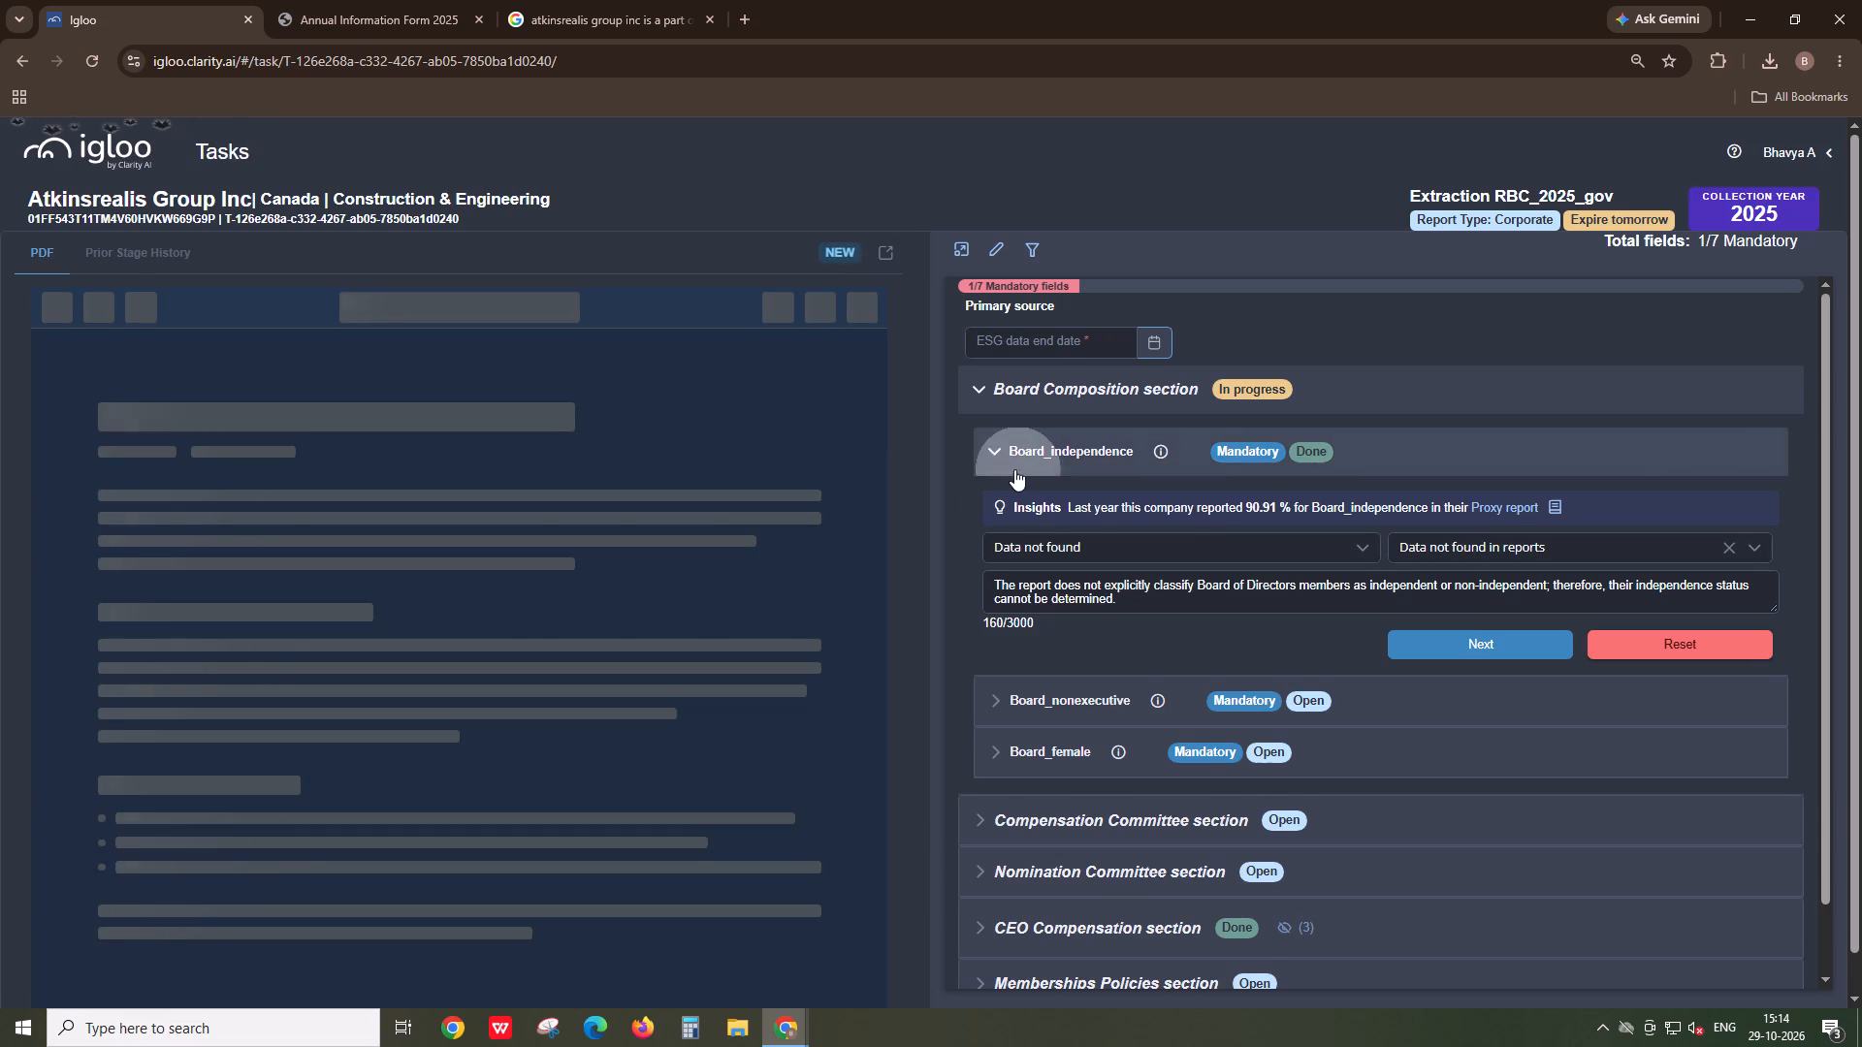
left_click(1160, 471)
left_click(1152, 482)
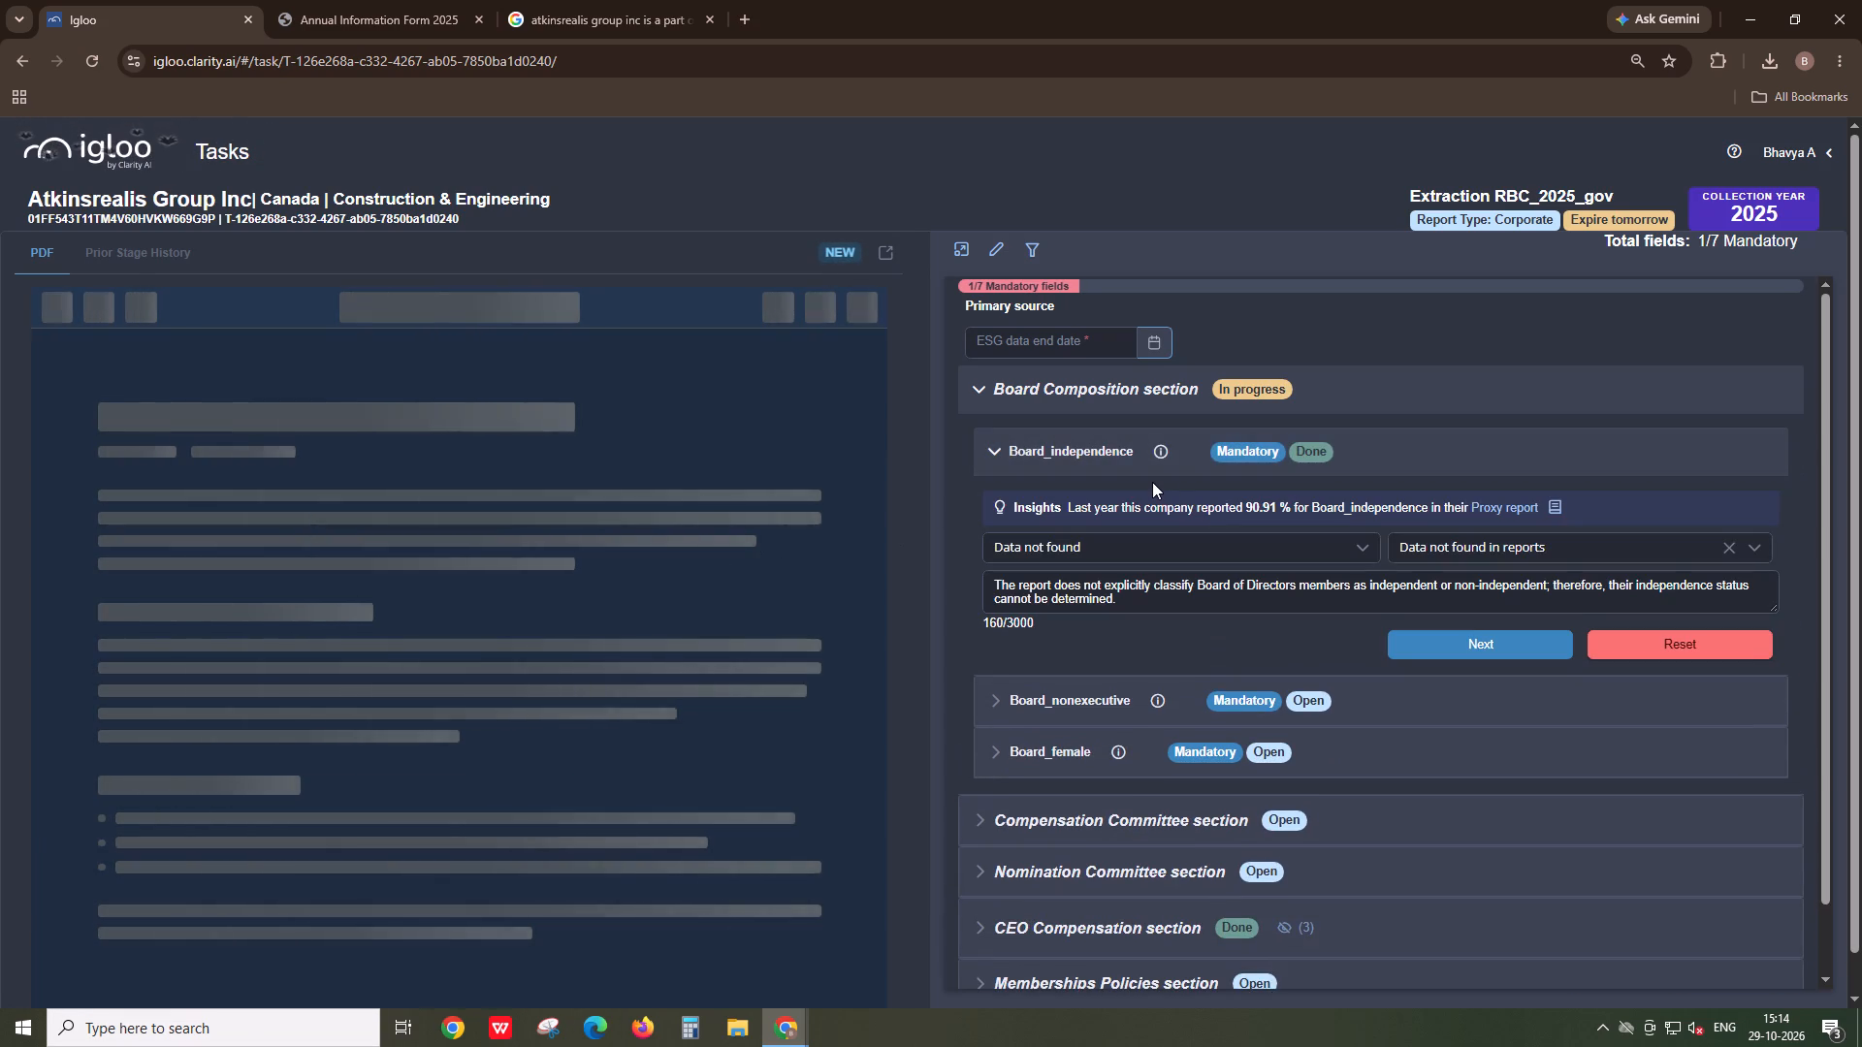
left_click(1150, 475)
left_click(1140, 481)
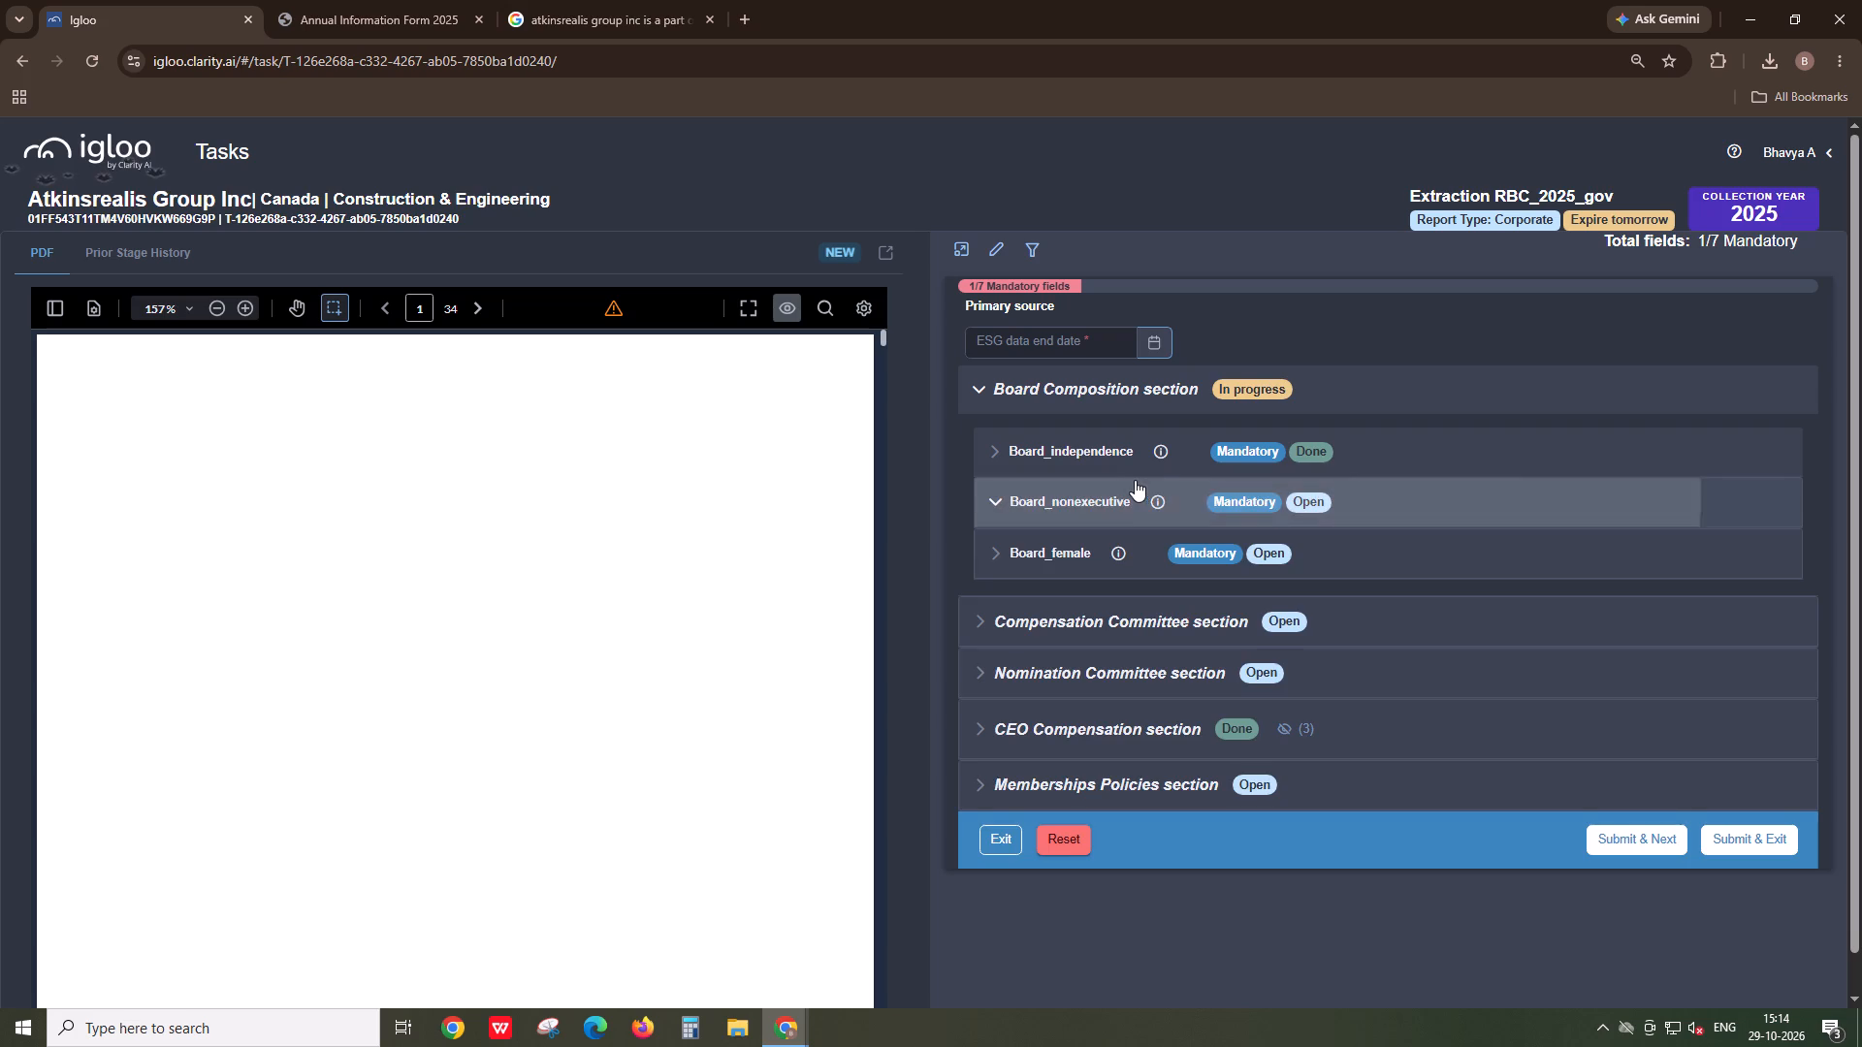
left_click(1133, 477)
Look through the opening pages of the AtkinsRéalis 2025 Annual Information Form and open the document's viewer options.
scroll(36, 651, "down", 2, "ctrl")
scroll(30, 663, "up", 1, "ctrl")
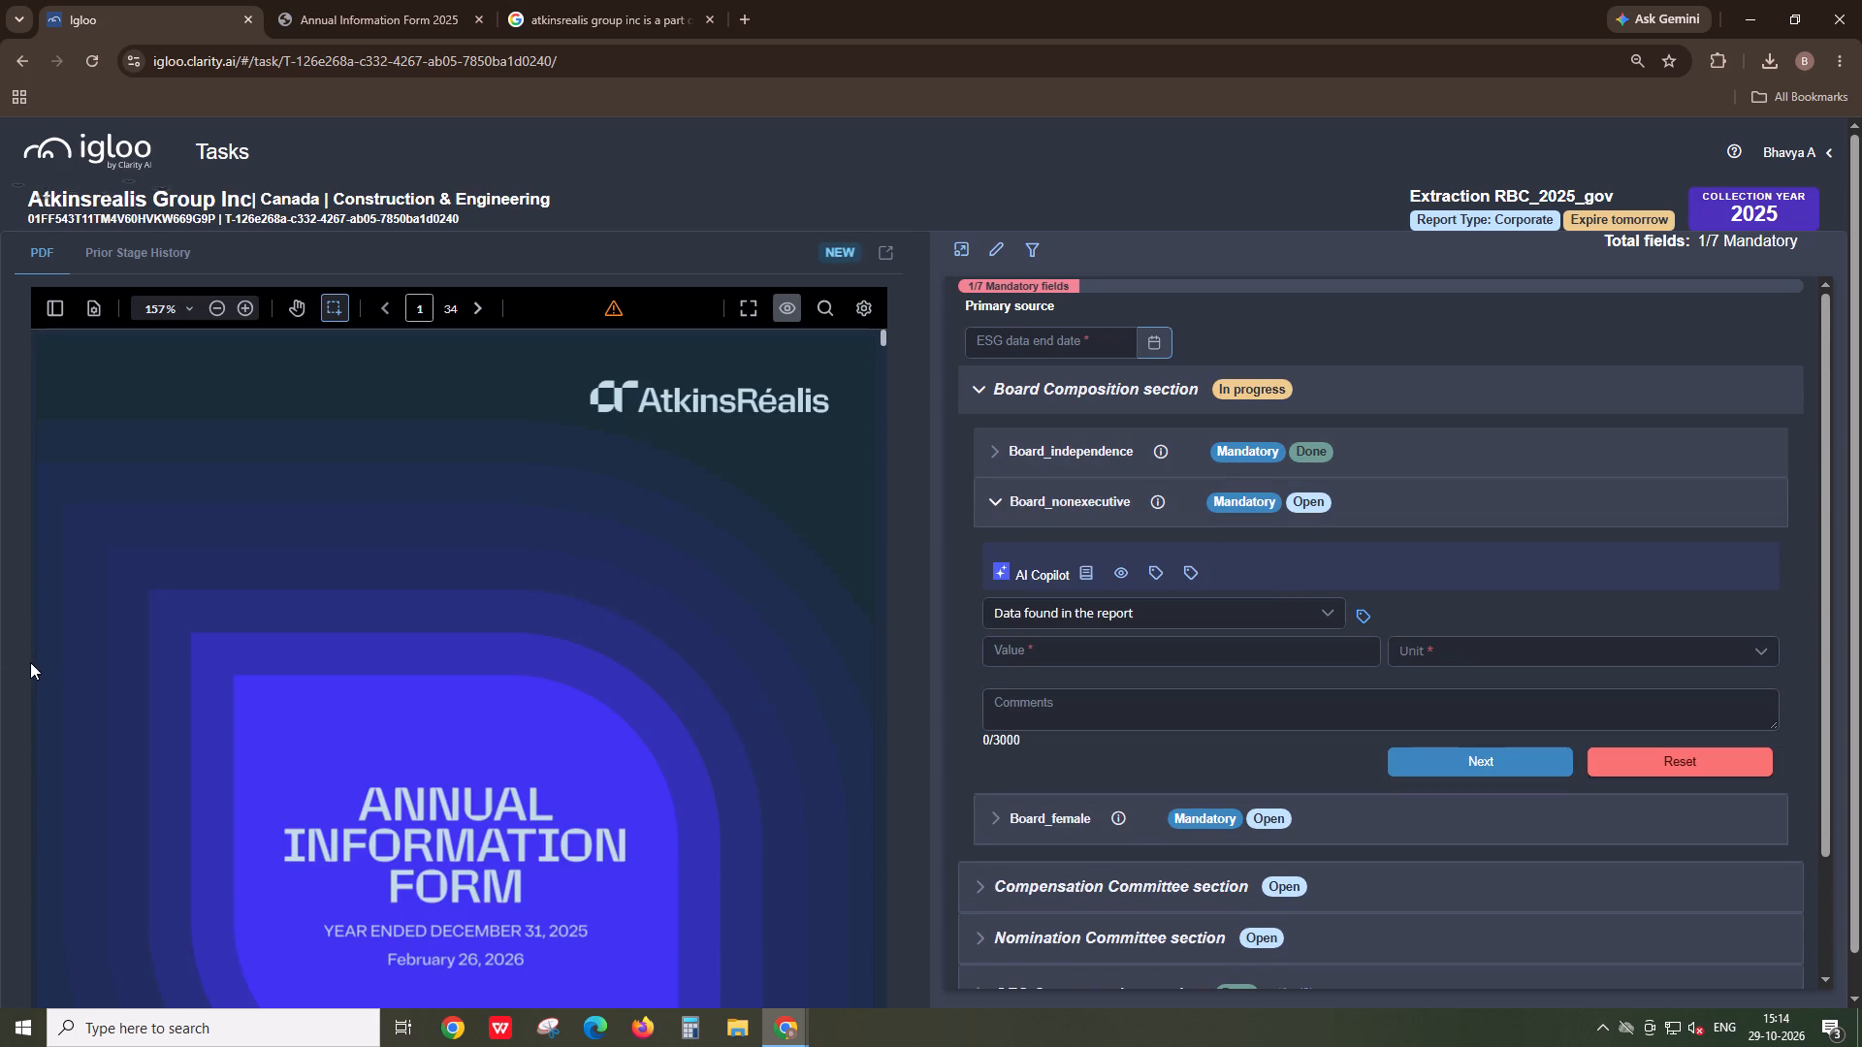
scroll(30, 662, "up", 1, "ctrl")
scroll(187, 704, "down", 7)
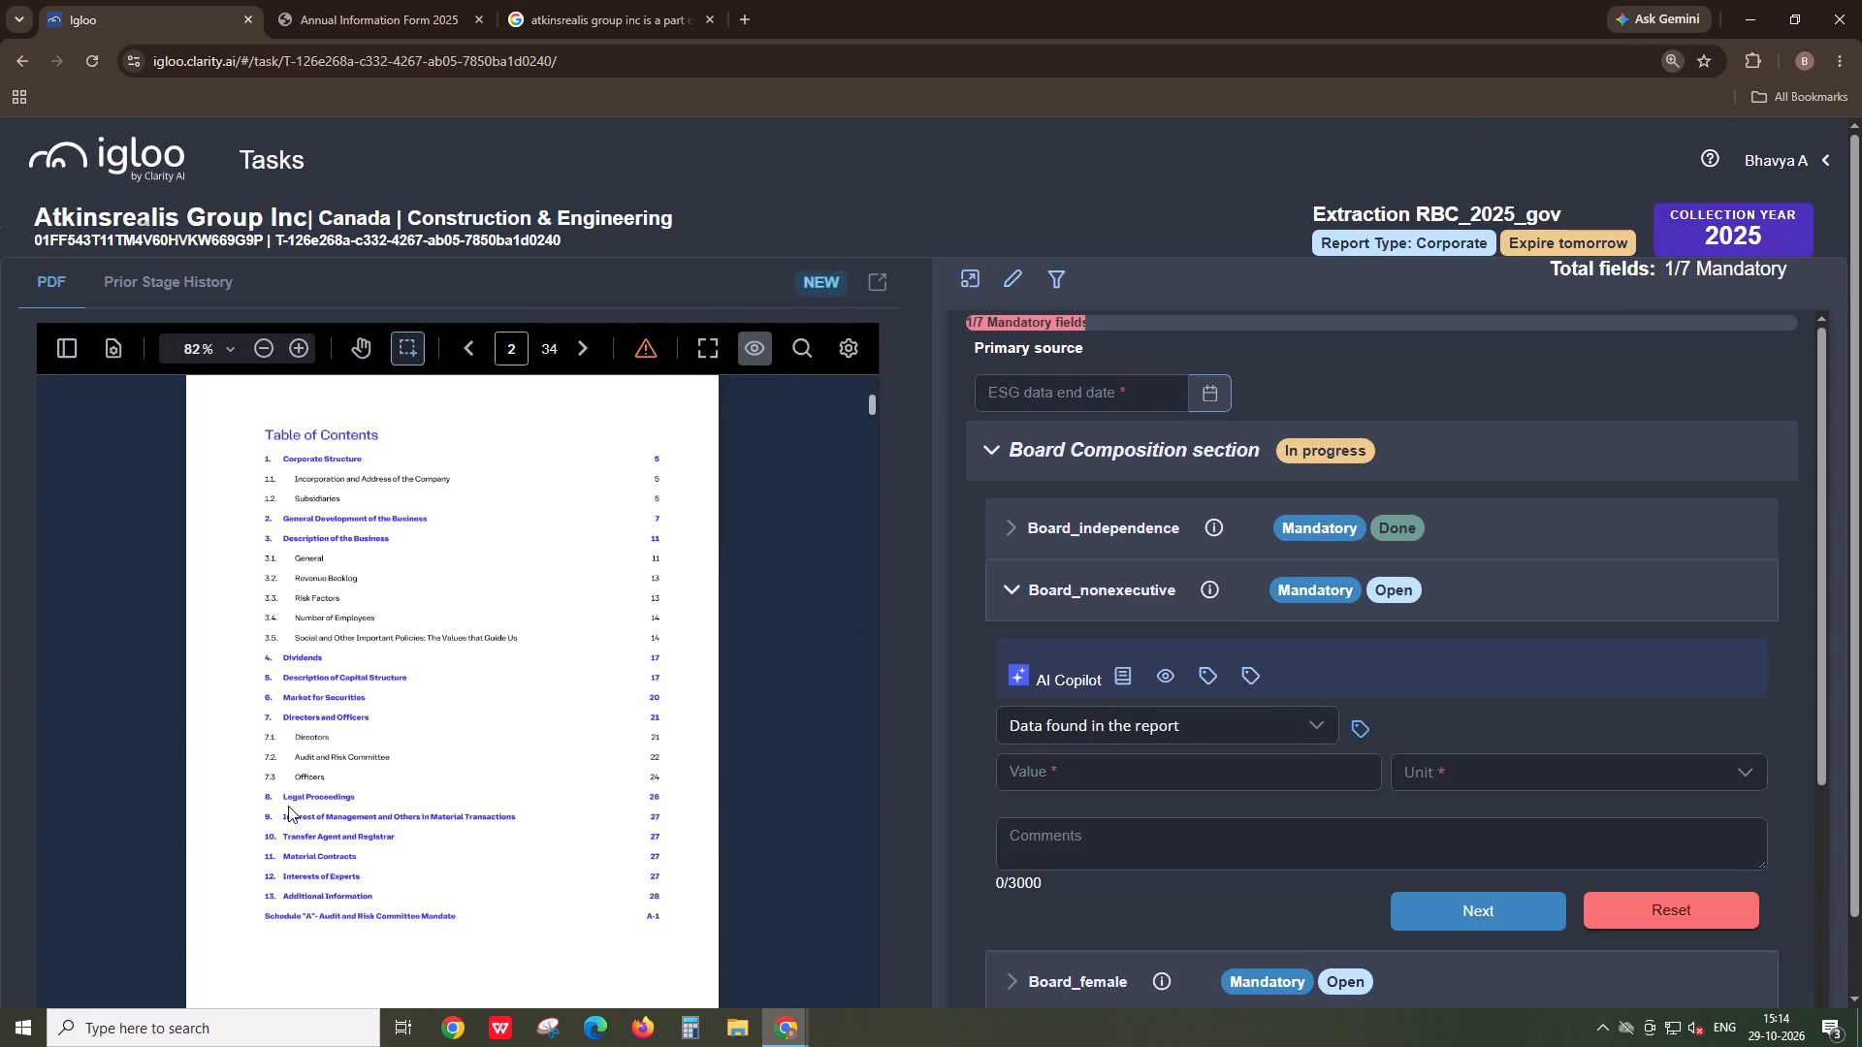
scroll(280, 799, "up", 3, "ctrl")
scroll(280, 799, "down", 10)
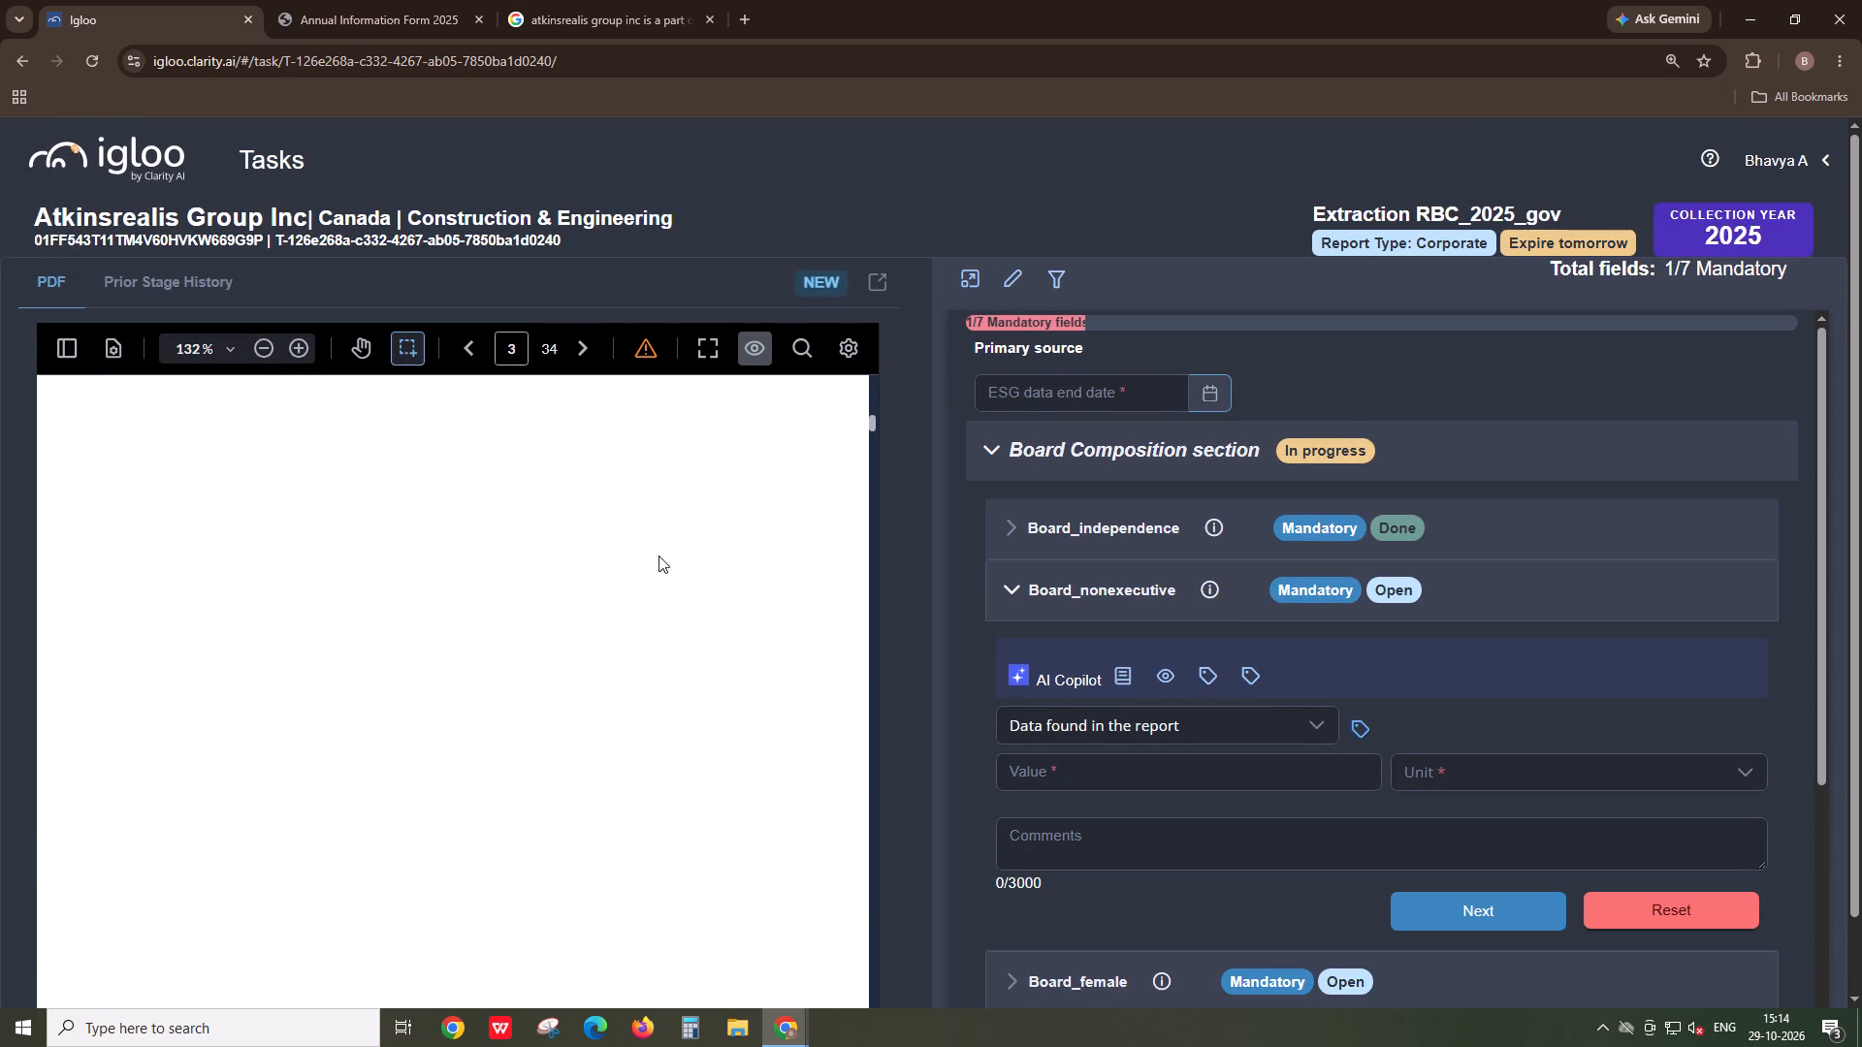
left_click(861, 344)
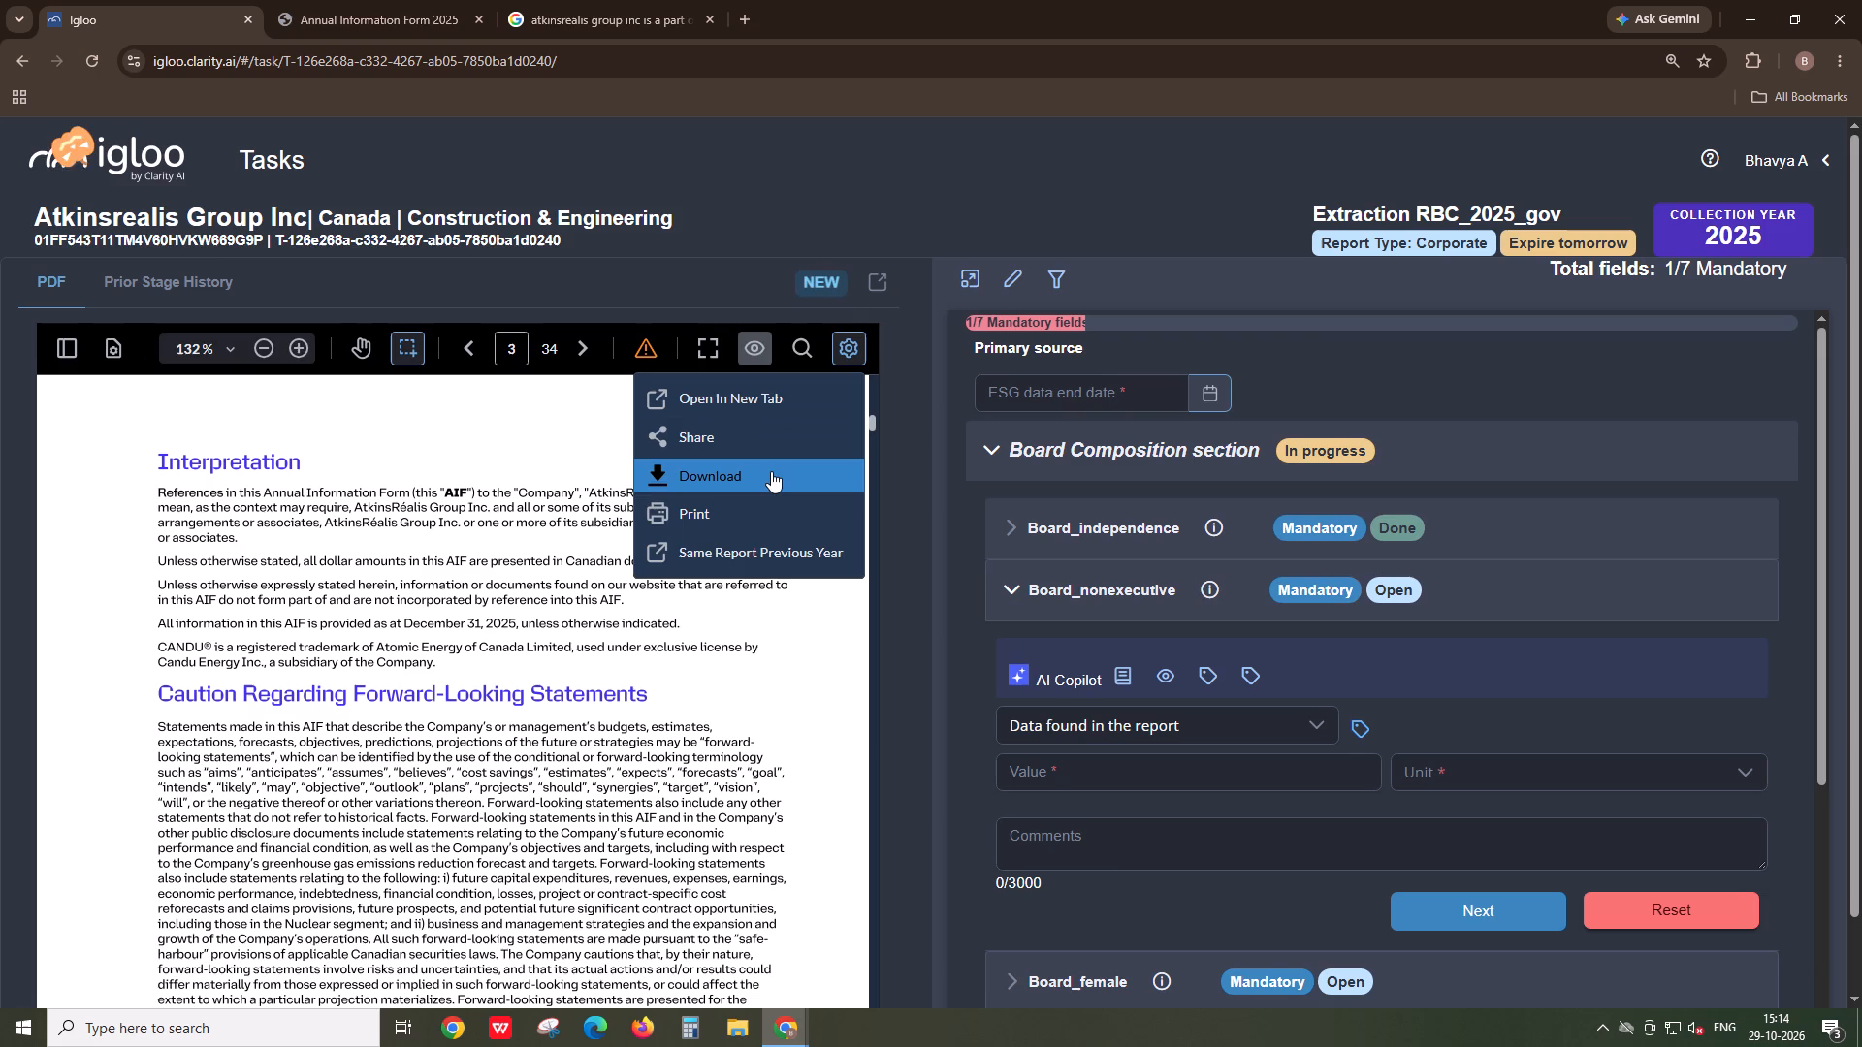
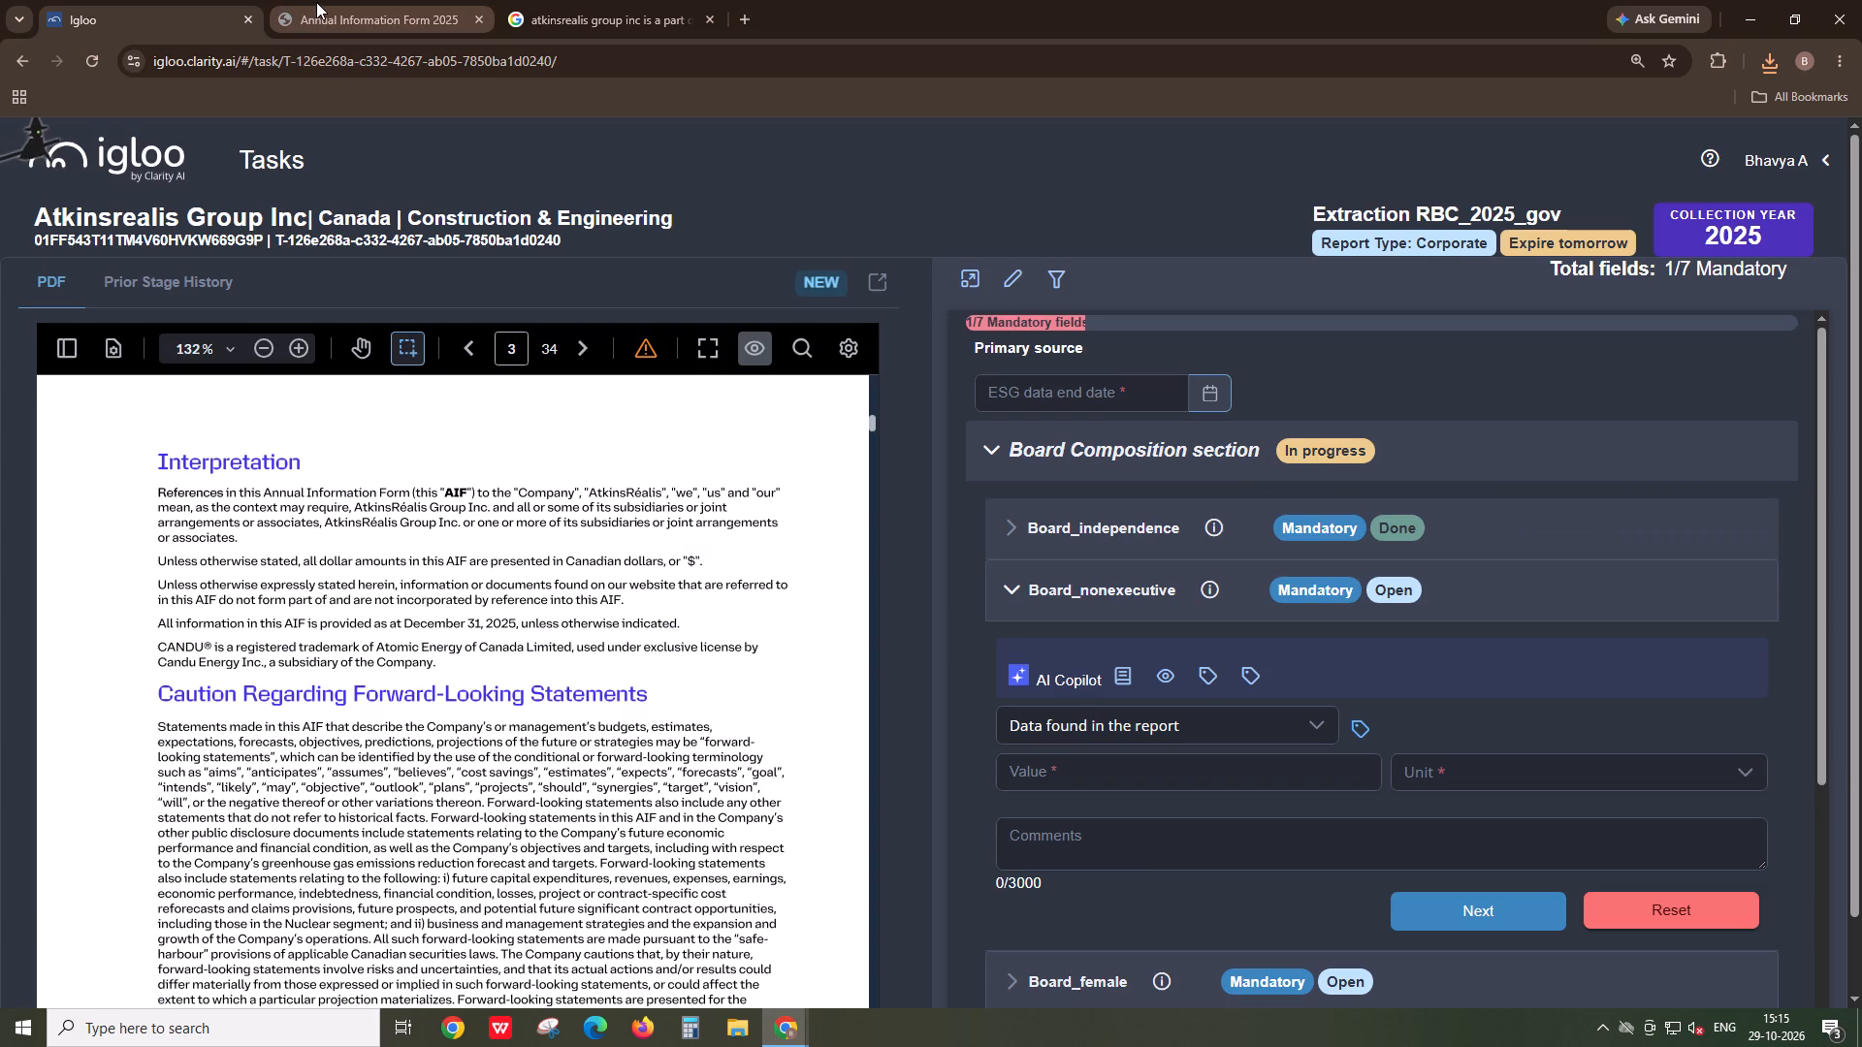
Go to the AI Copilot annotation for the Board_nonexecutive field in the Igloo task's document.
left_click(153, 0)
left_click(1198, 666)
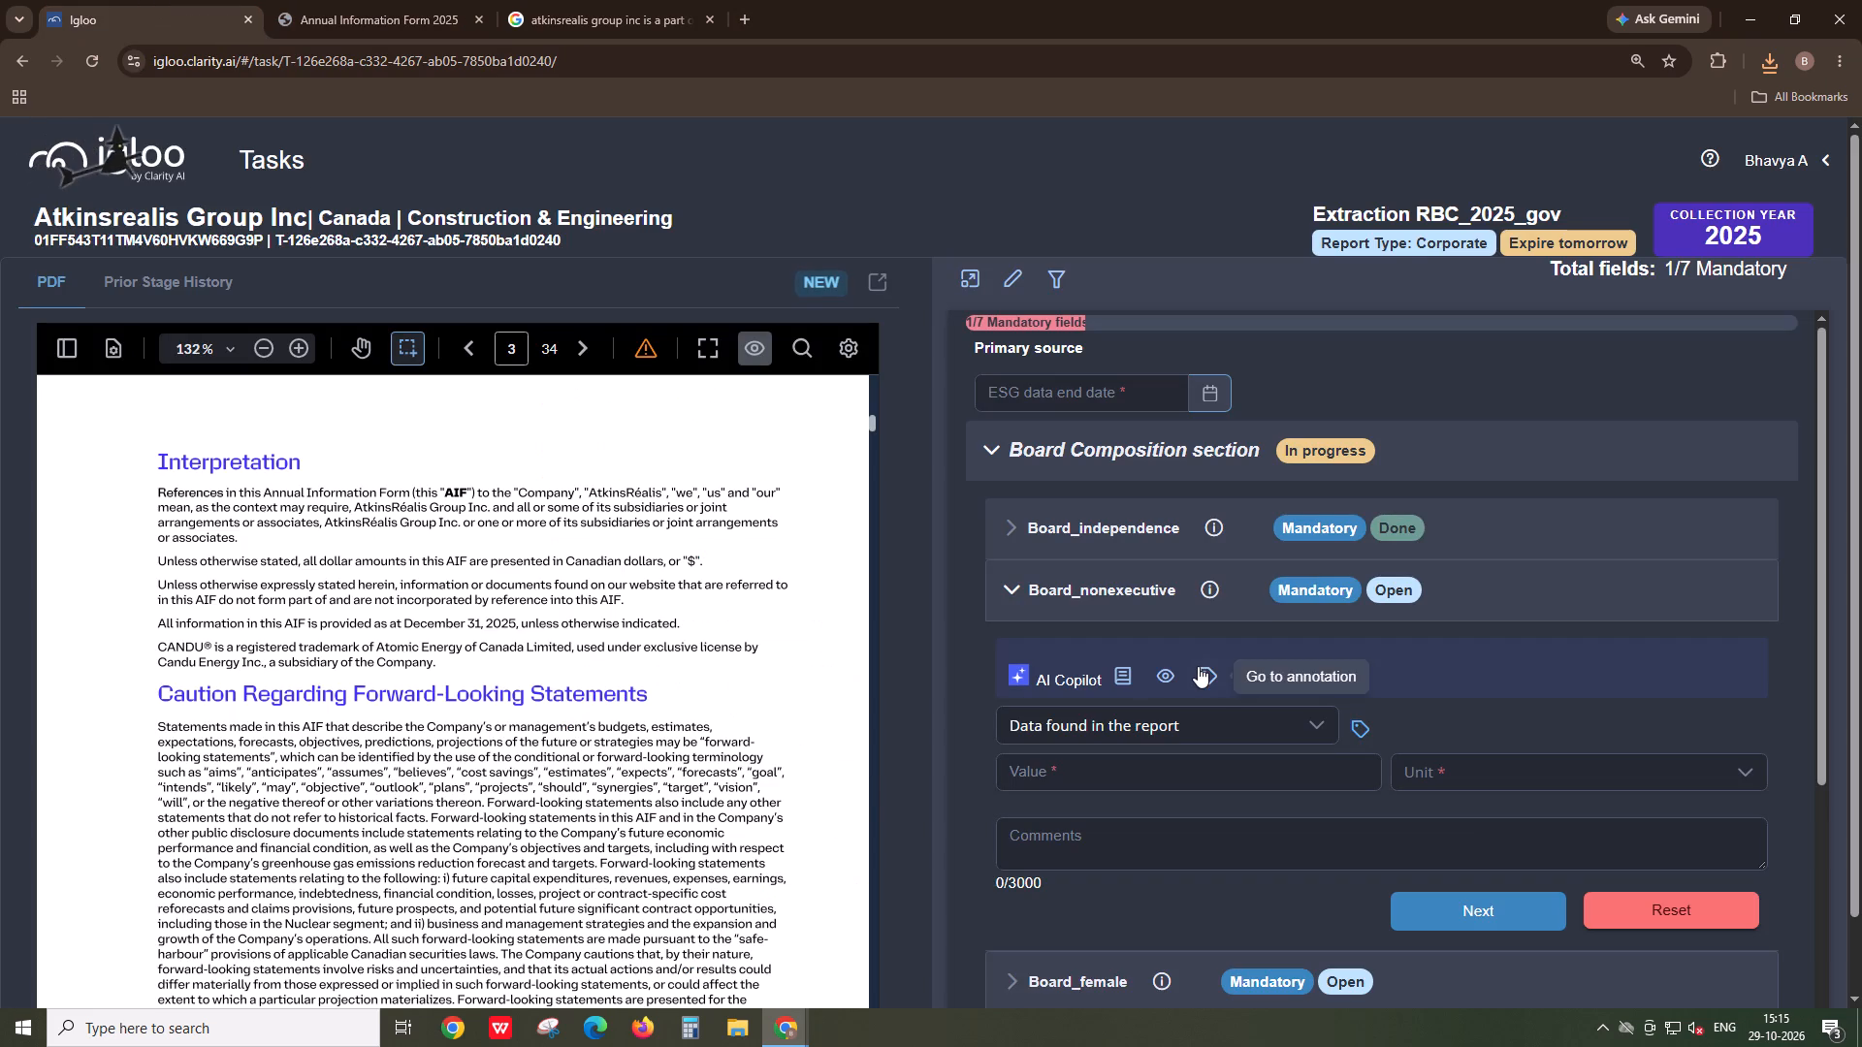
Open page 21 of the Annual Information Form 2025 PDF and examine each director's principal occupation in the Directors table.
left_click(404, 0)
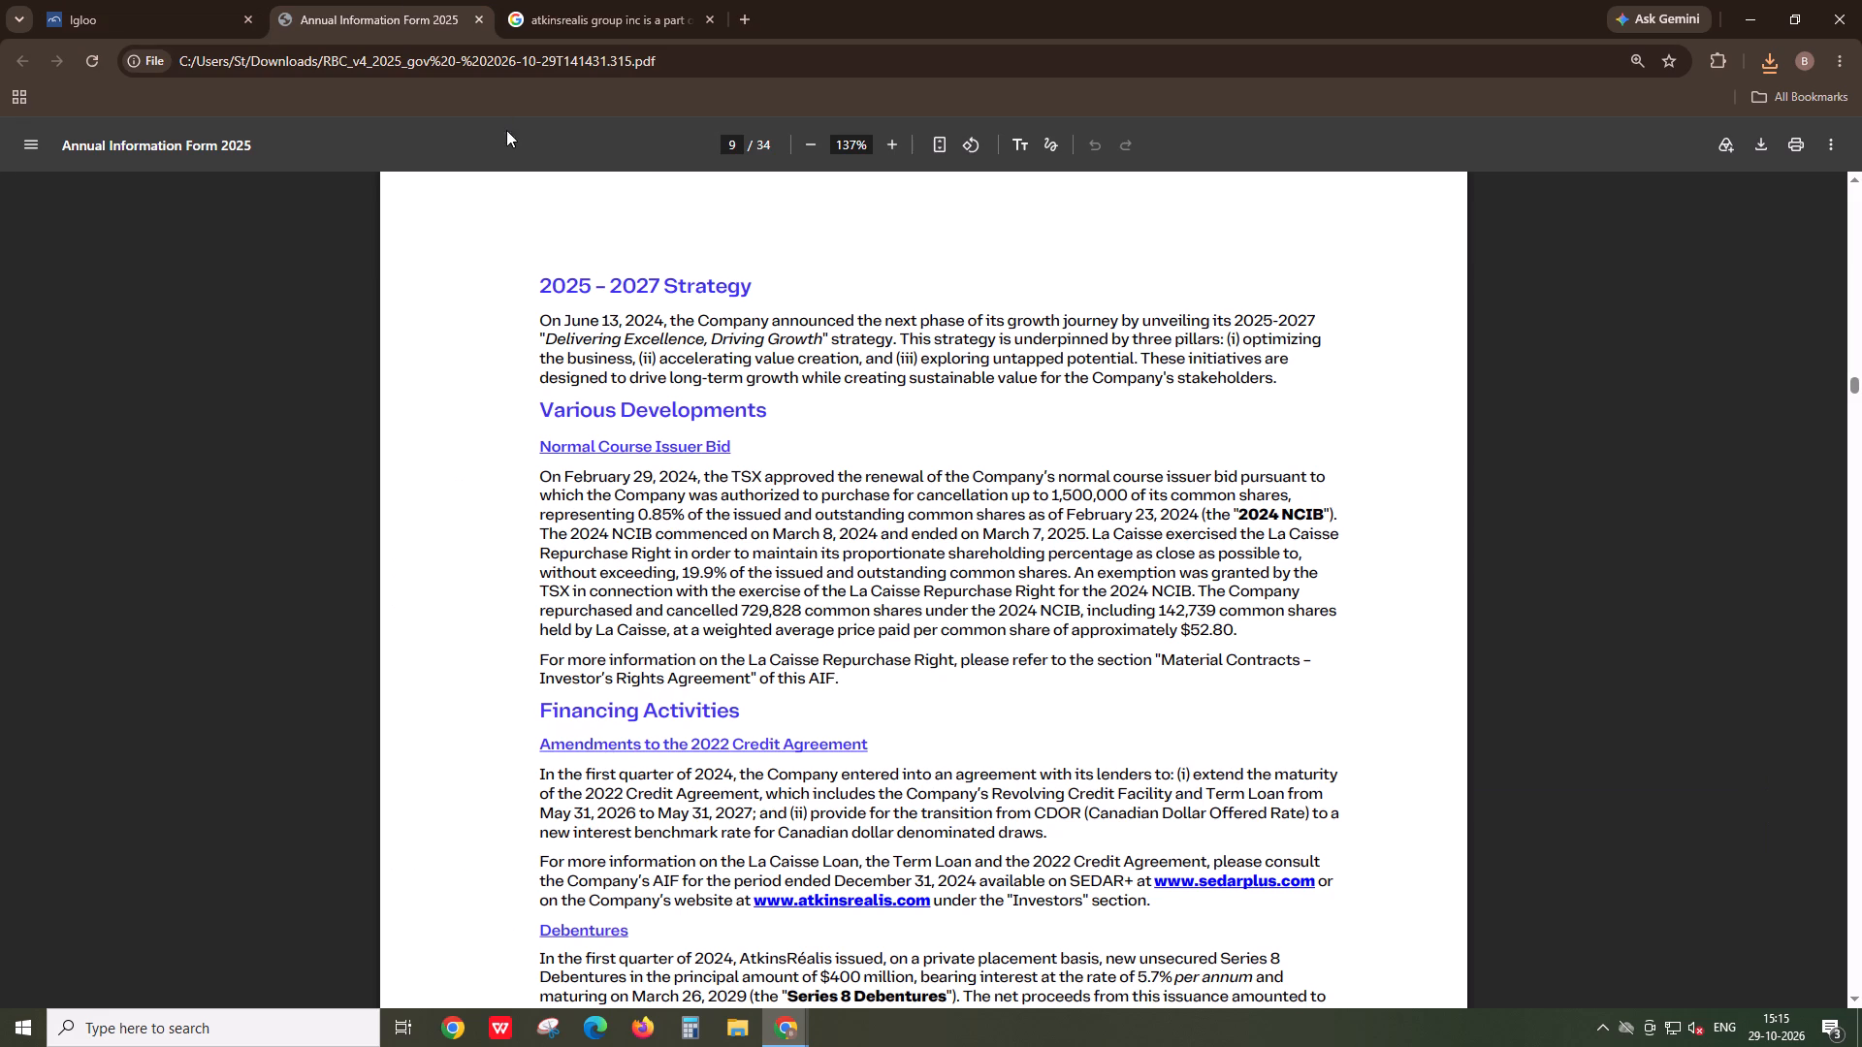
left_click(724, 141)
type("21")
key("Return")
scroll(1049, 815, "up", 1, "ctrl")
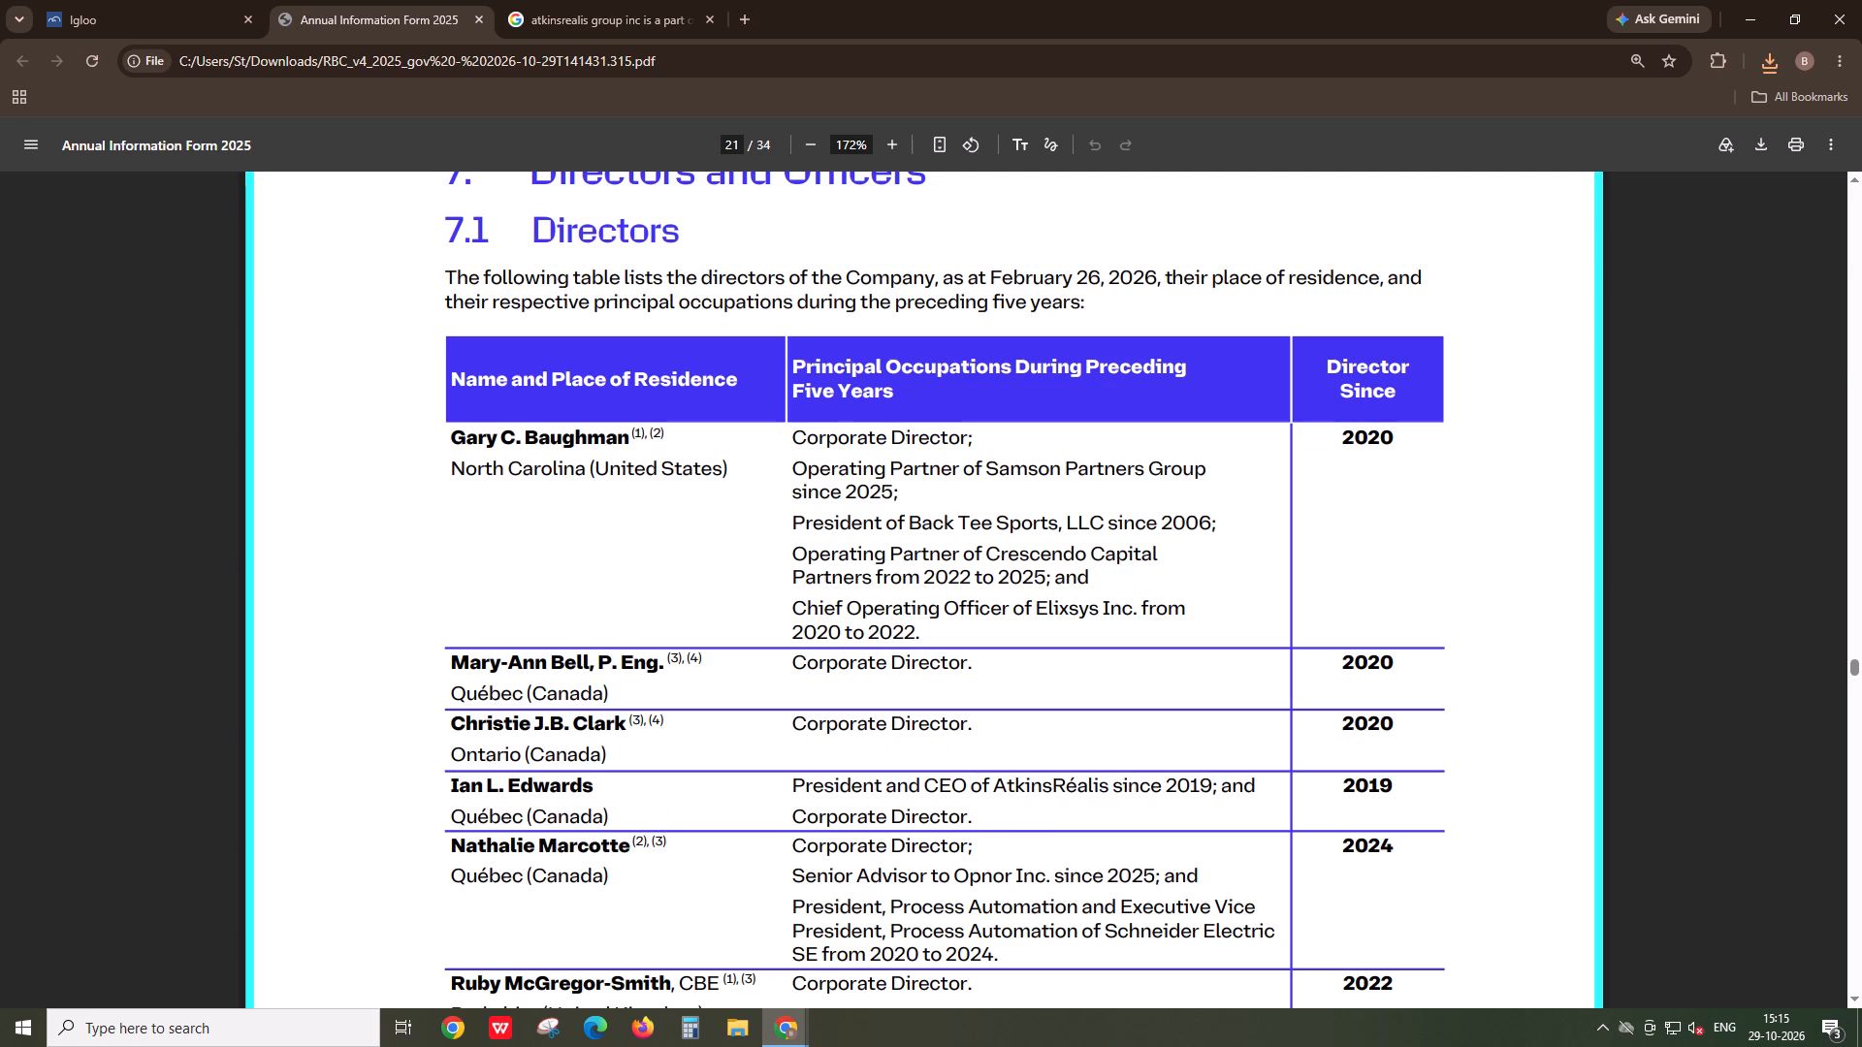
scroll(634, 705, "down", 2)
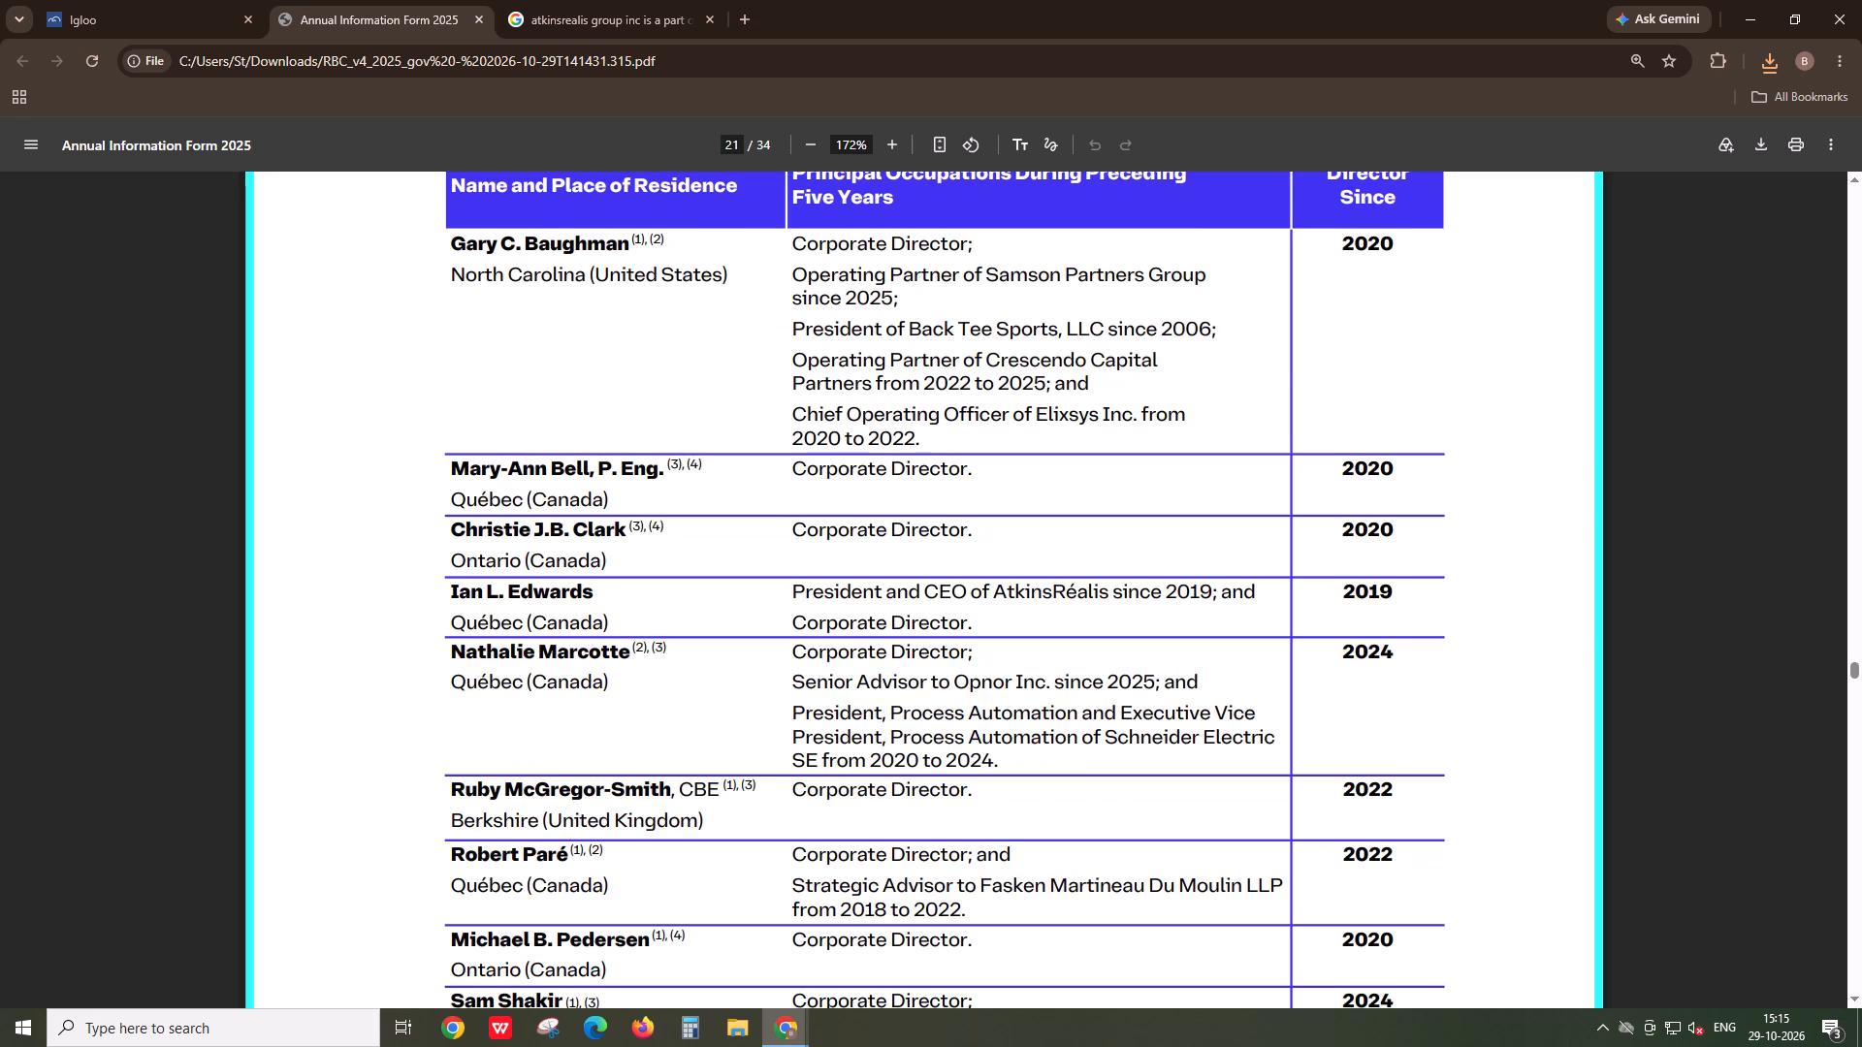
scroll(451, 857, "down", 7)
scroll(451, 857, "up", 7)
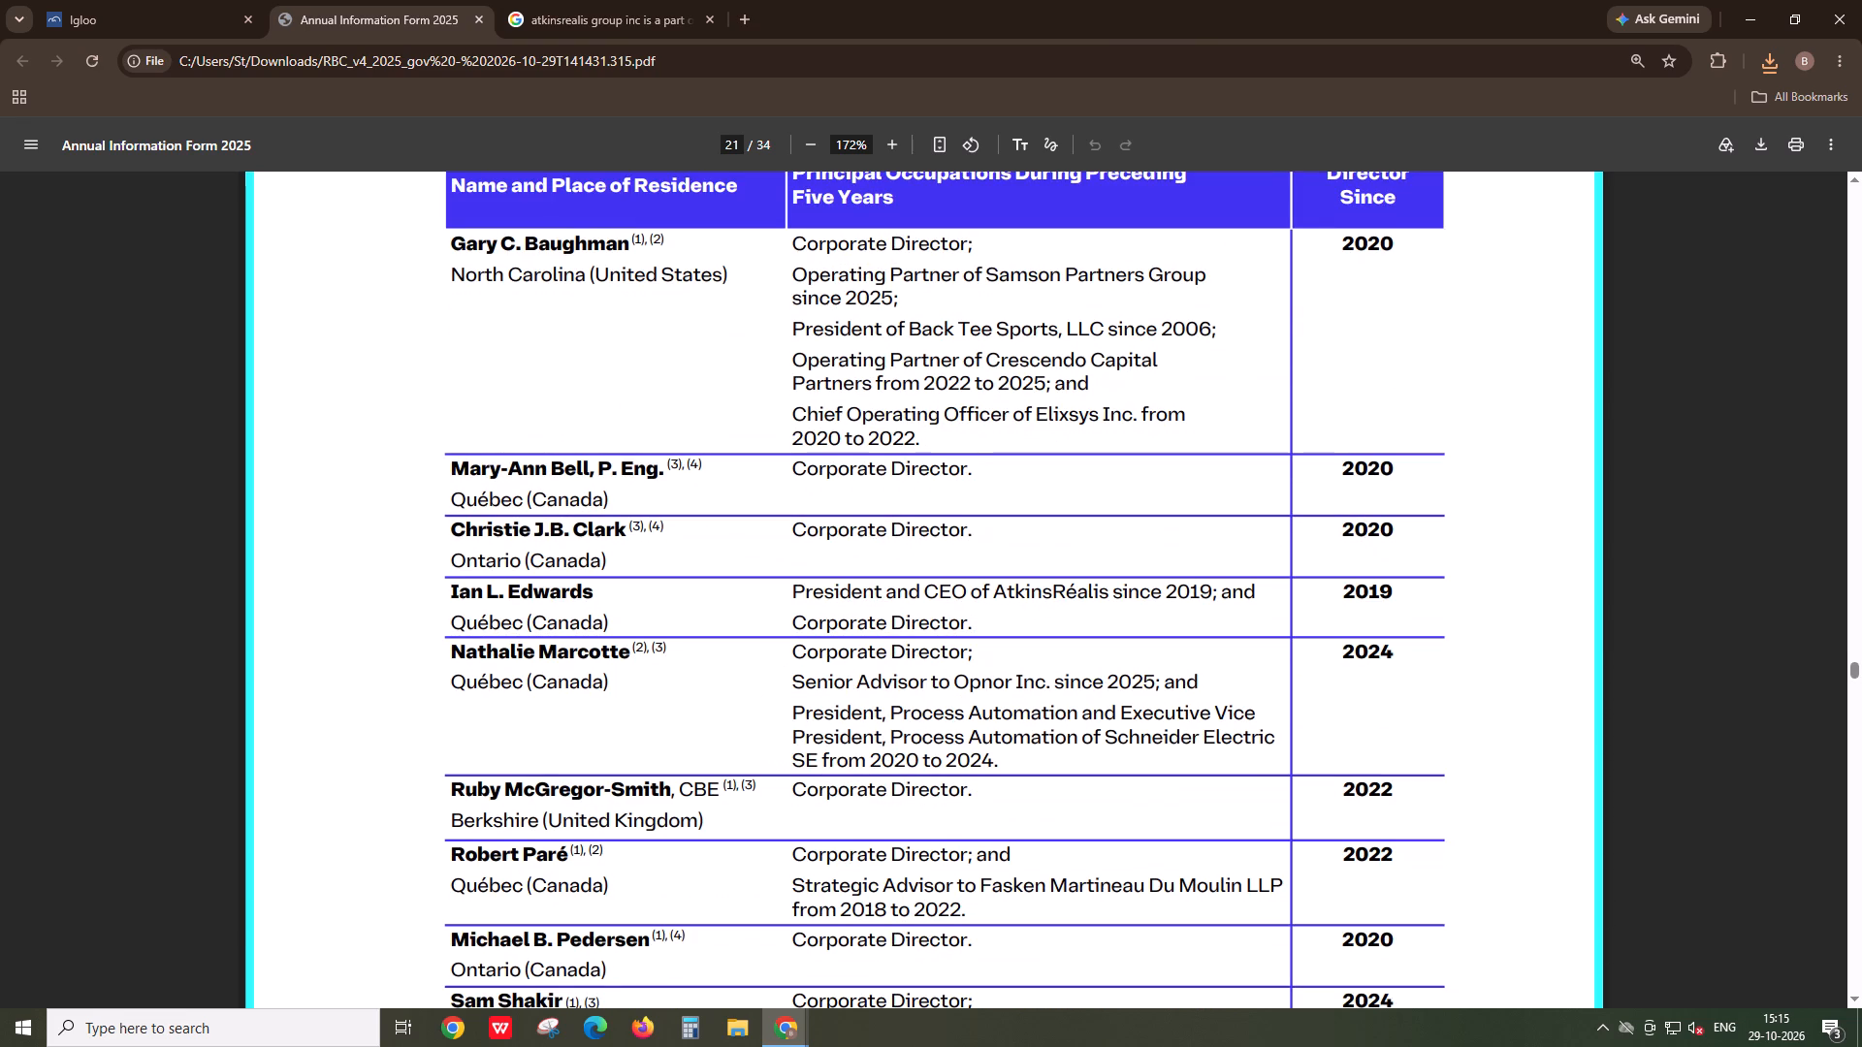
key("alt+Tab")
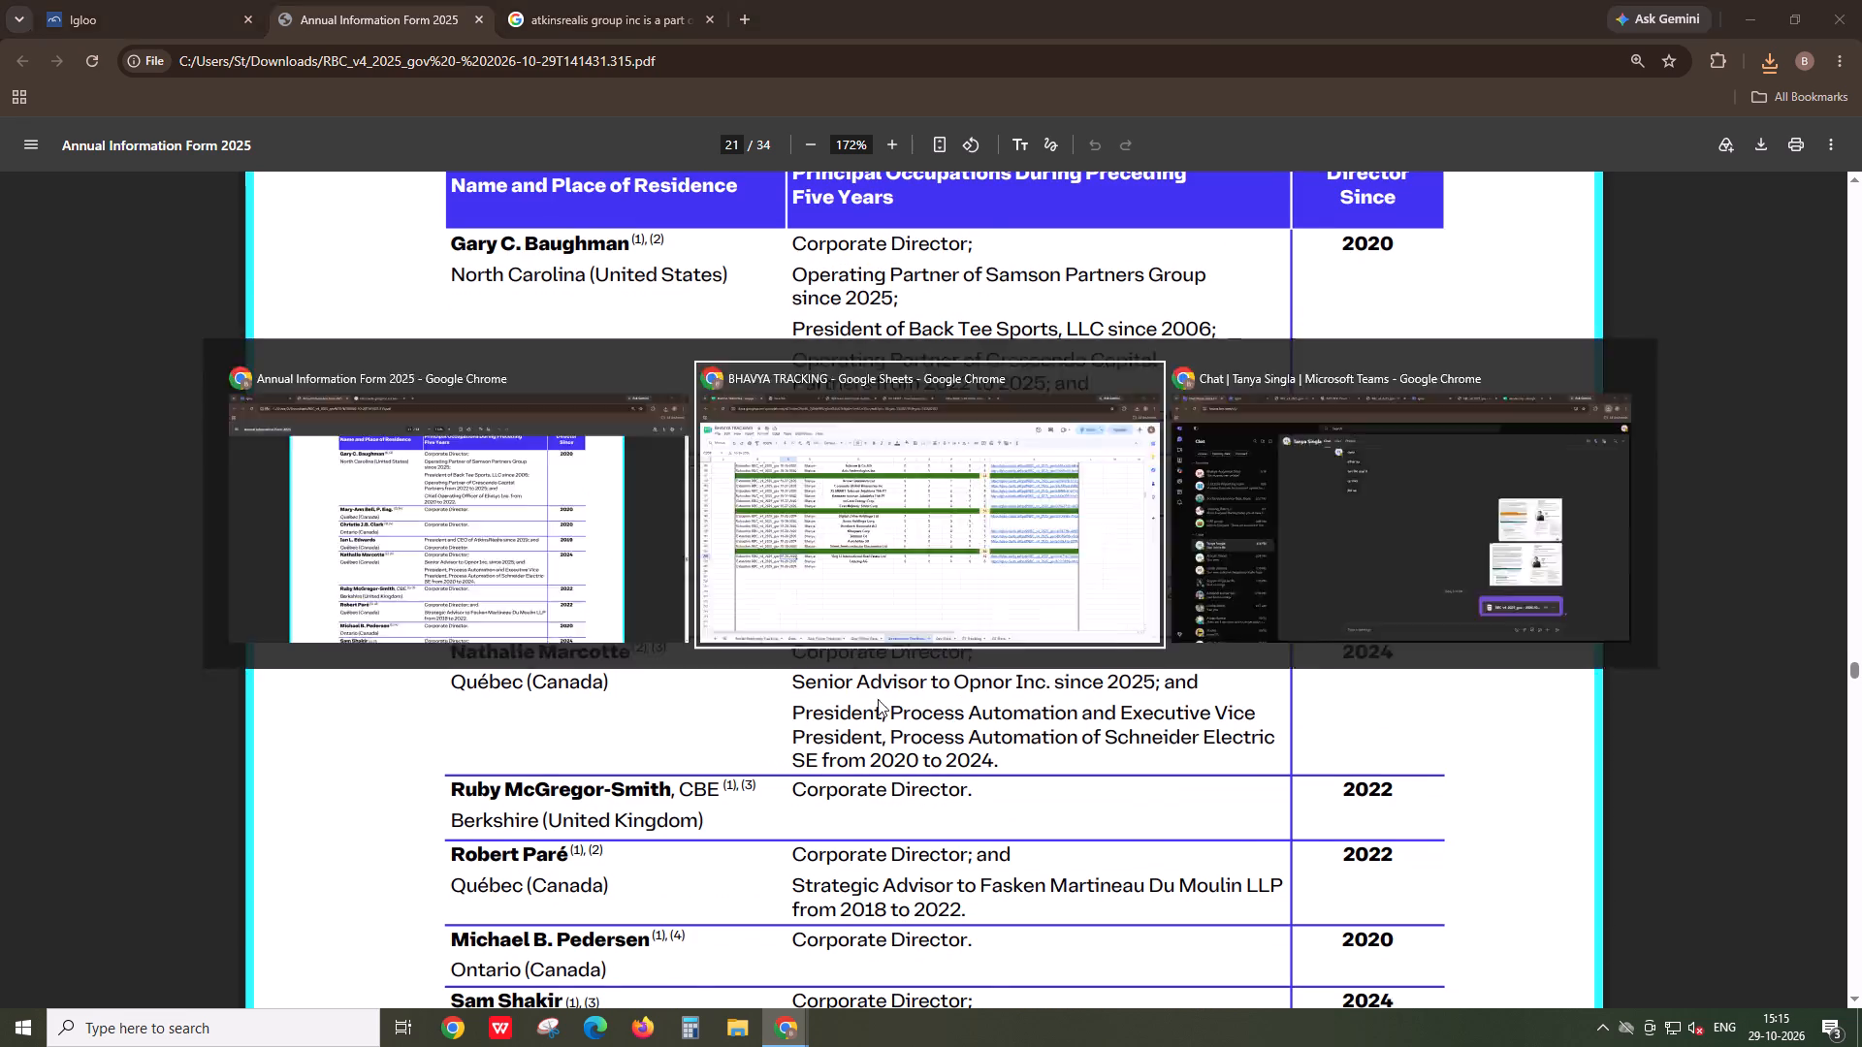
key("alt+Tab")
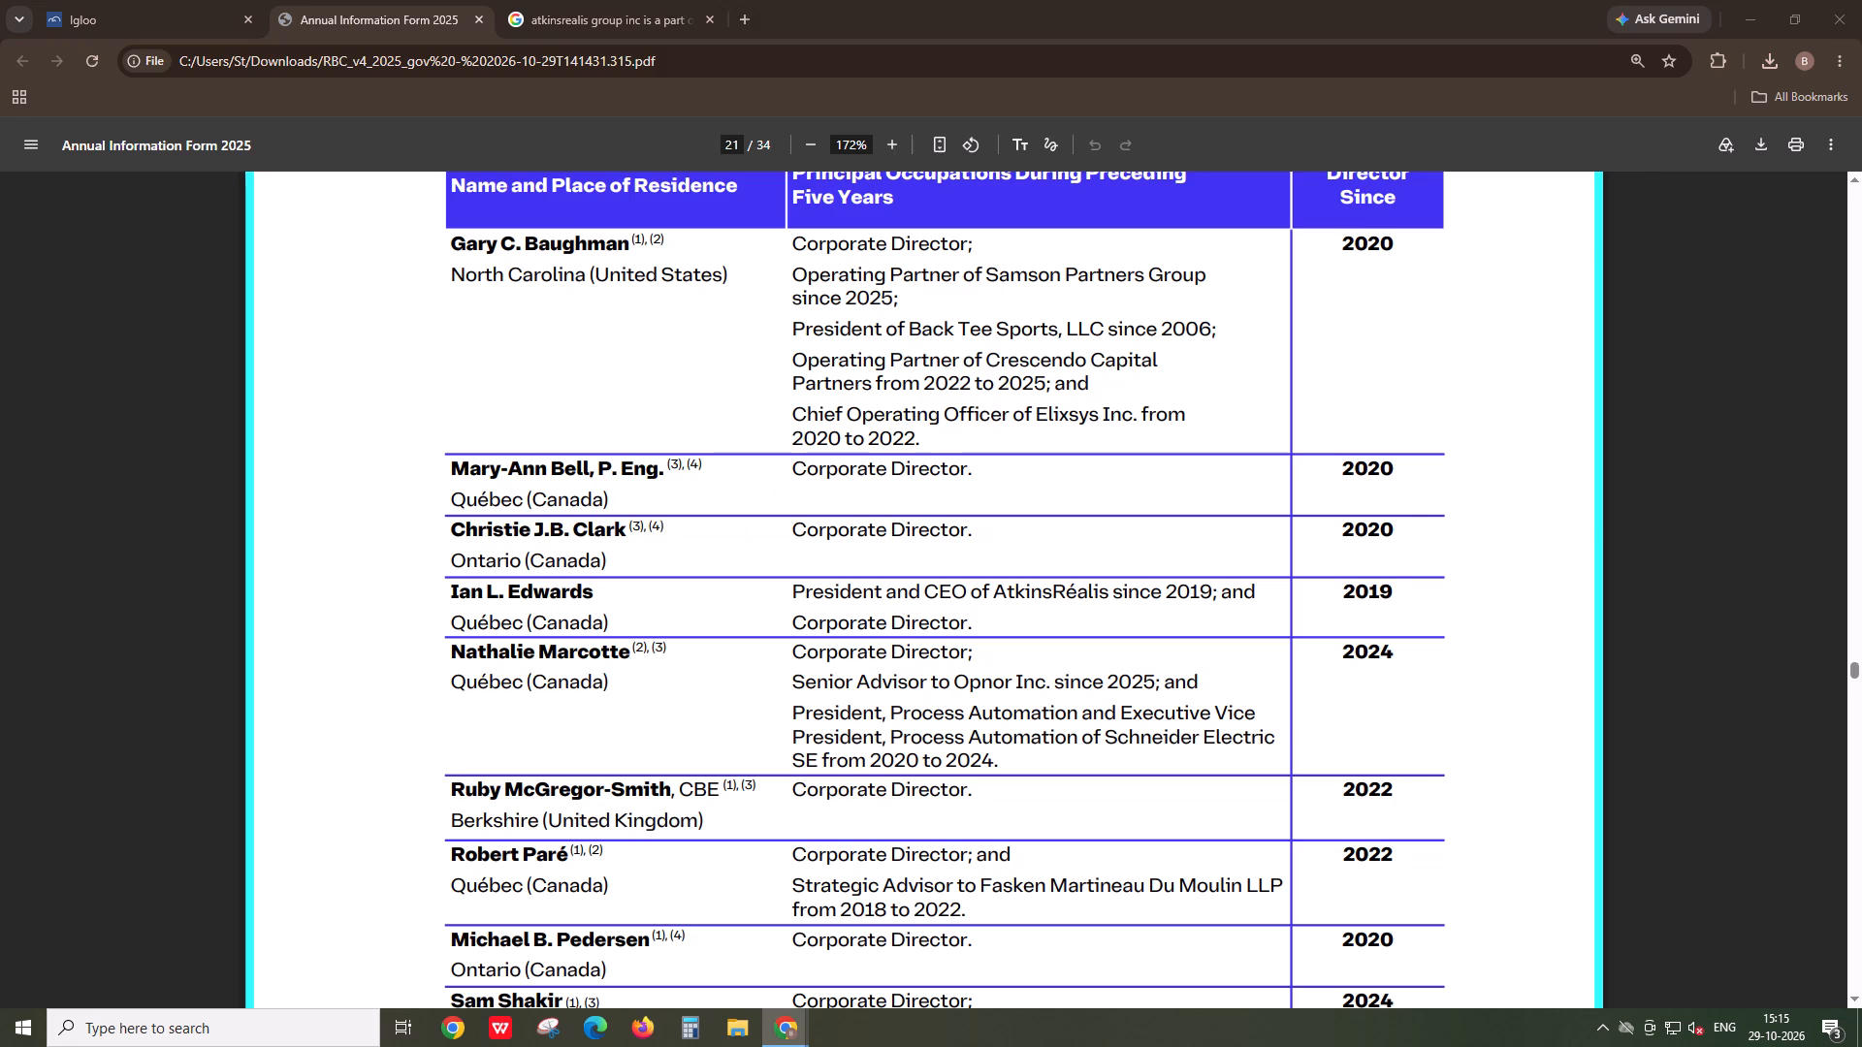
left_click_drag(796, 624, 919, 625)
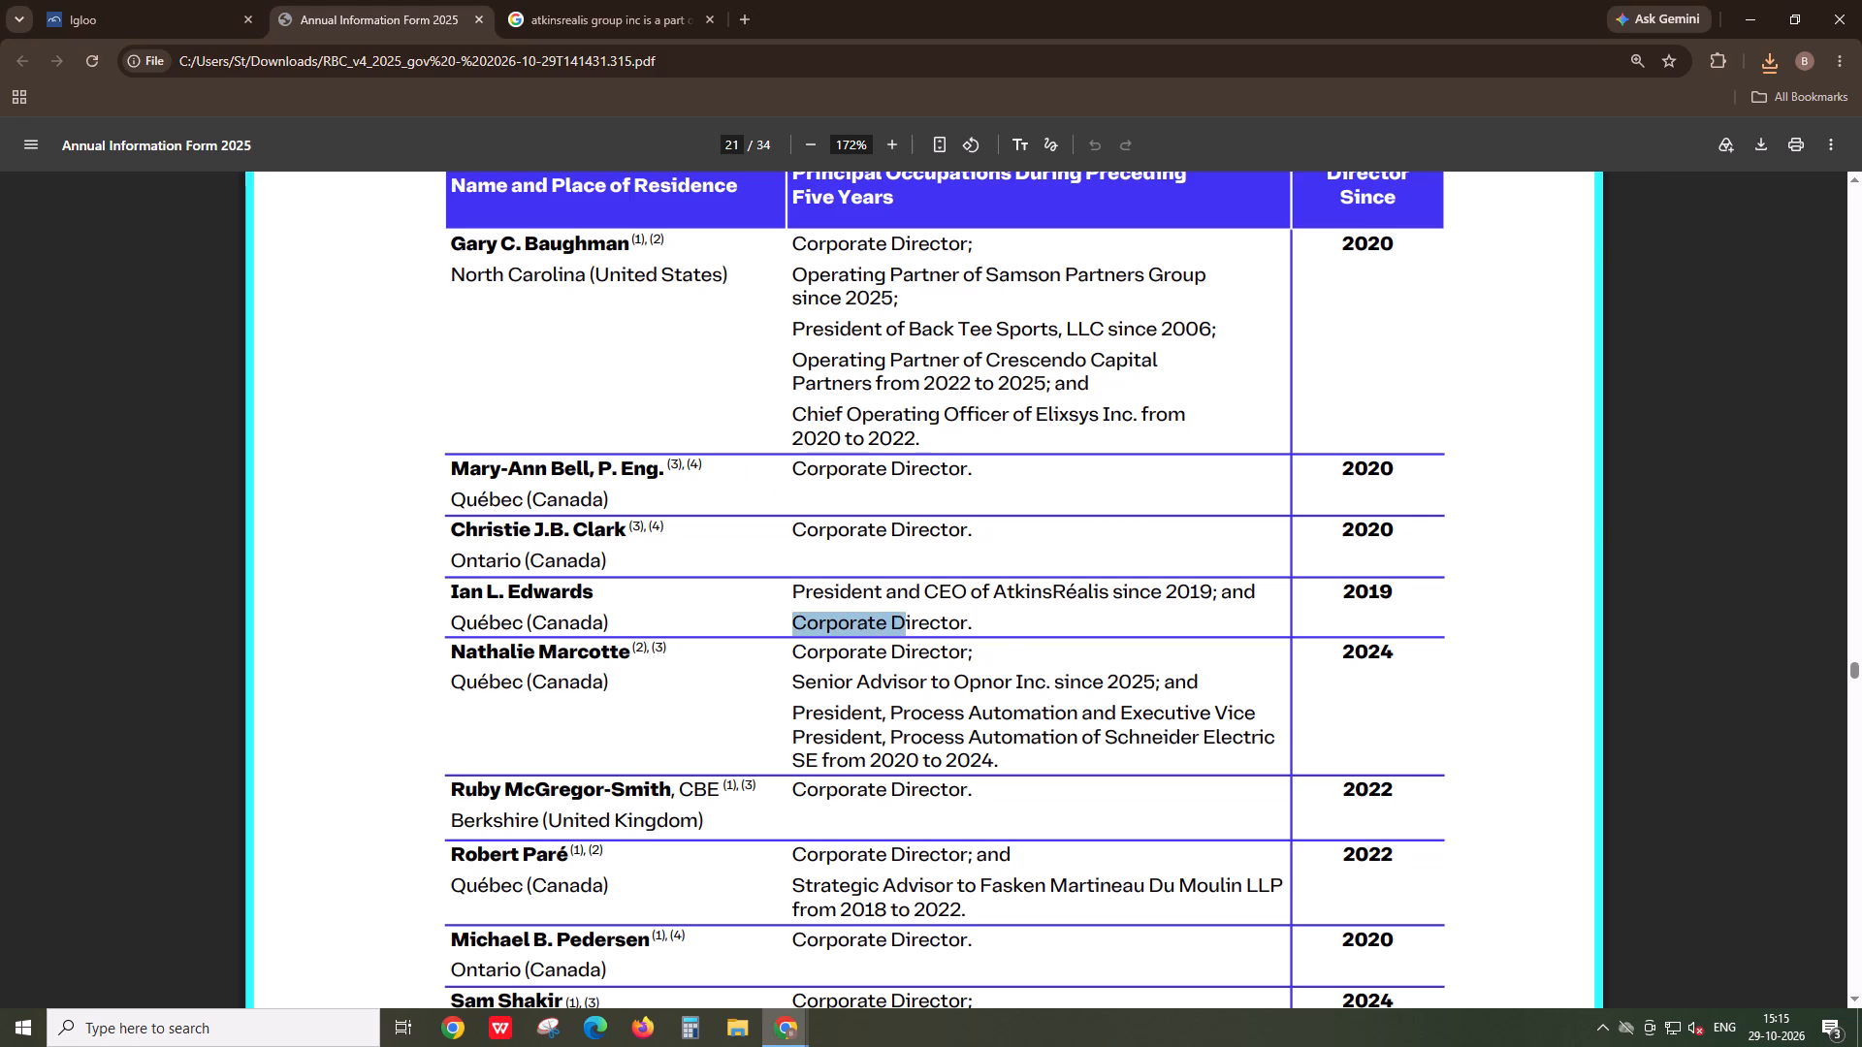
left_click_drag(919, 625, 999, 627)
left_click(999, 627)
left_click_drag(950, 627, 793, 622)
left_click(793, 622)
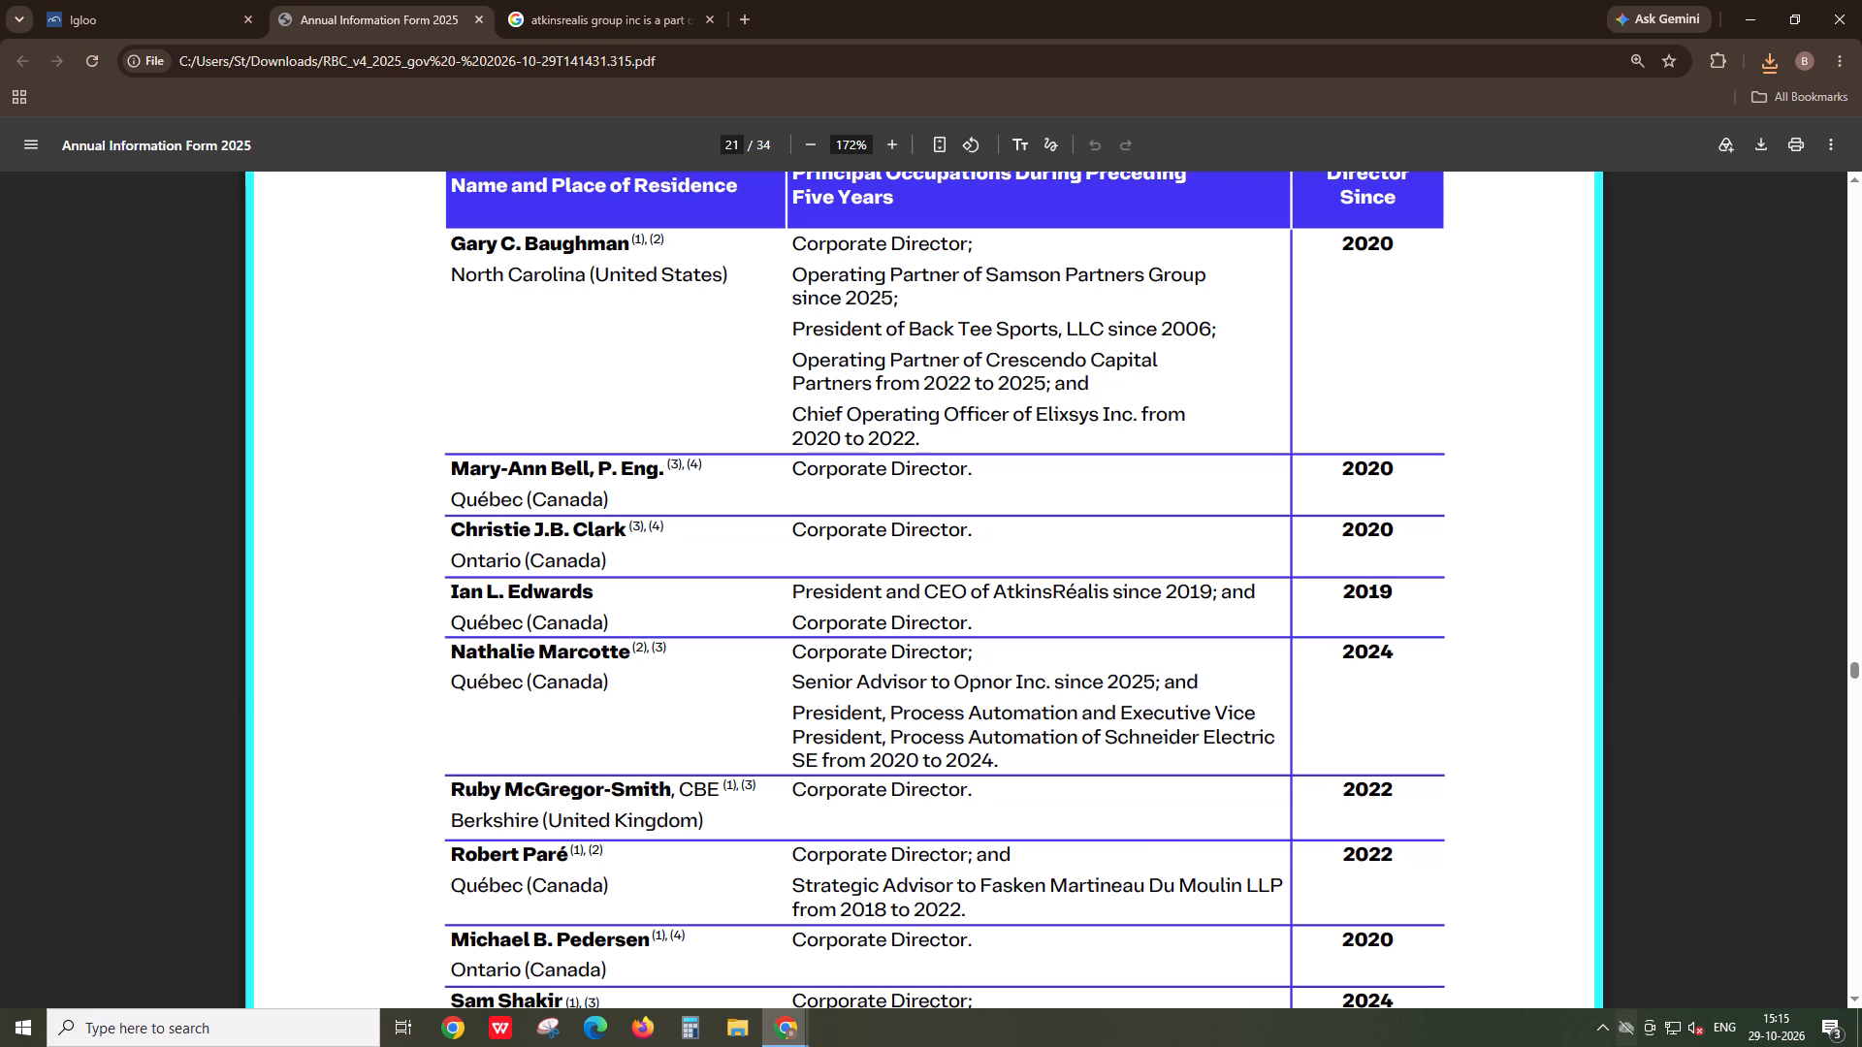
left_click_drag(821, 625, 951, 621)
left_click(951, 620)
scroll(940, 654, "down", 2)
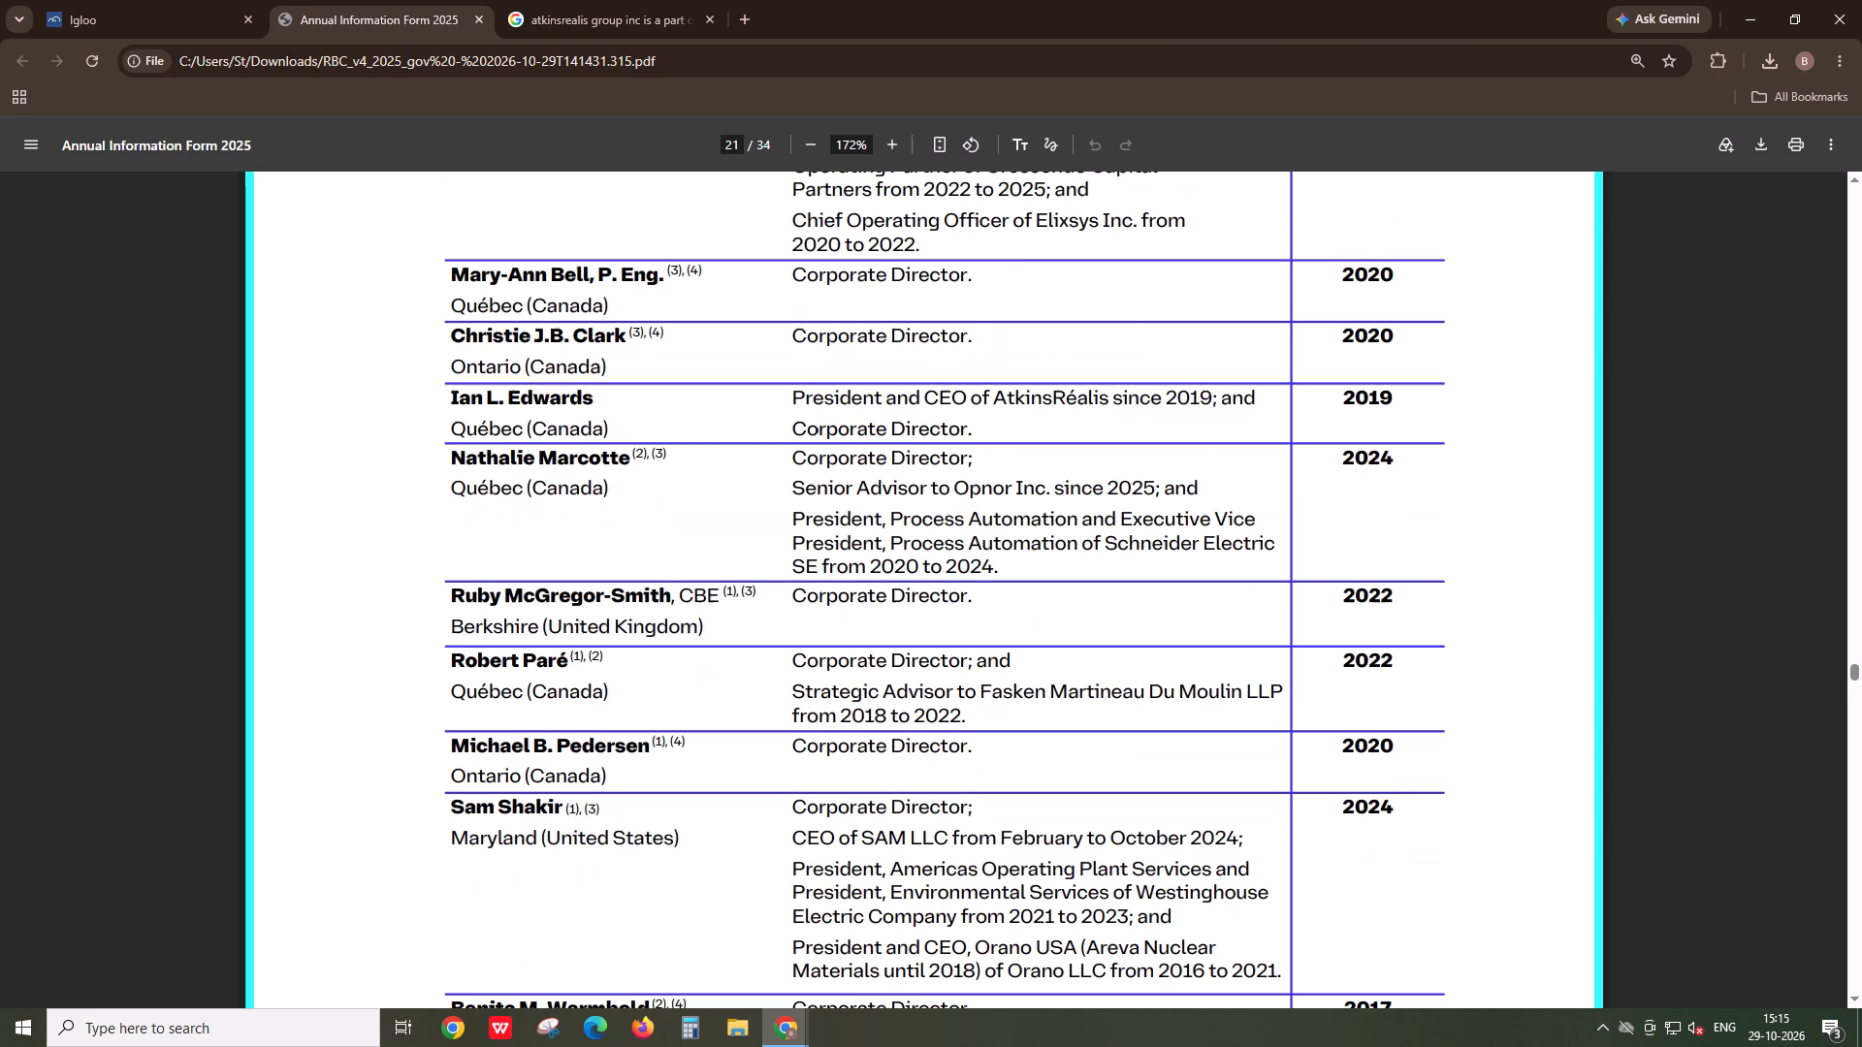
scroll(940, 654, "down", 2)
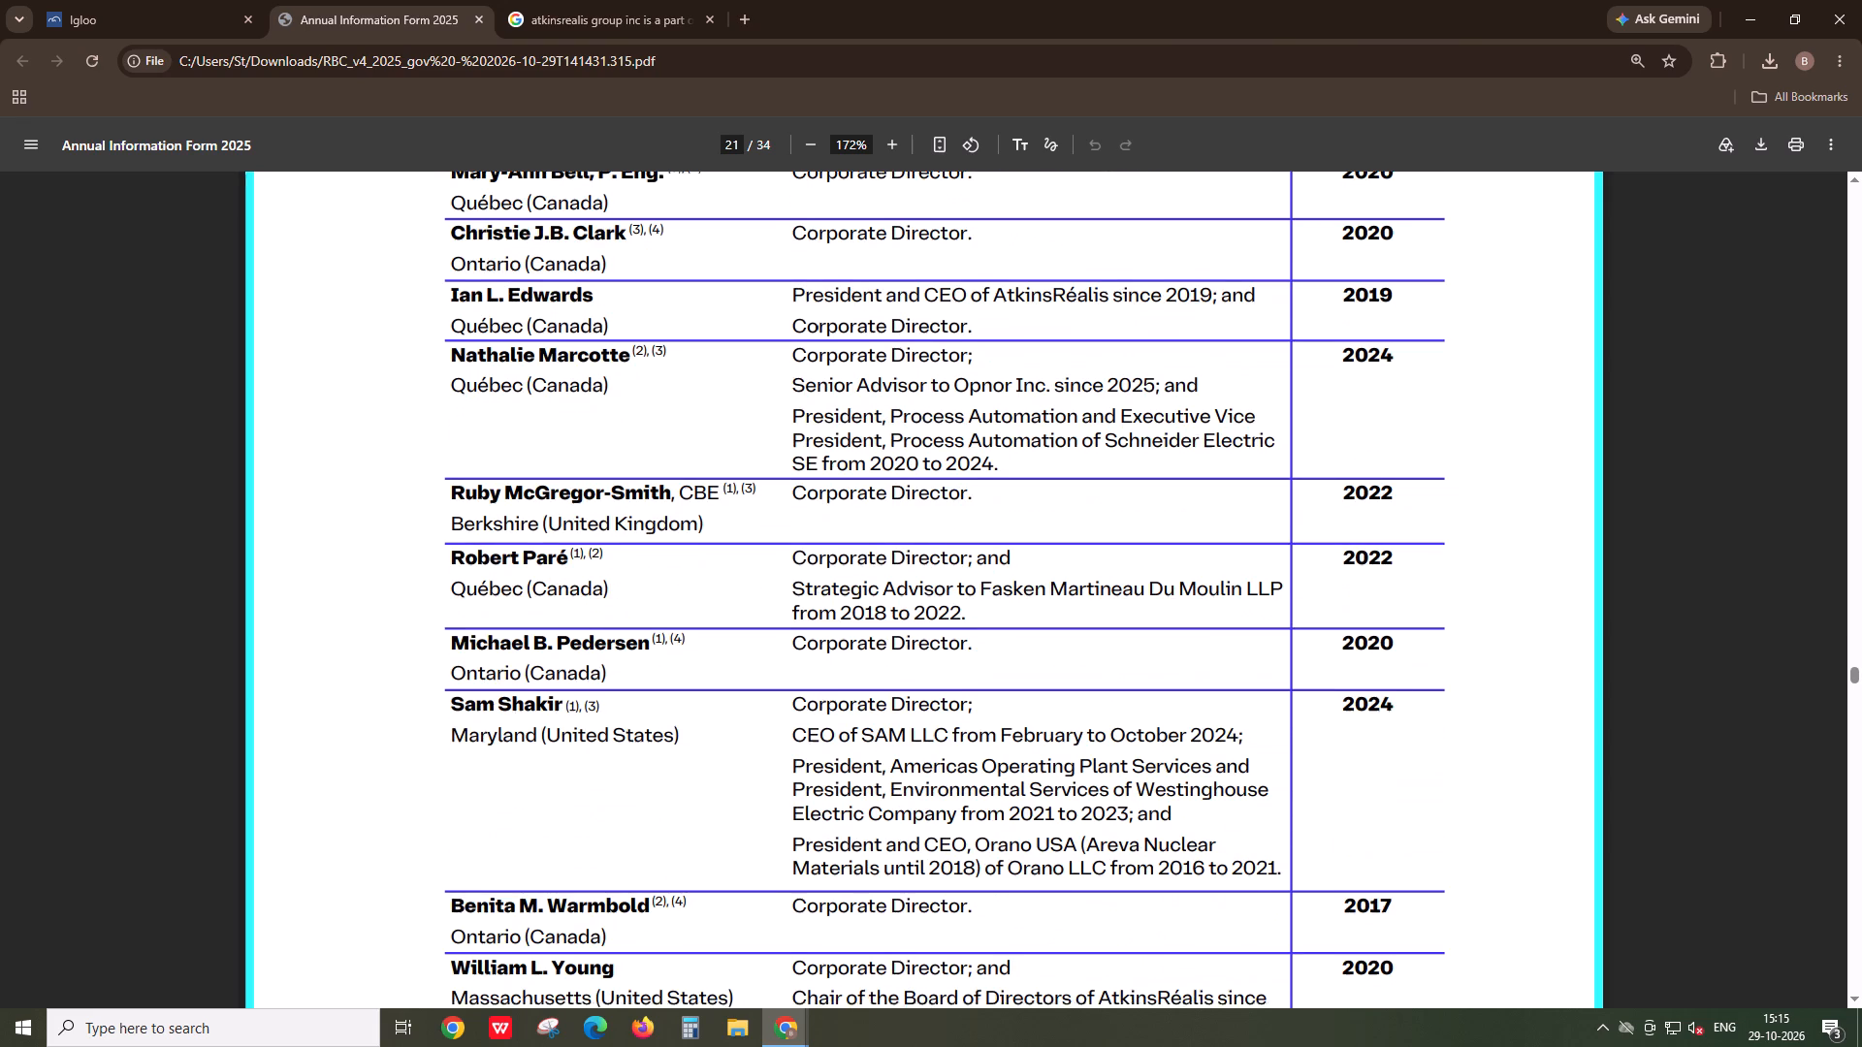
scroll(930, 657, "down", 1)
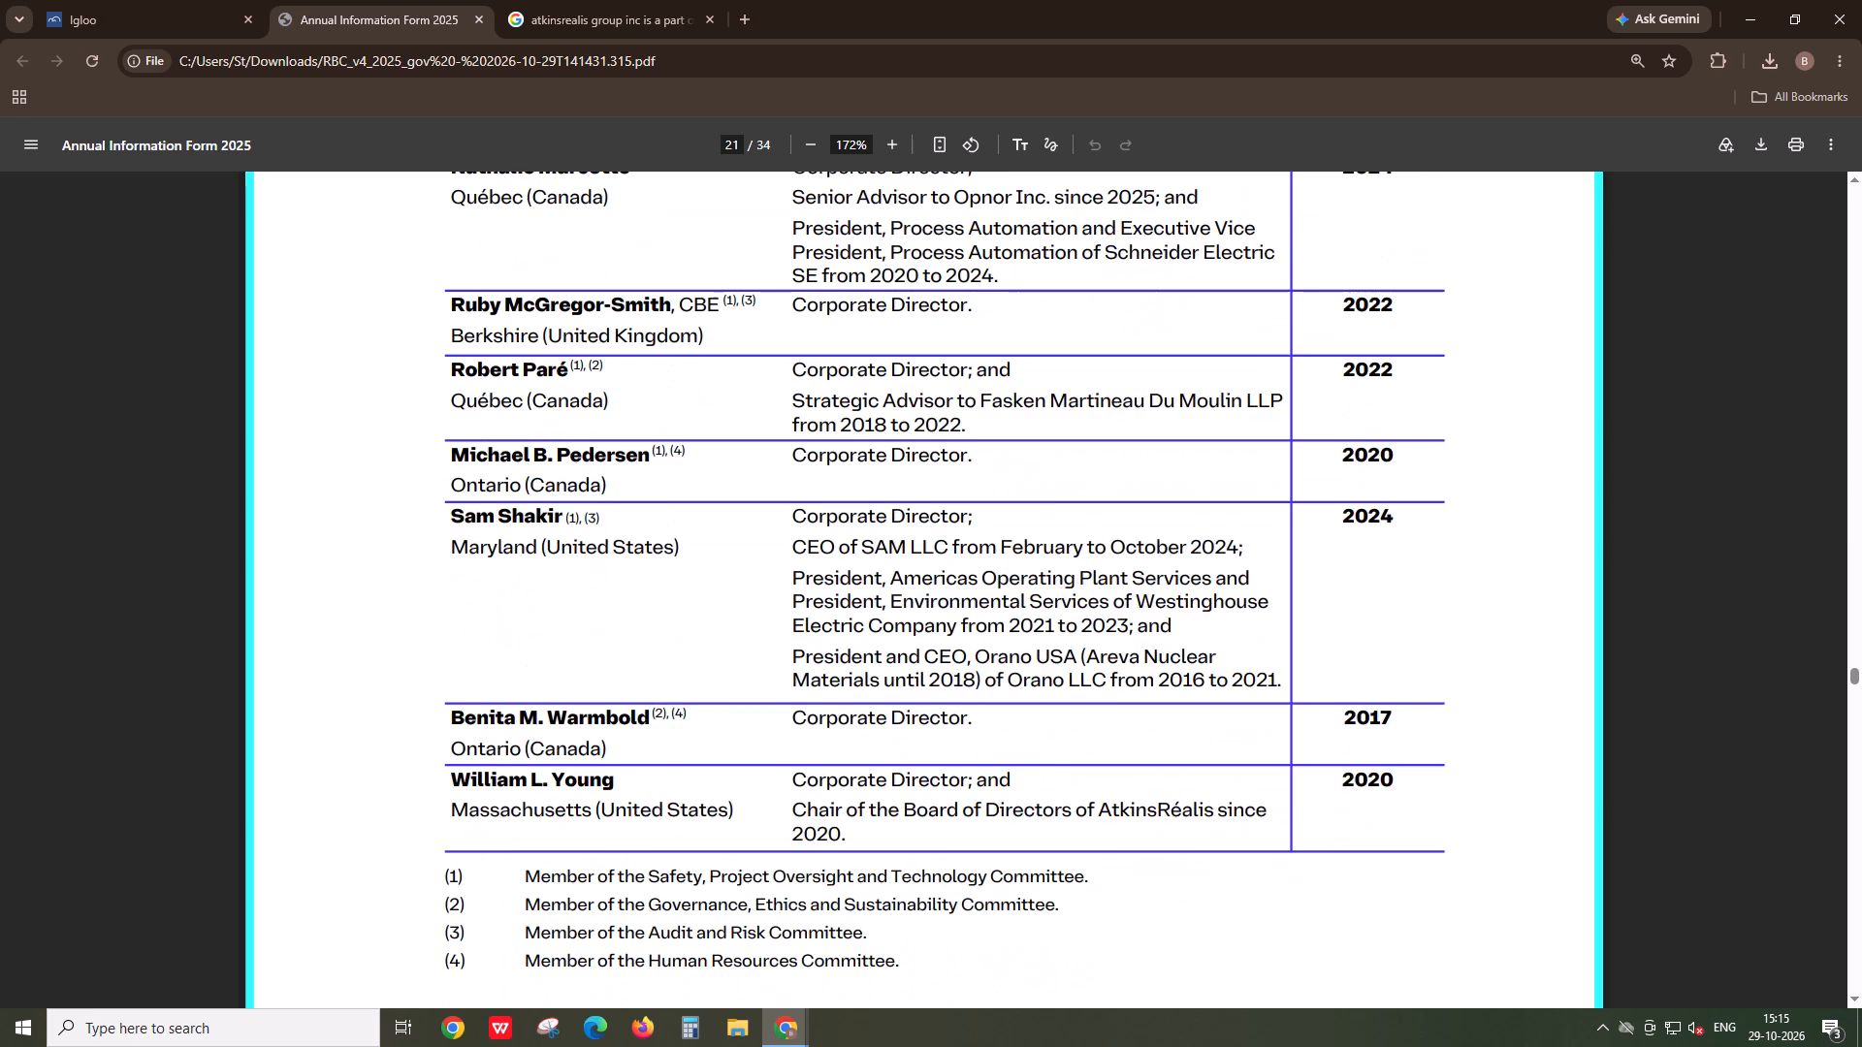
left_click(92, 0)
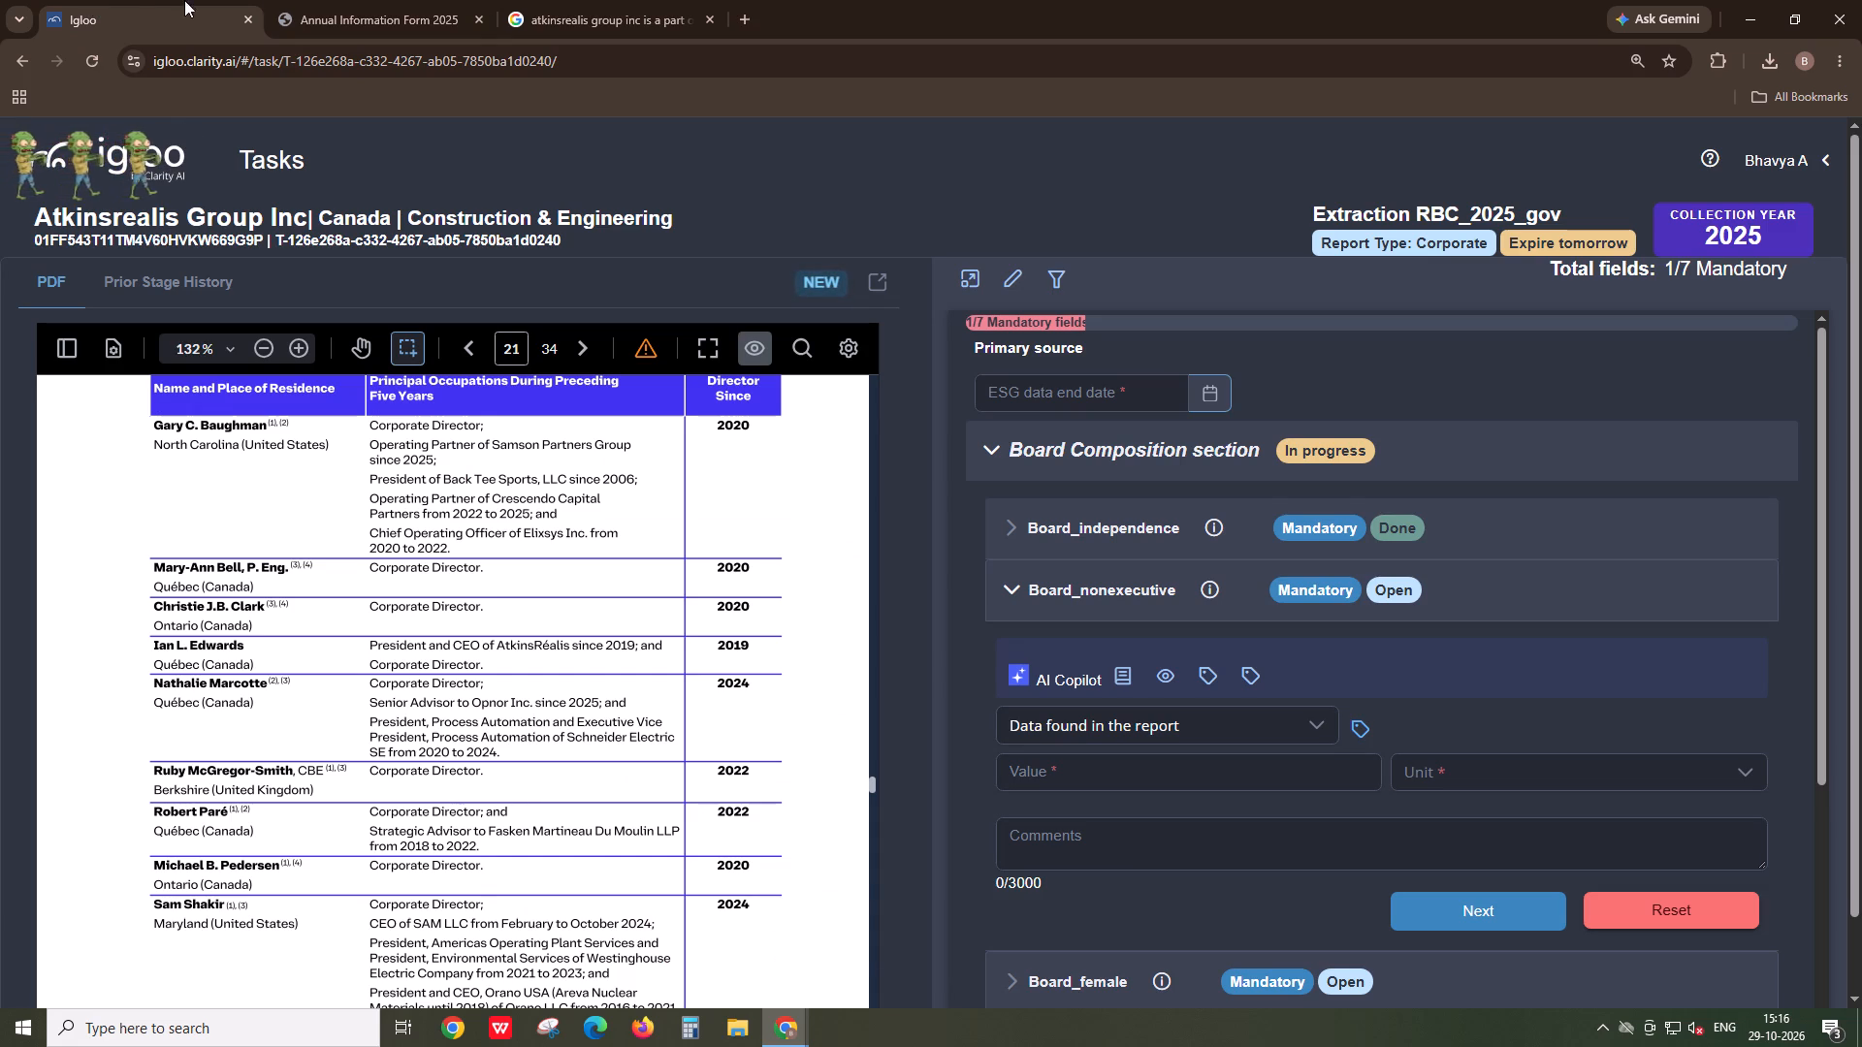
left_click(406, 0)
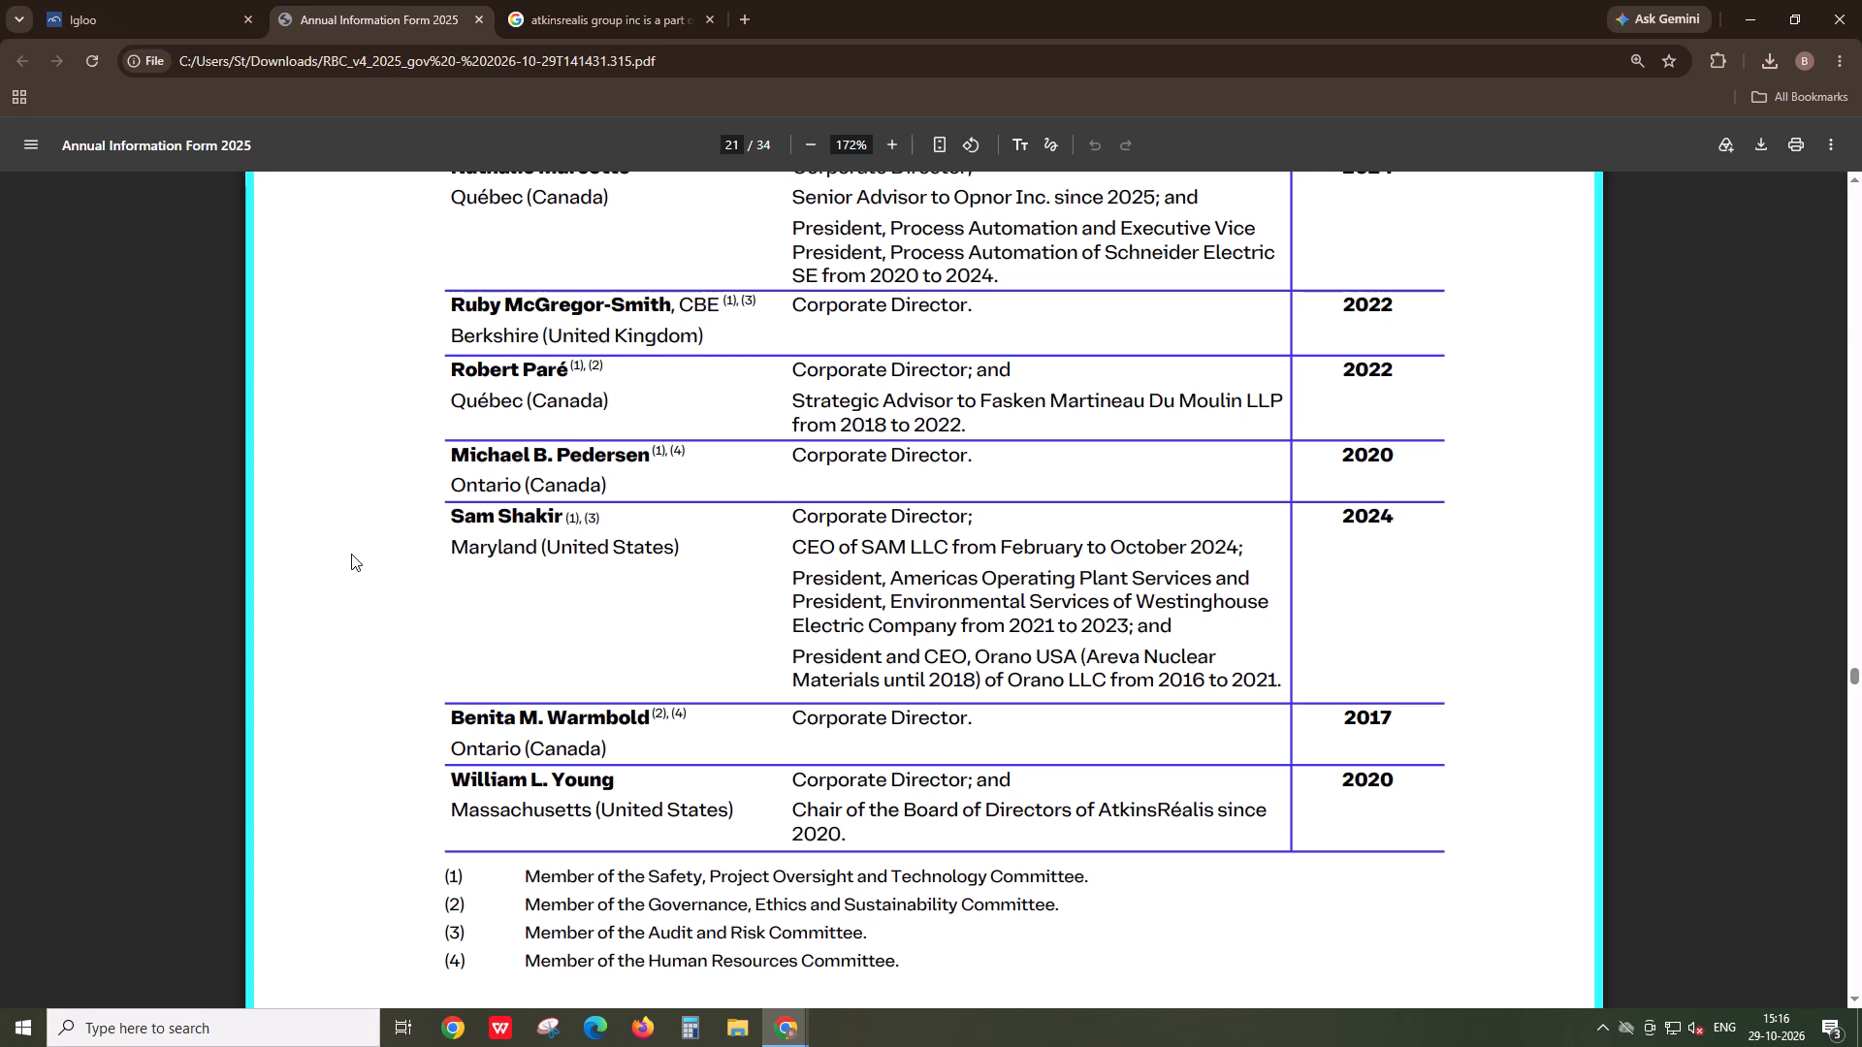
Read the AI Copilot explanation for Board_nonexecutive in Igloo and check it against the Directors table in the PDF.
left_click(234, 0)
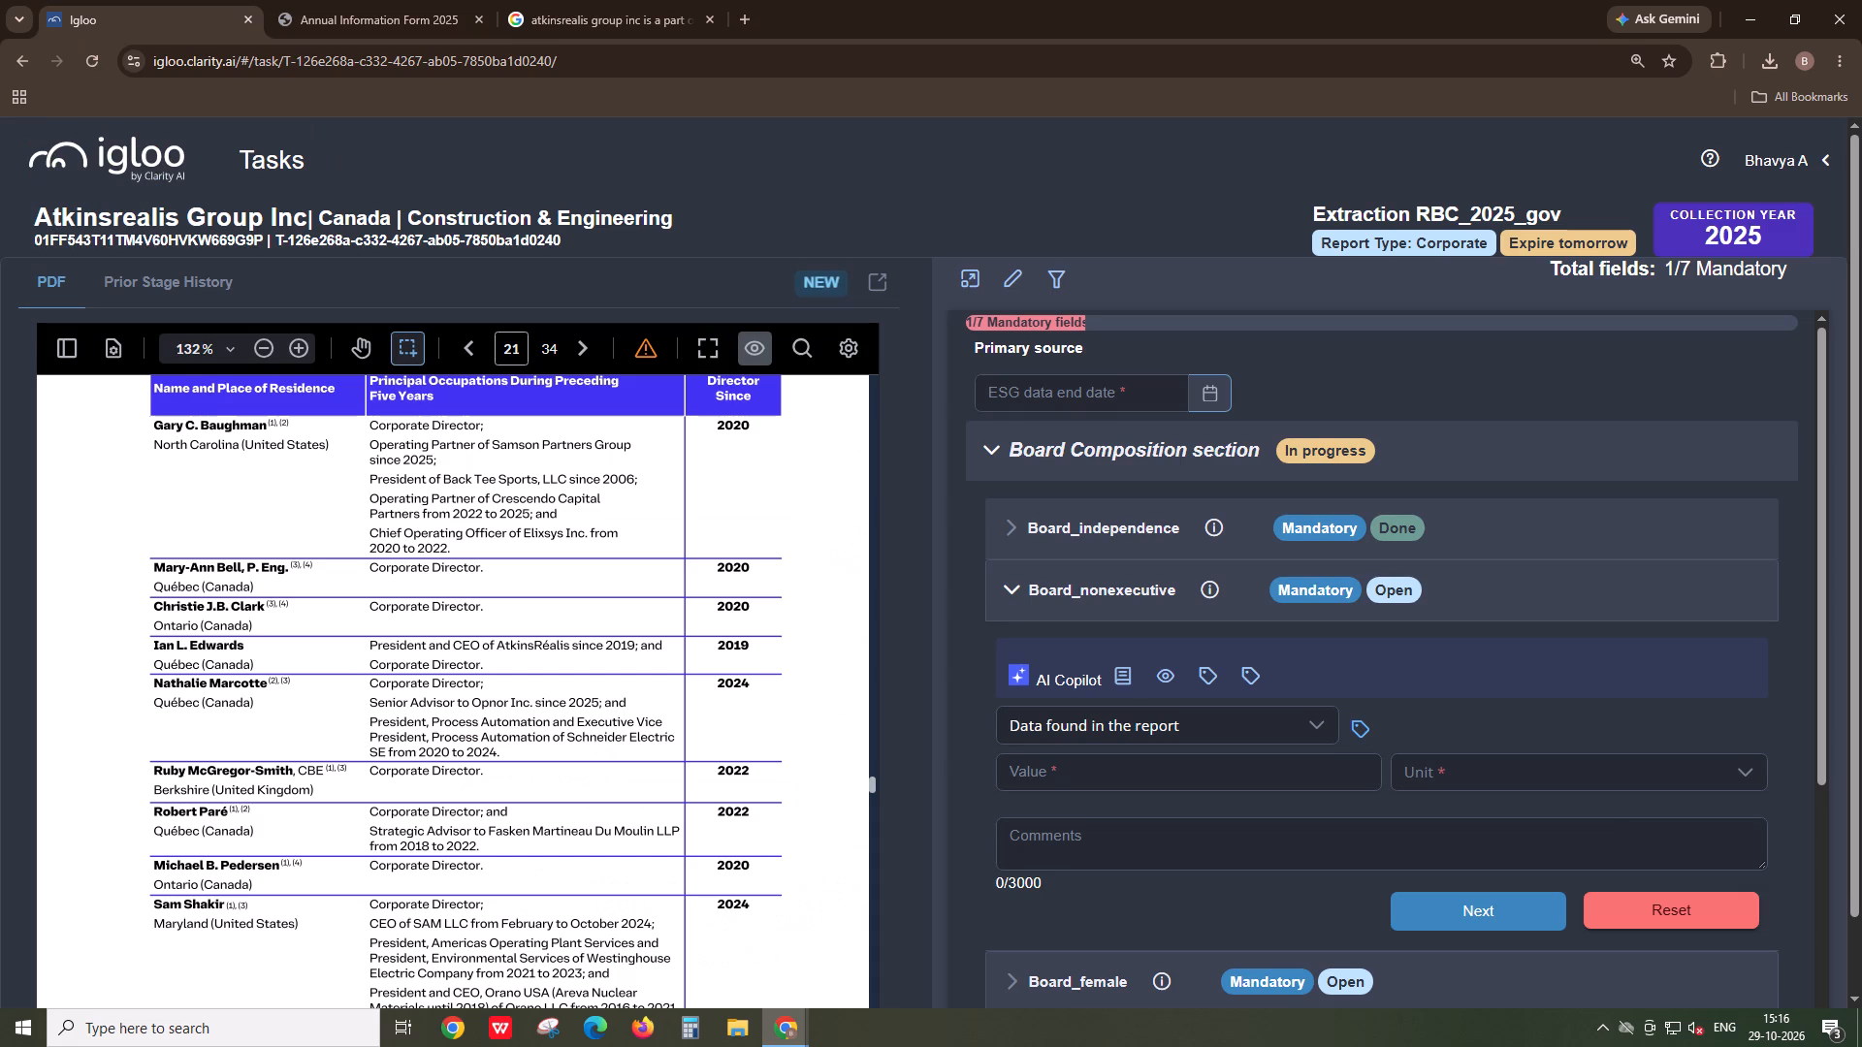
left_click(1120, 666)
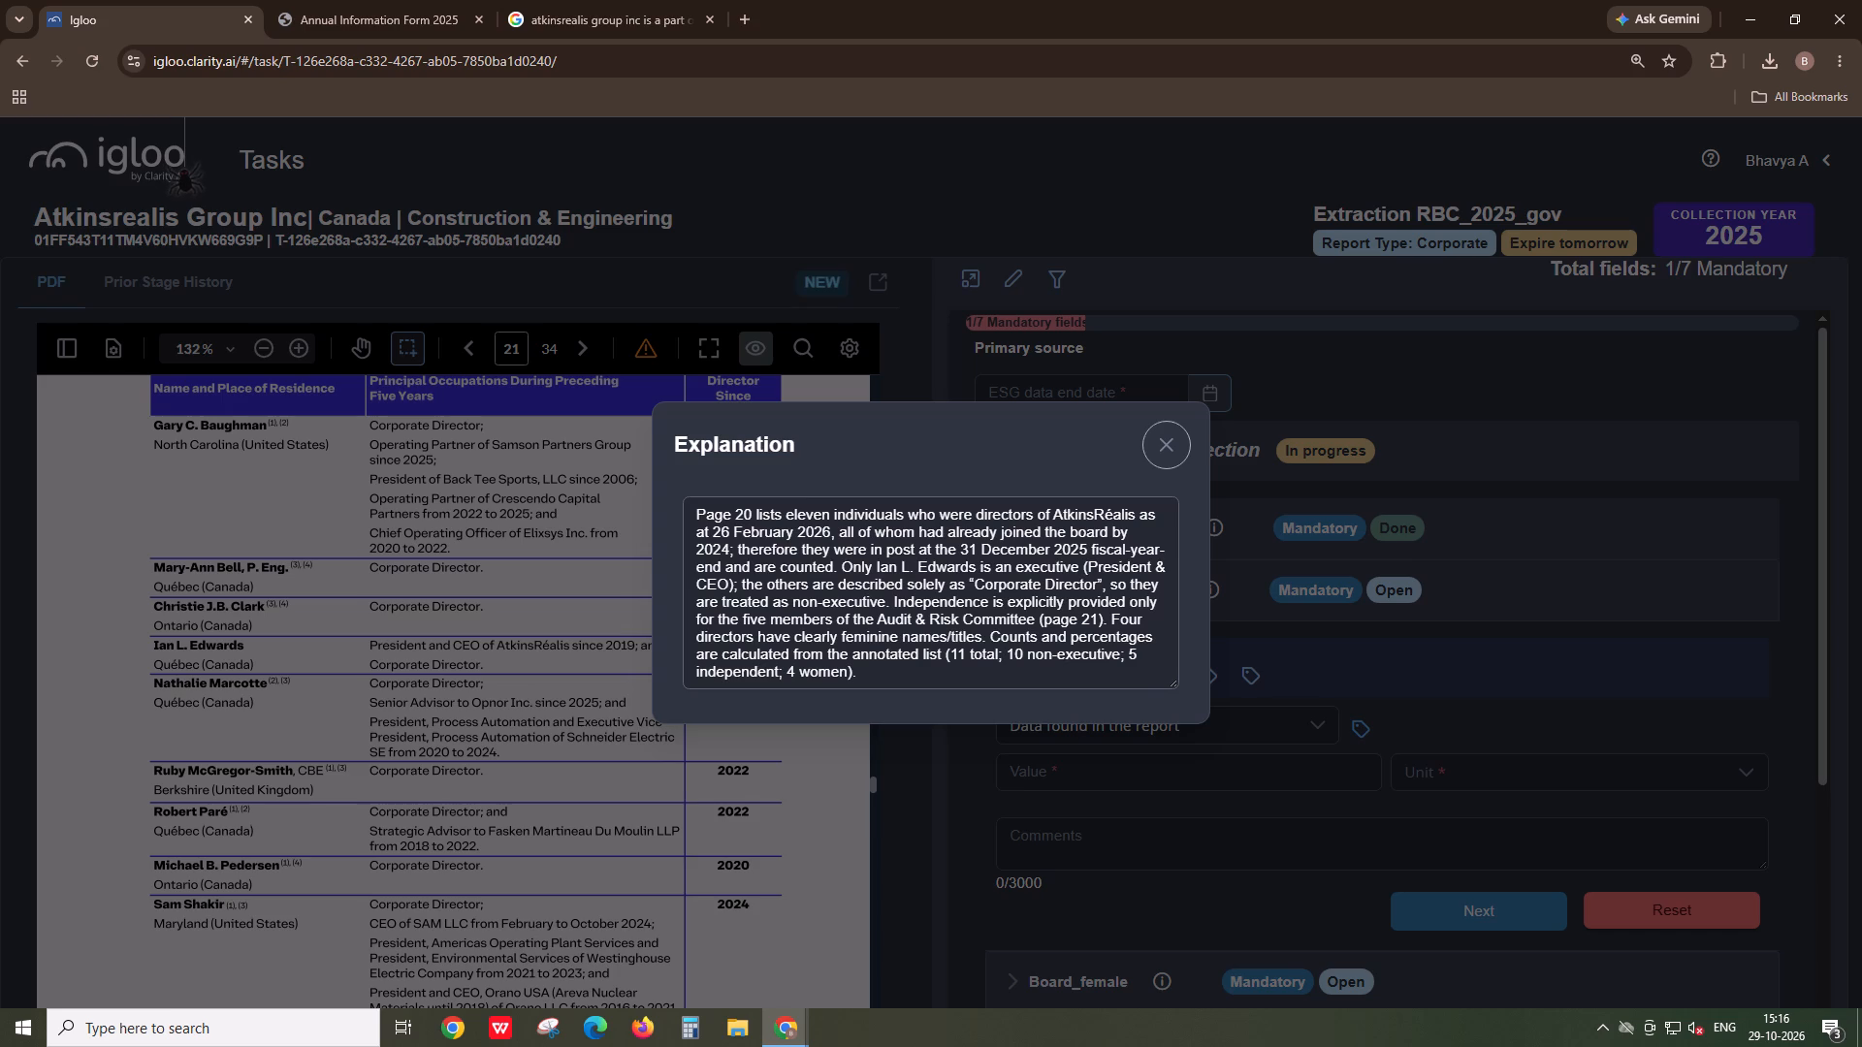
left_click_drag(740, 565, 789, 568)
left_click(789, 568)
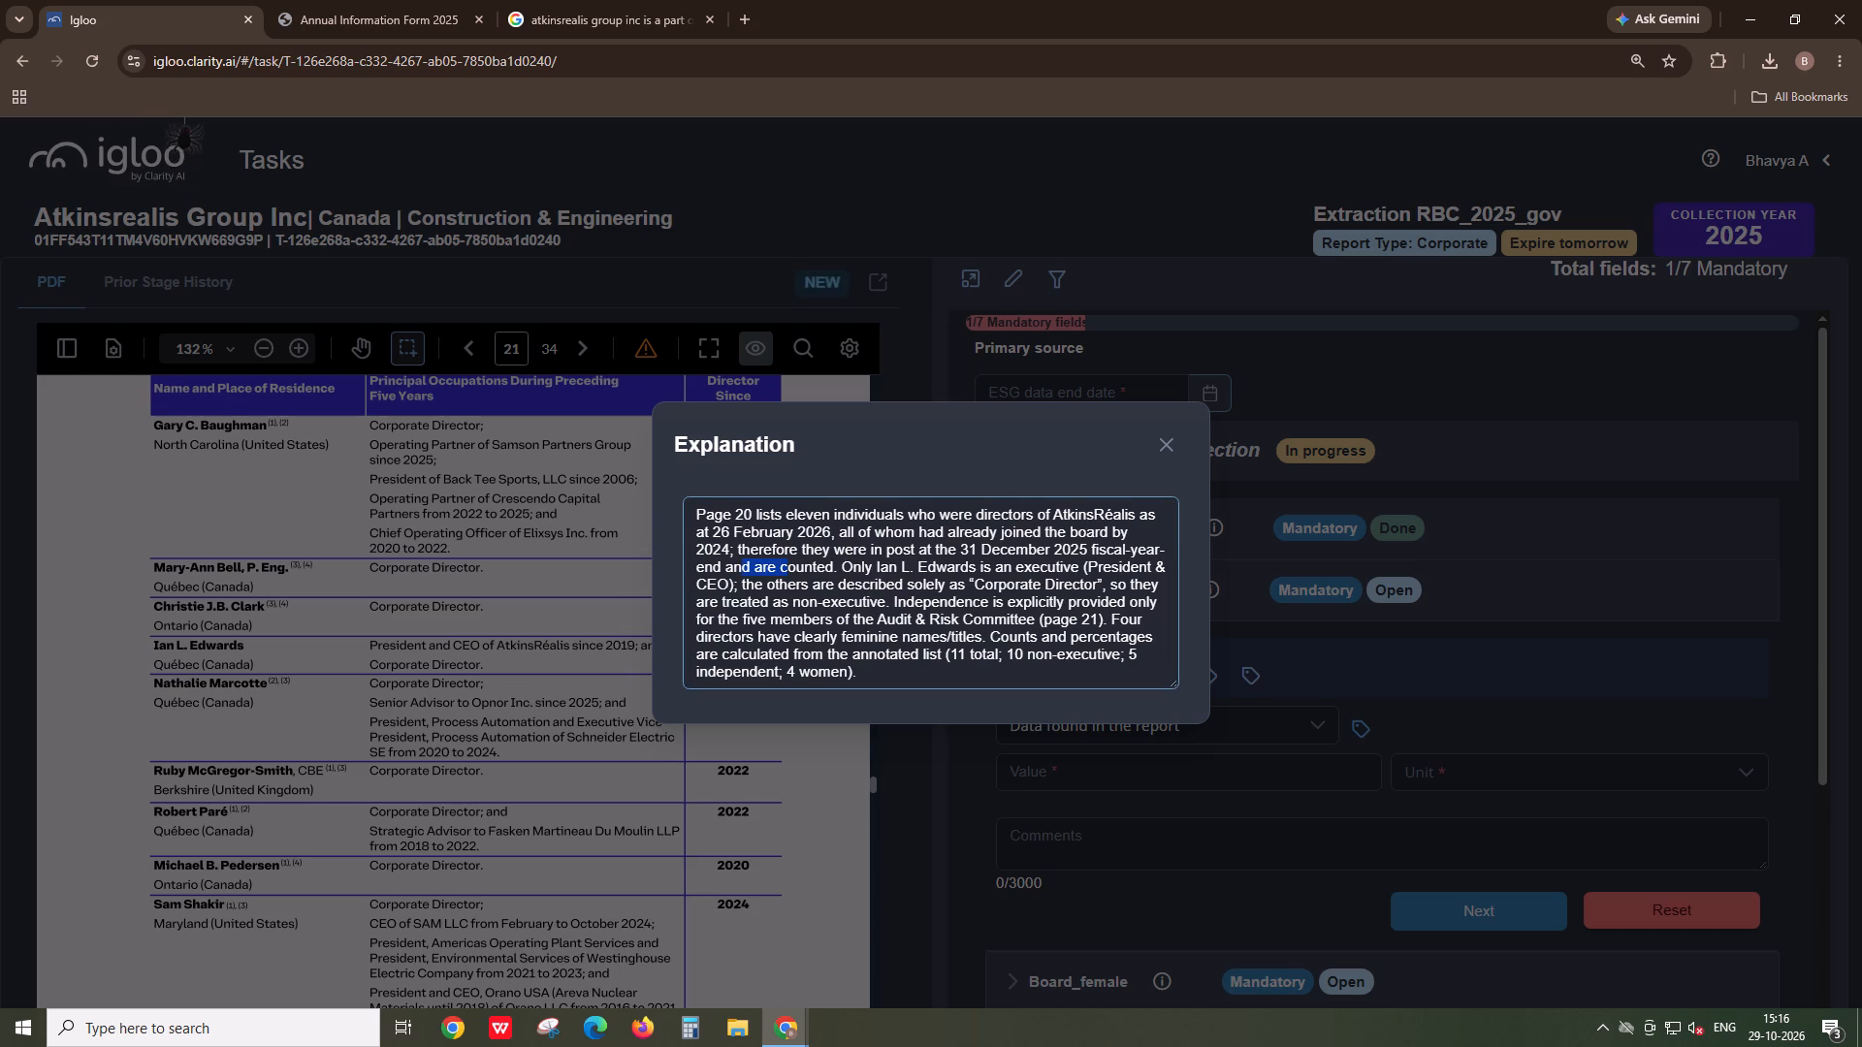
left_click_drag(839, 569, 868, 569)
left_click(868, 569)
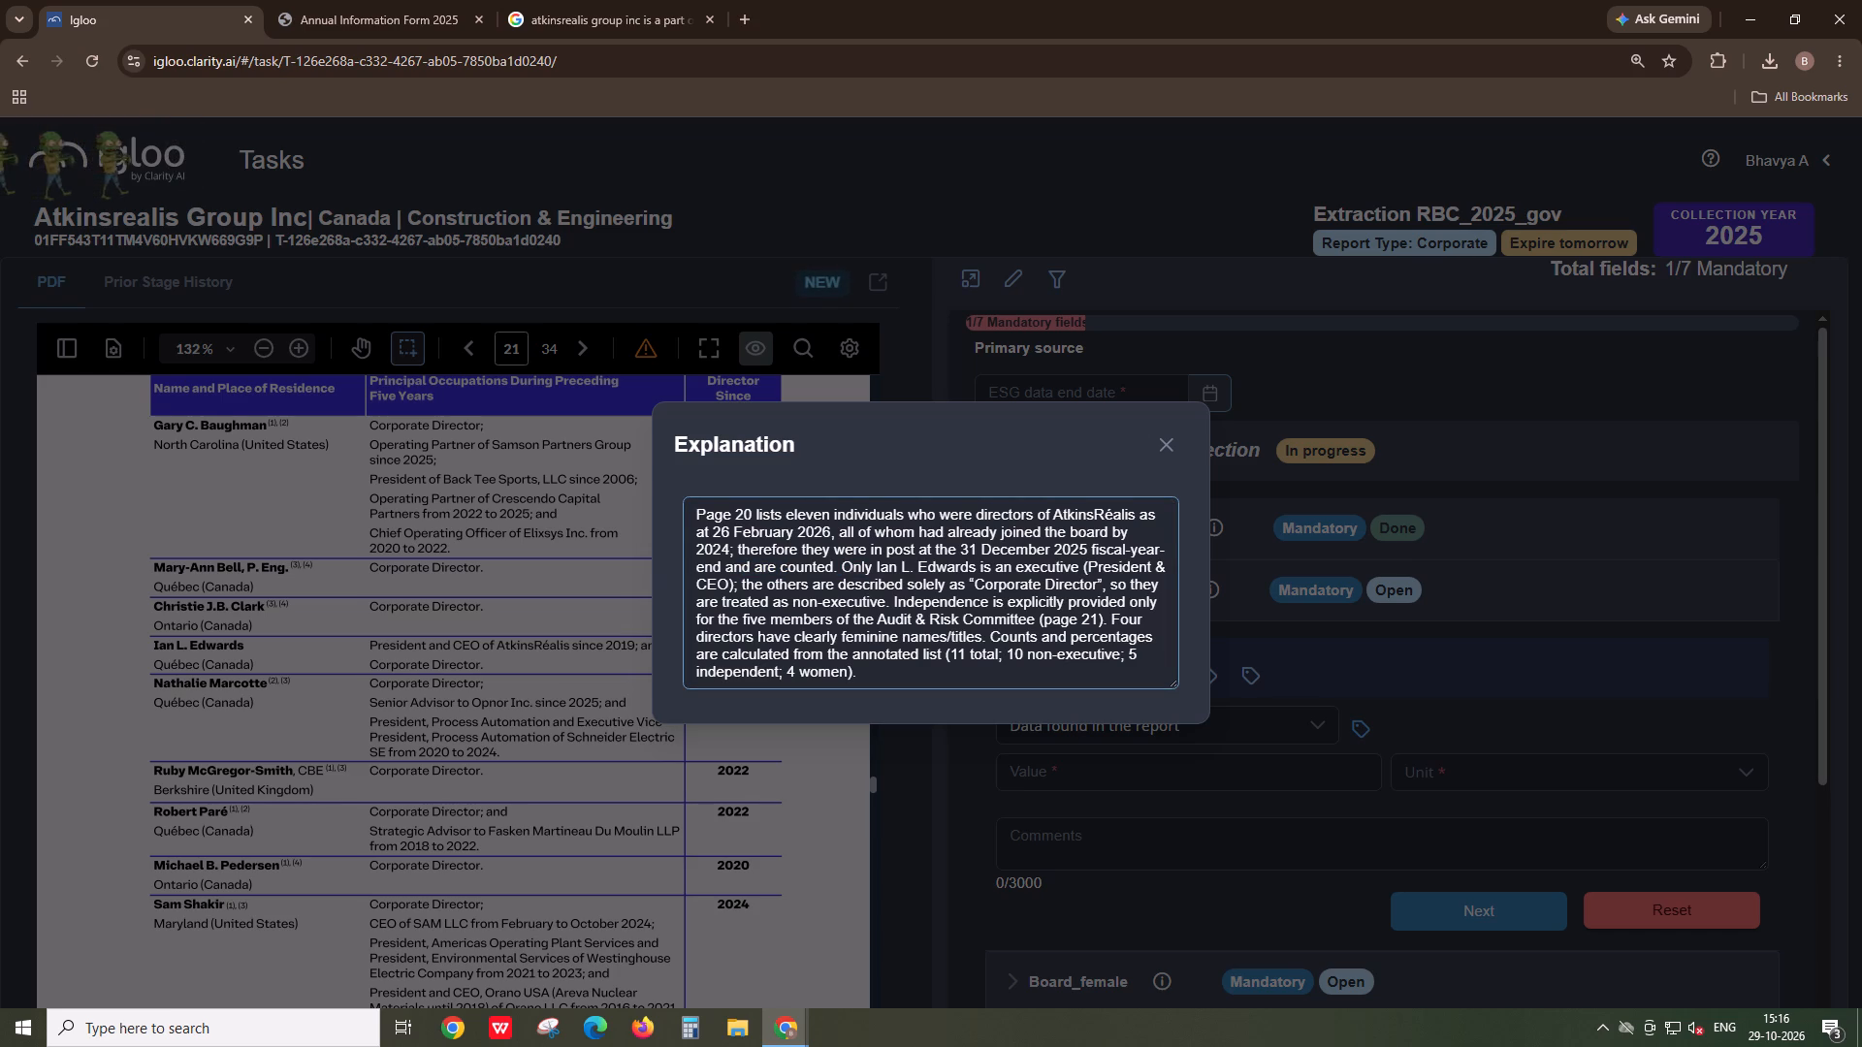
left_click(459, 0)
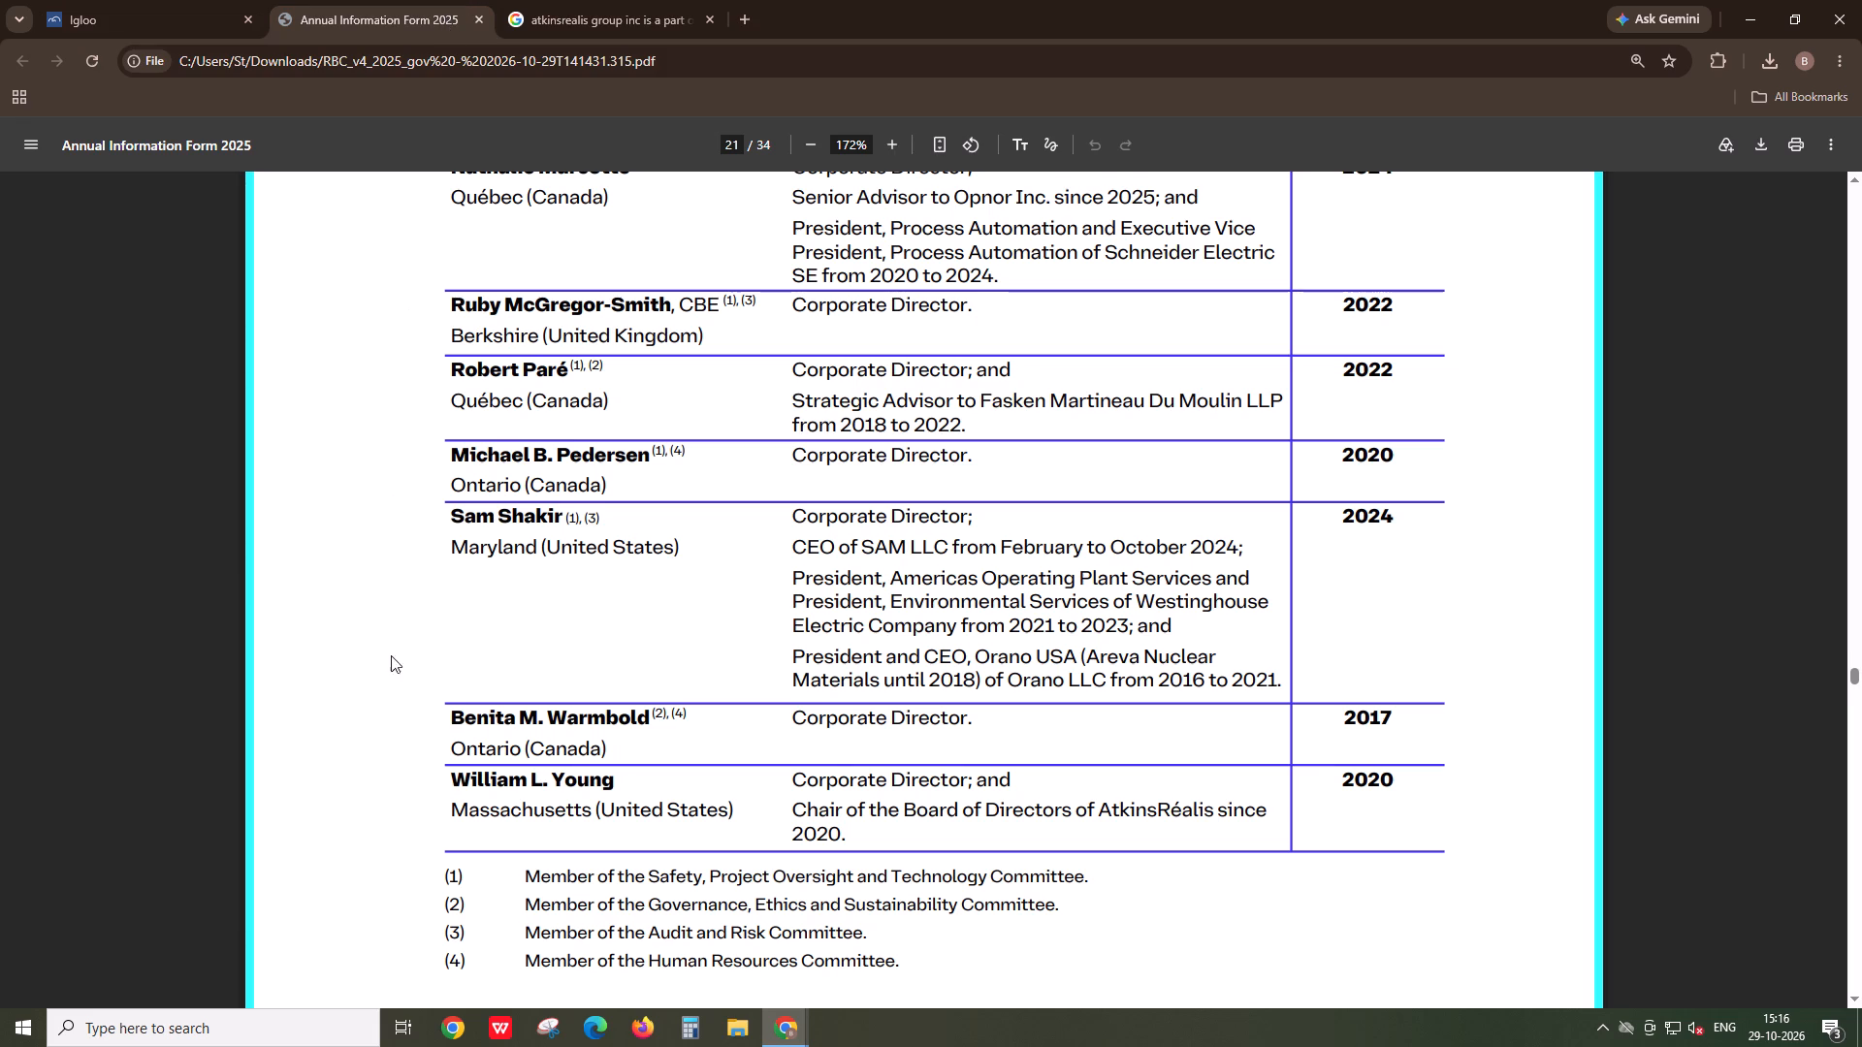
scroll(391, 711, "up", 6)
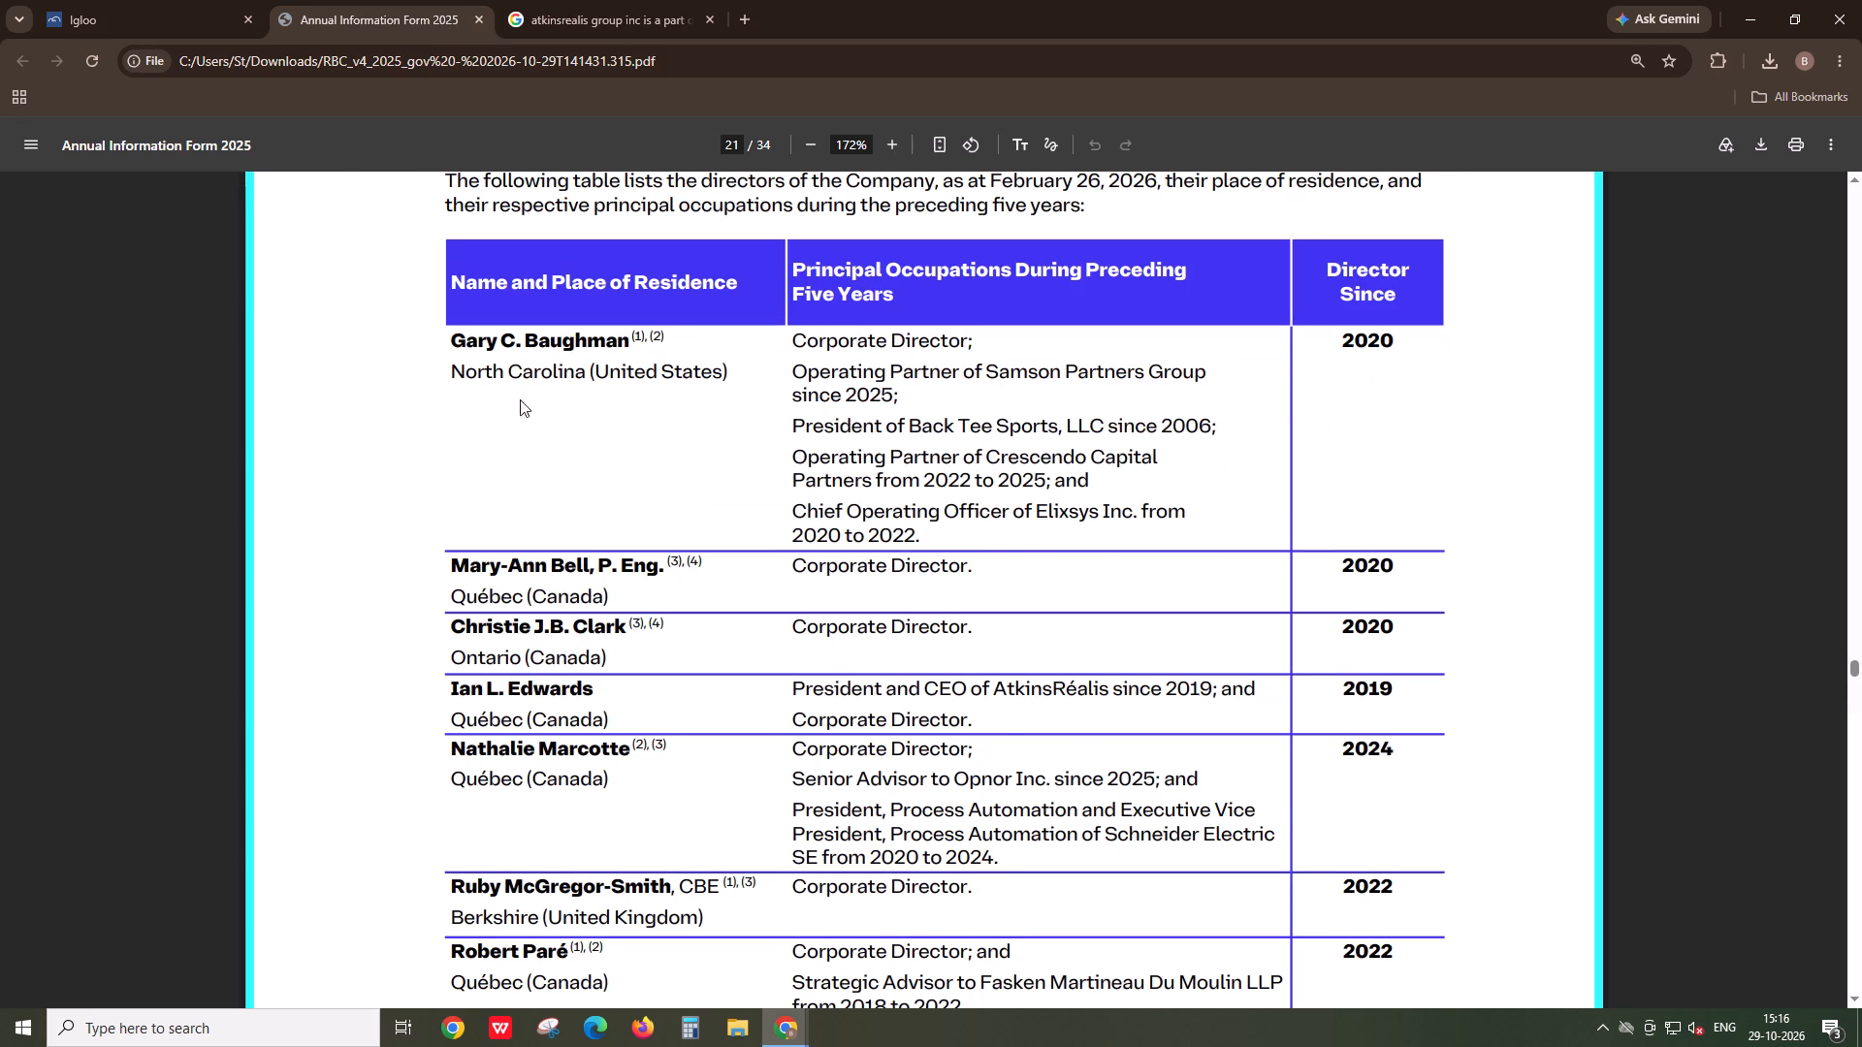
left_click(215, 0)
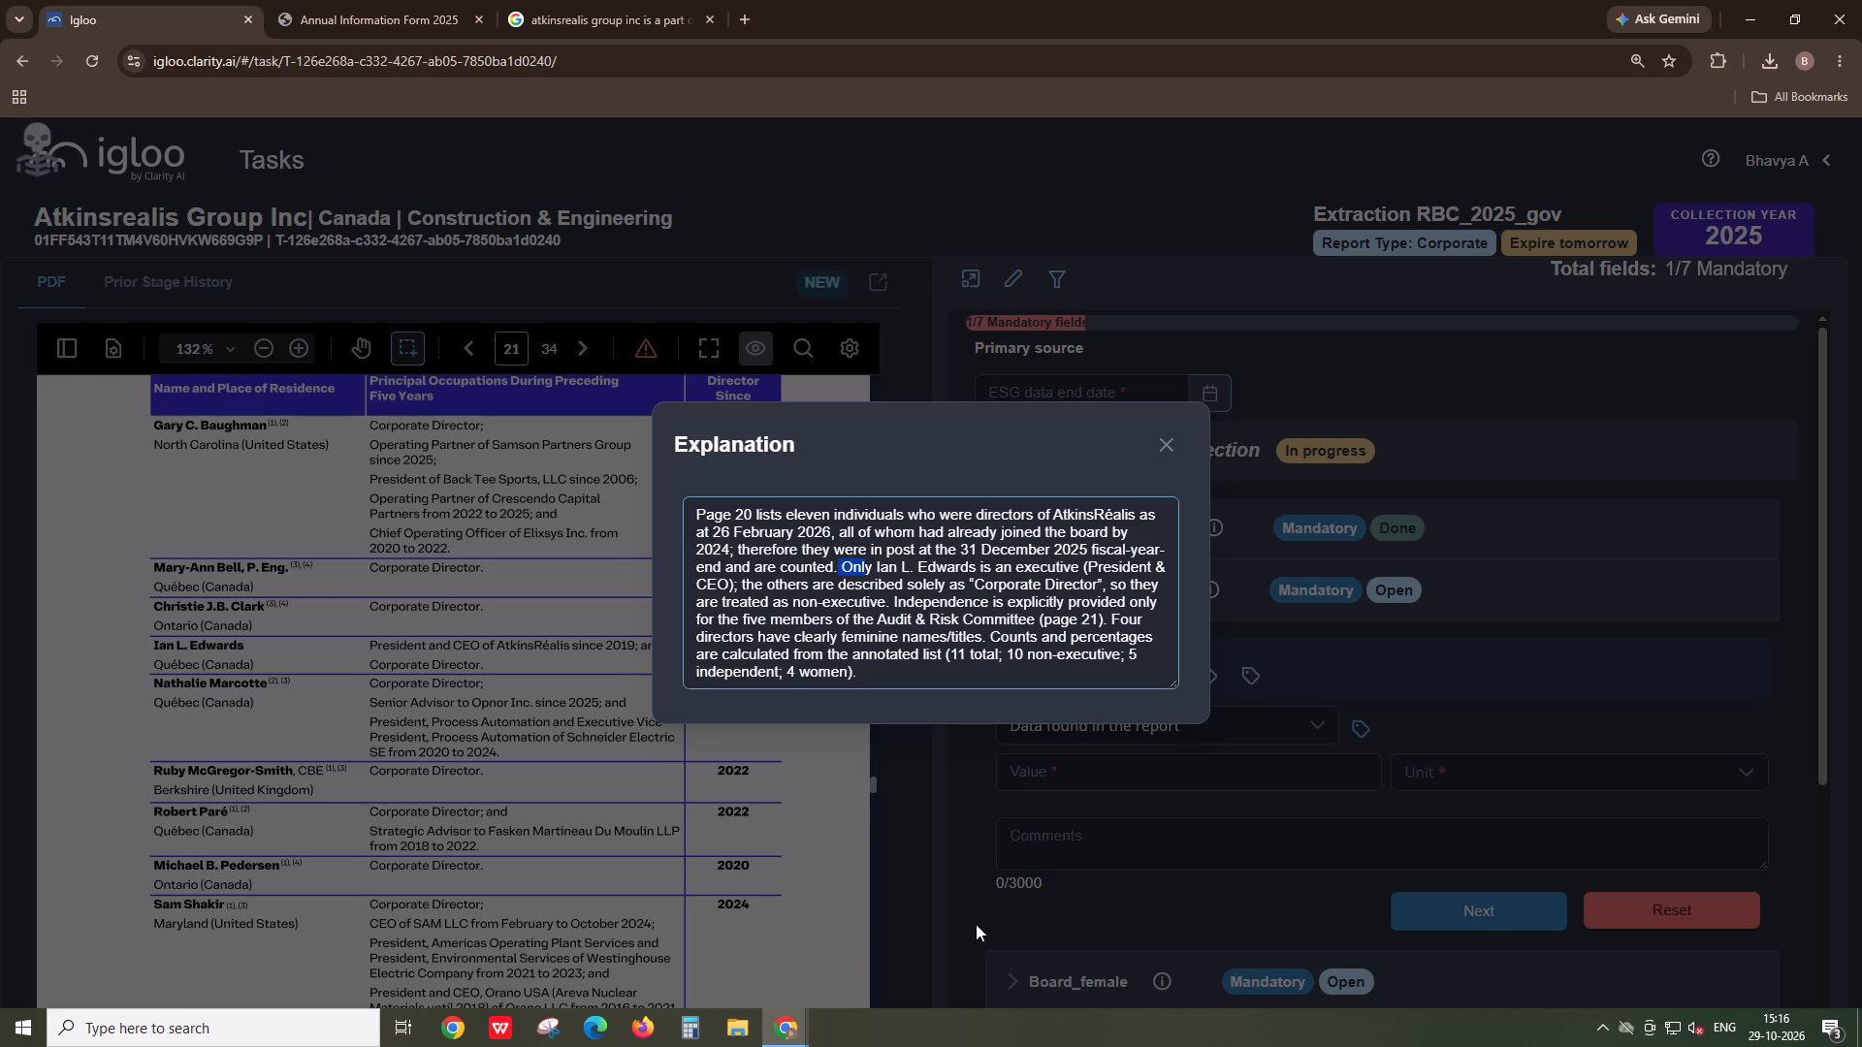
left_click(1186, 446)
Search Google in a new tab for "corporate director is a executive or non-executive", read the overview and close that tab.
left_click(743, 21)
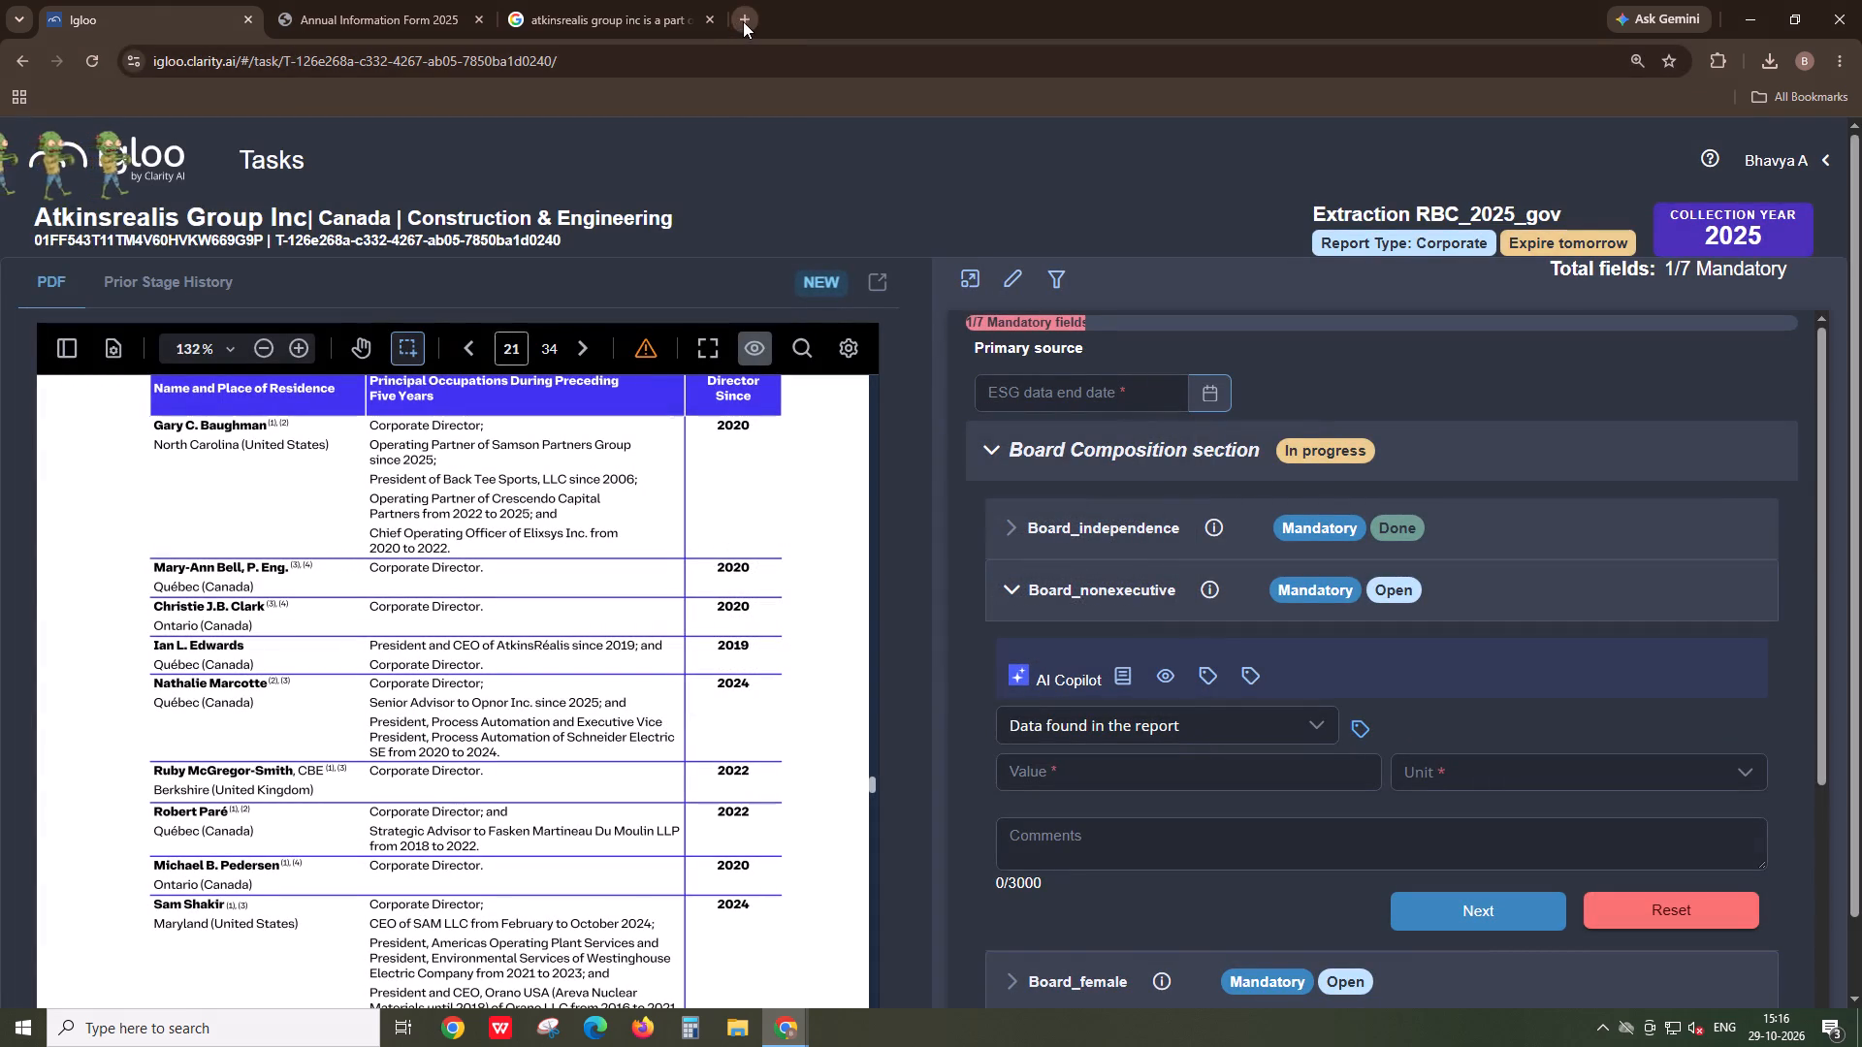
type("corporte director s")
key("BackSpace")
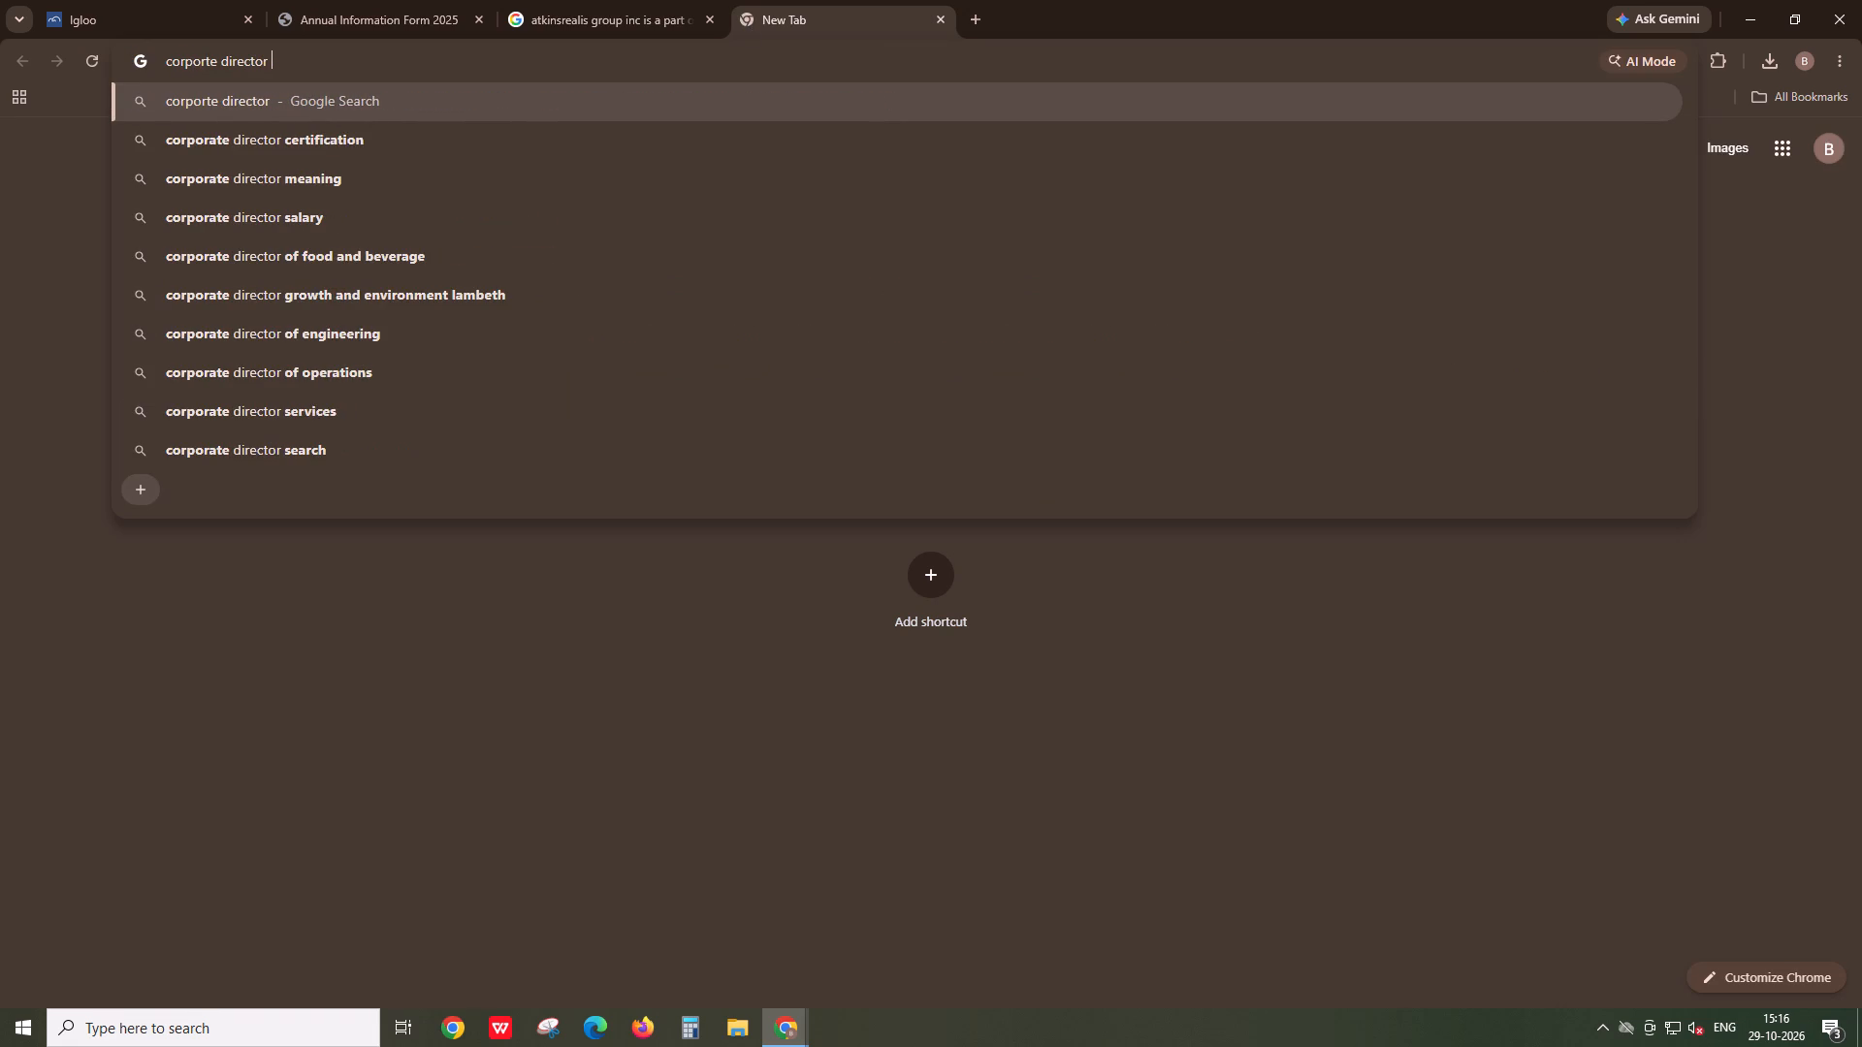
type("is a executive or non-executive")
key("Return")
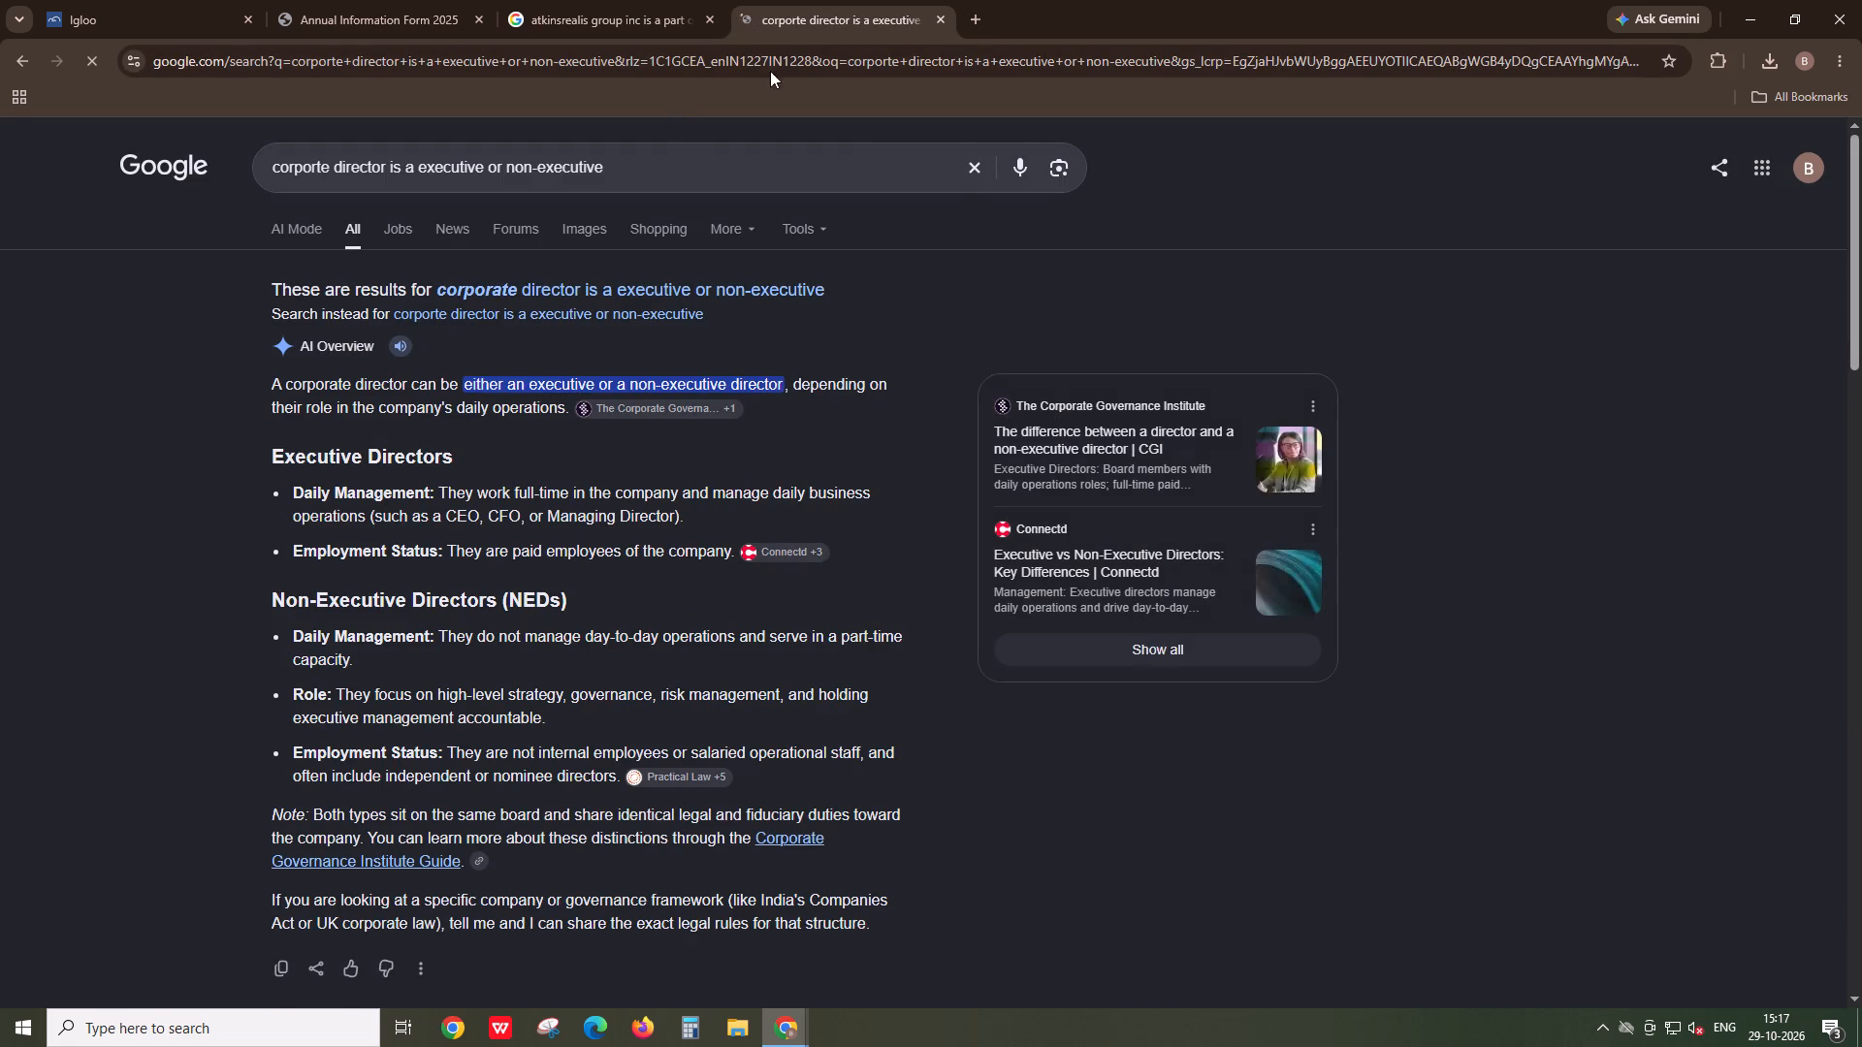
middle_click(811, 34)
Review the Directors table and the board committee membership lists on pages 21 and 22 in Igloo's document viewer.
scroll(197, 892, "up", 1)
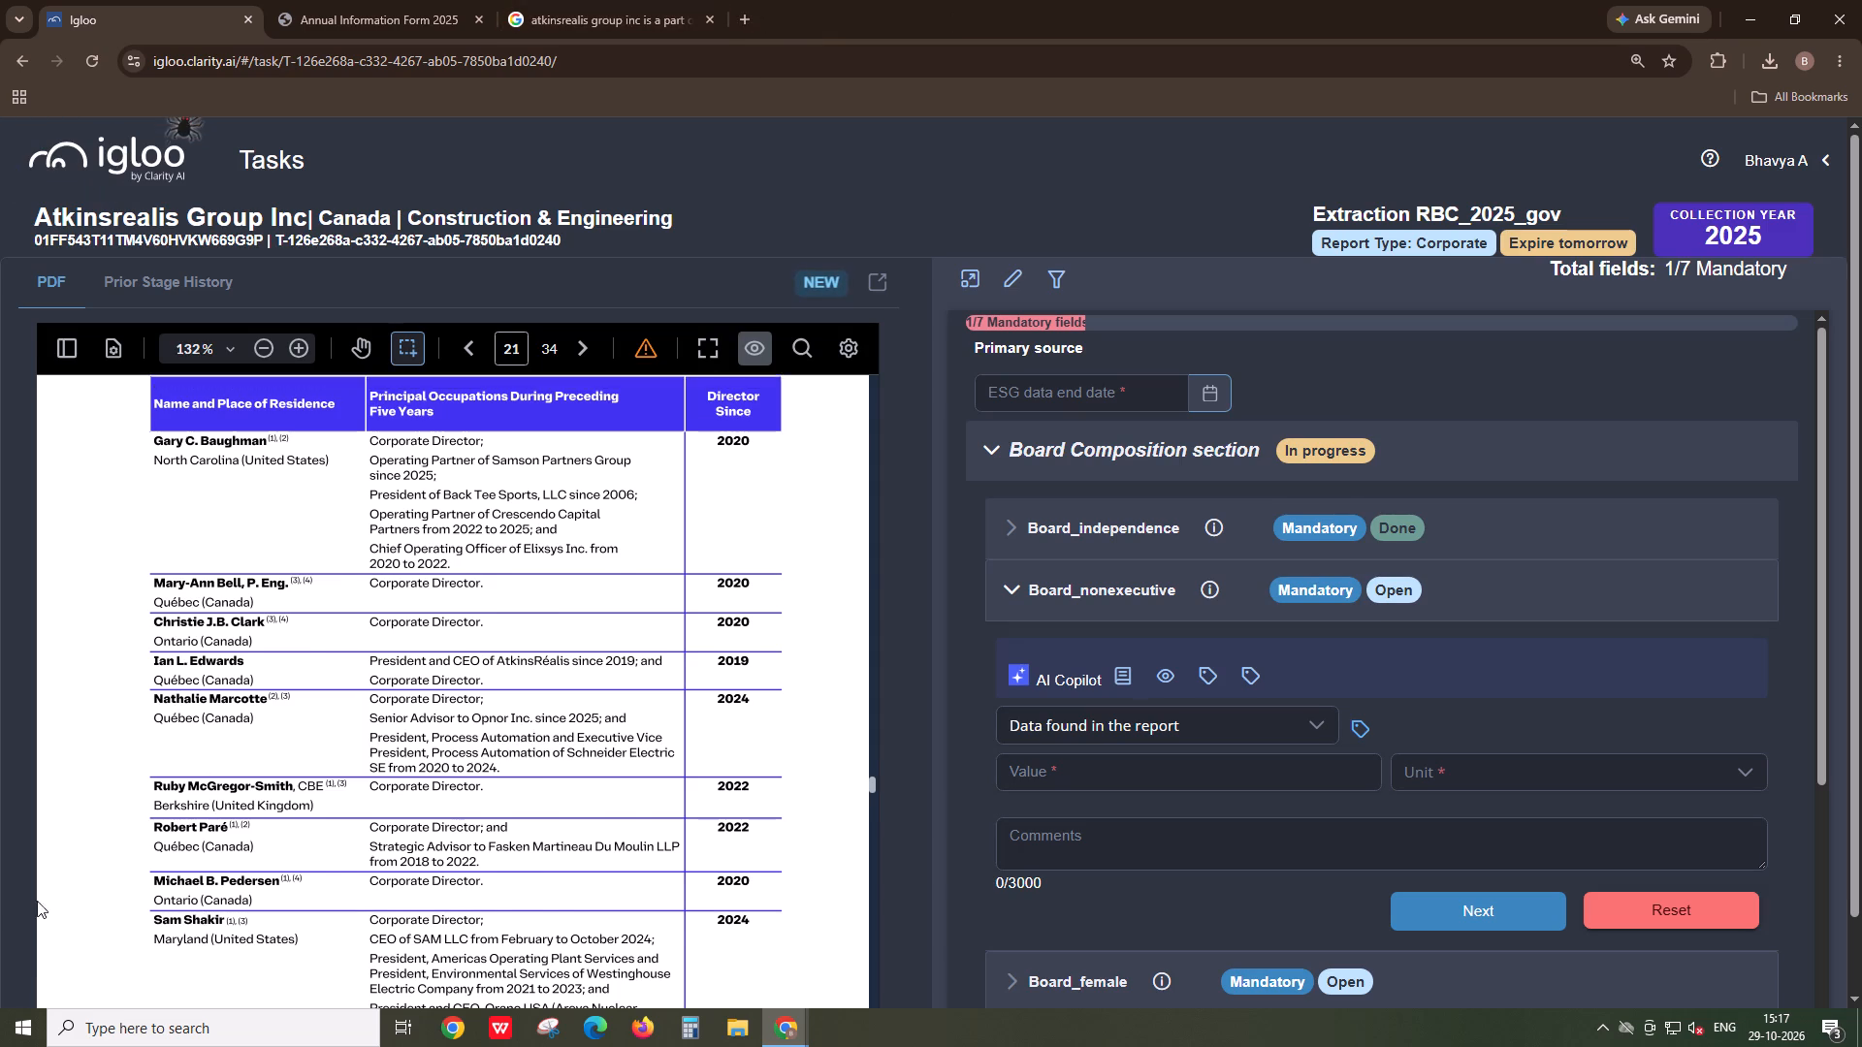
scroll(35, 936, "down", 6)
scroll(264, 853, "down", 4)
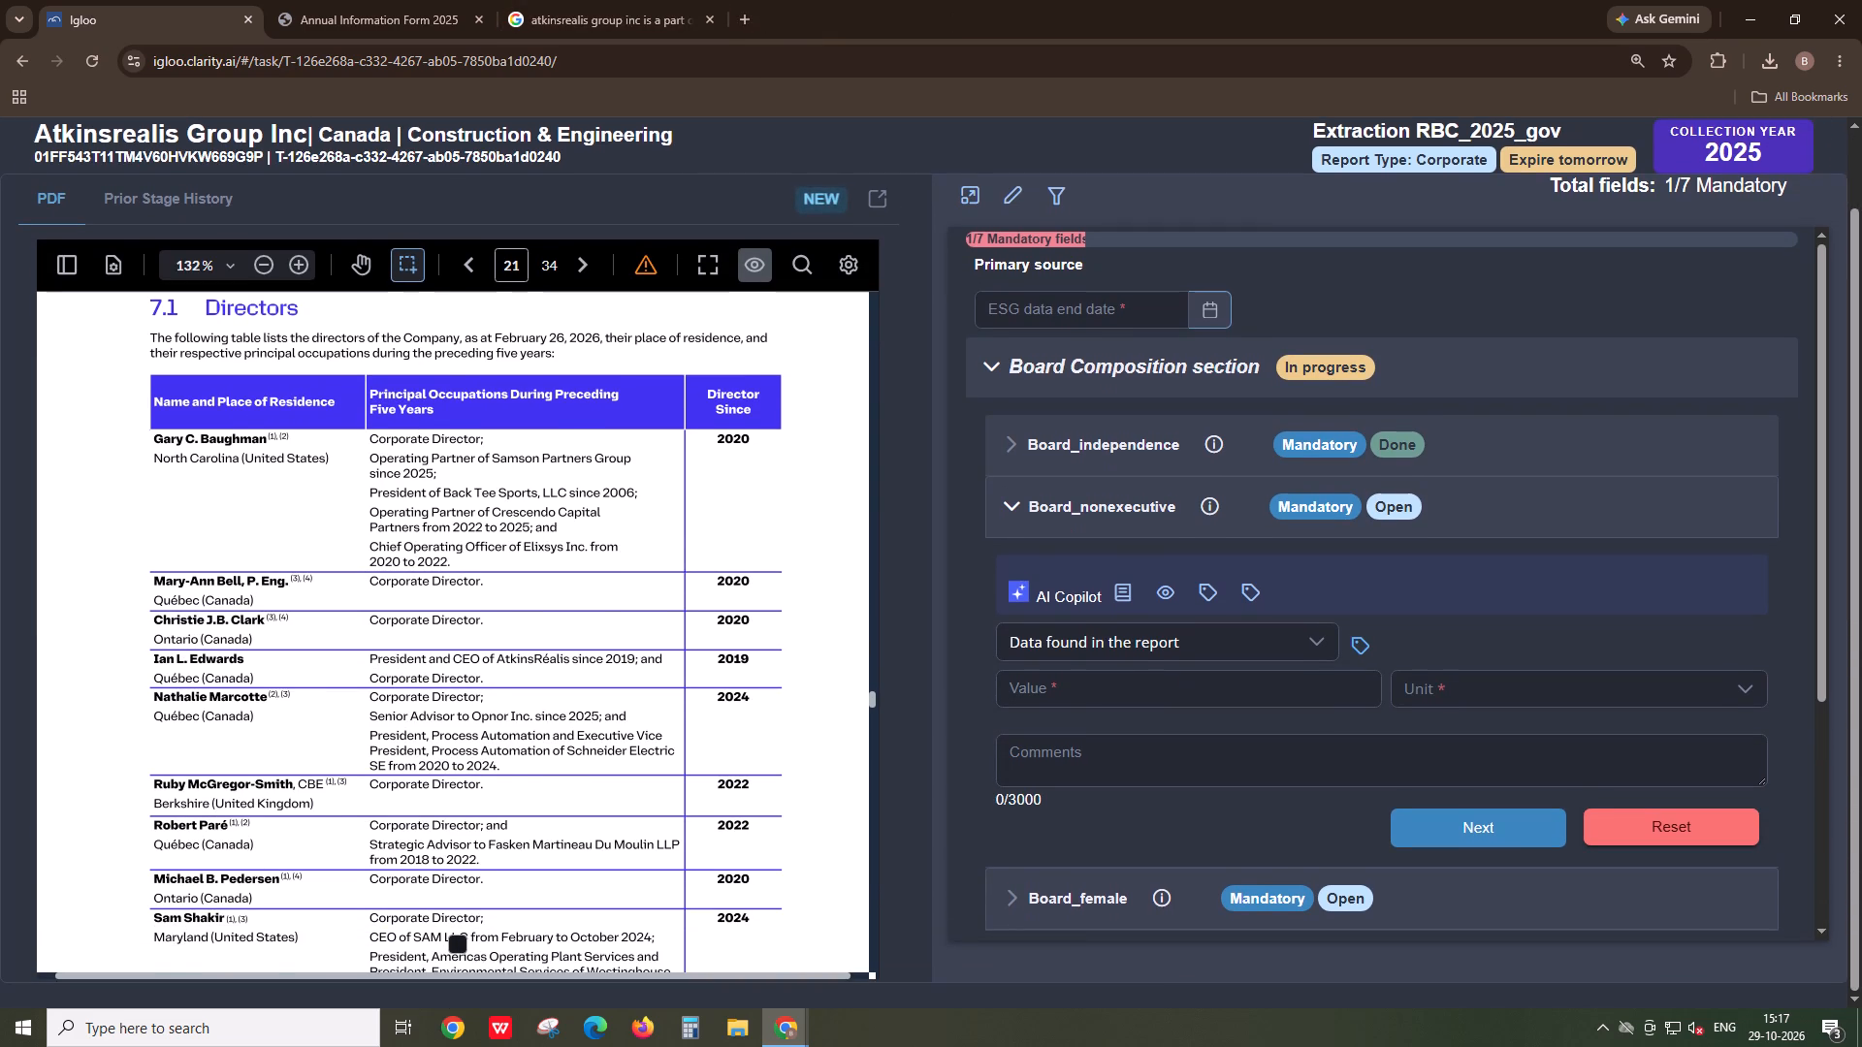
scroll(123, 853, "down", 4)
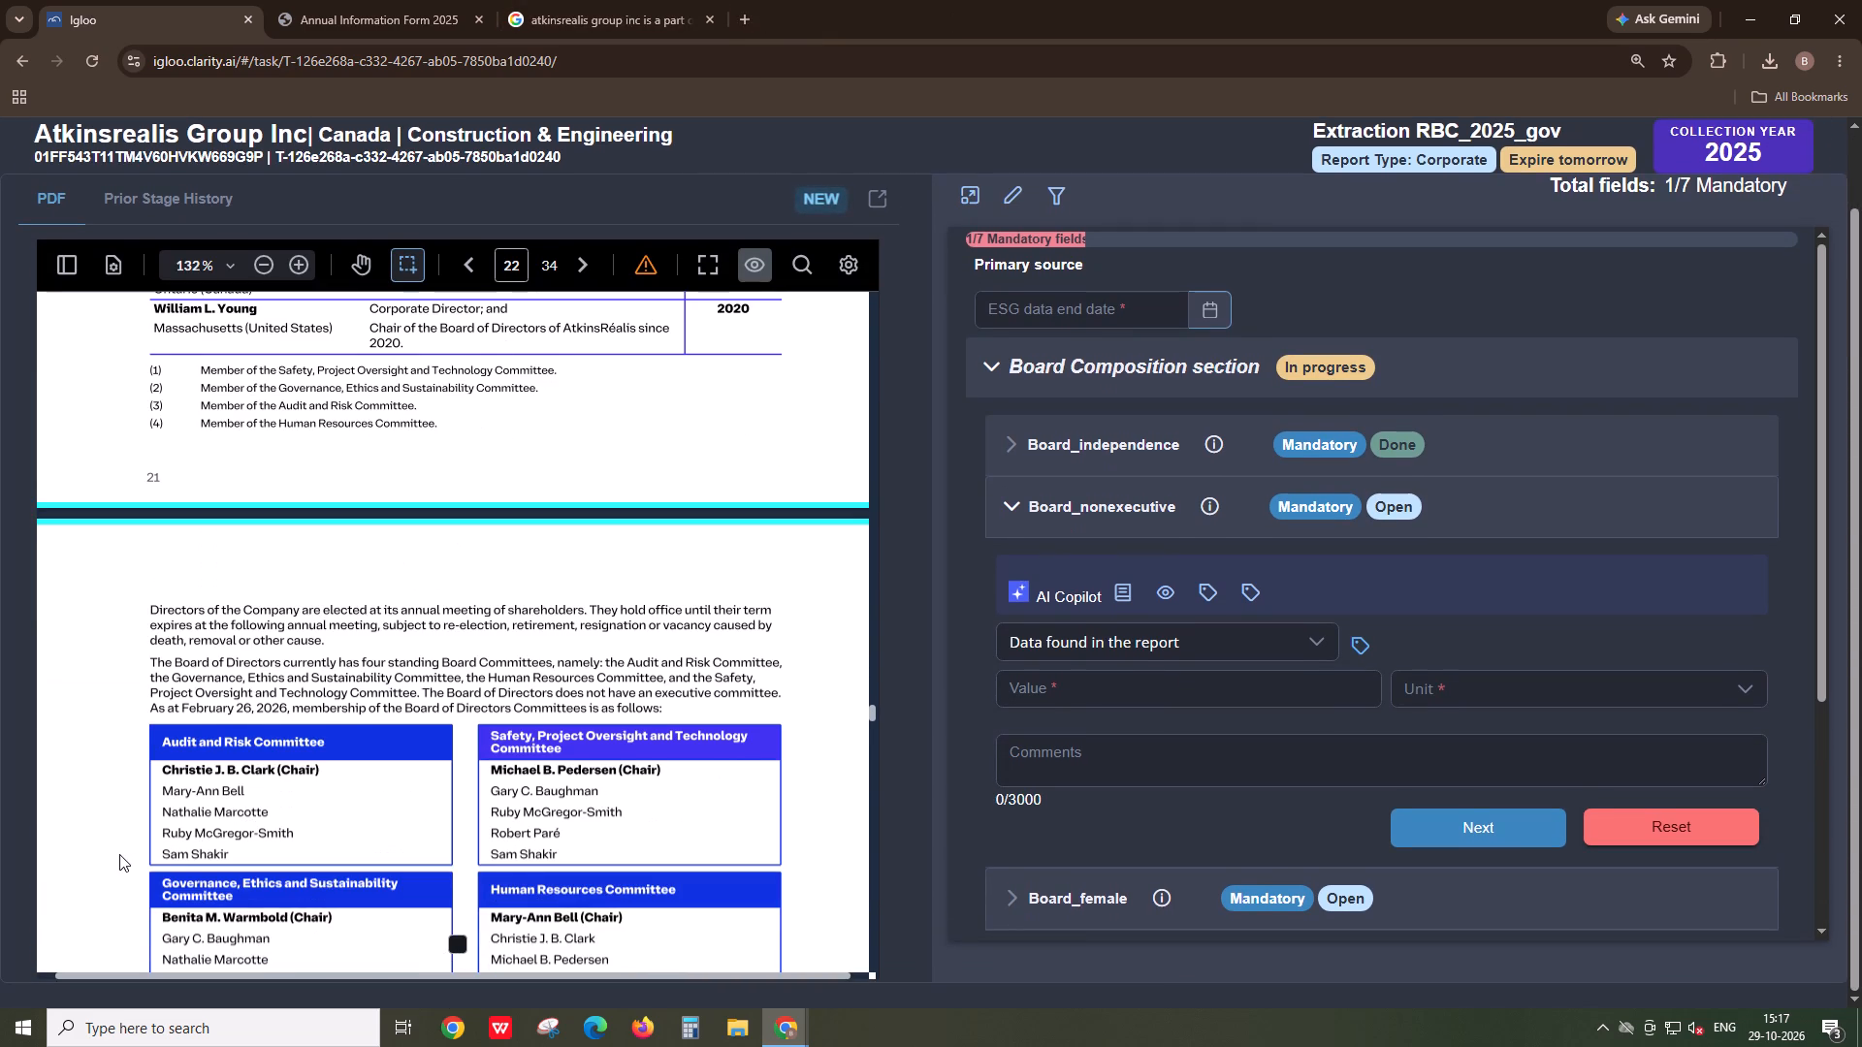
scroll(119, 854, "up", 2)
scroll(119, 854, "down", 1)
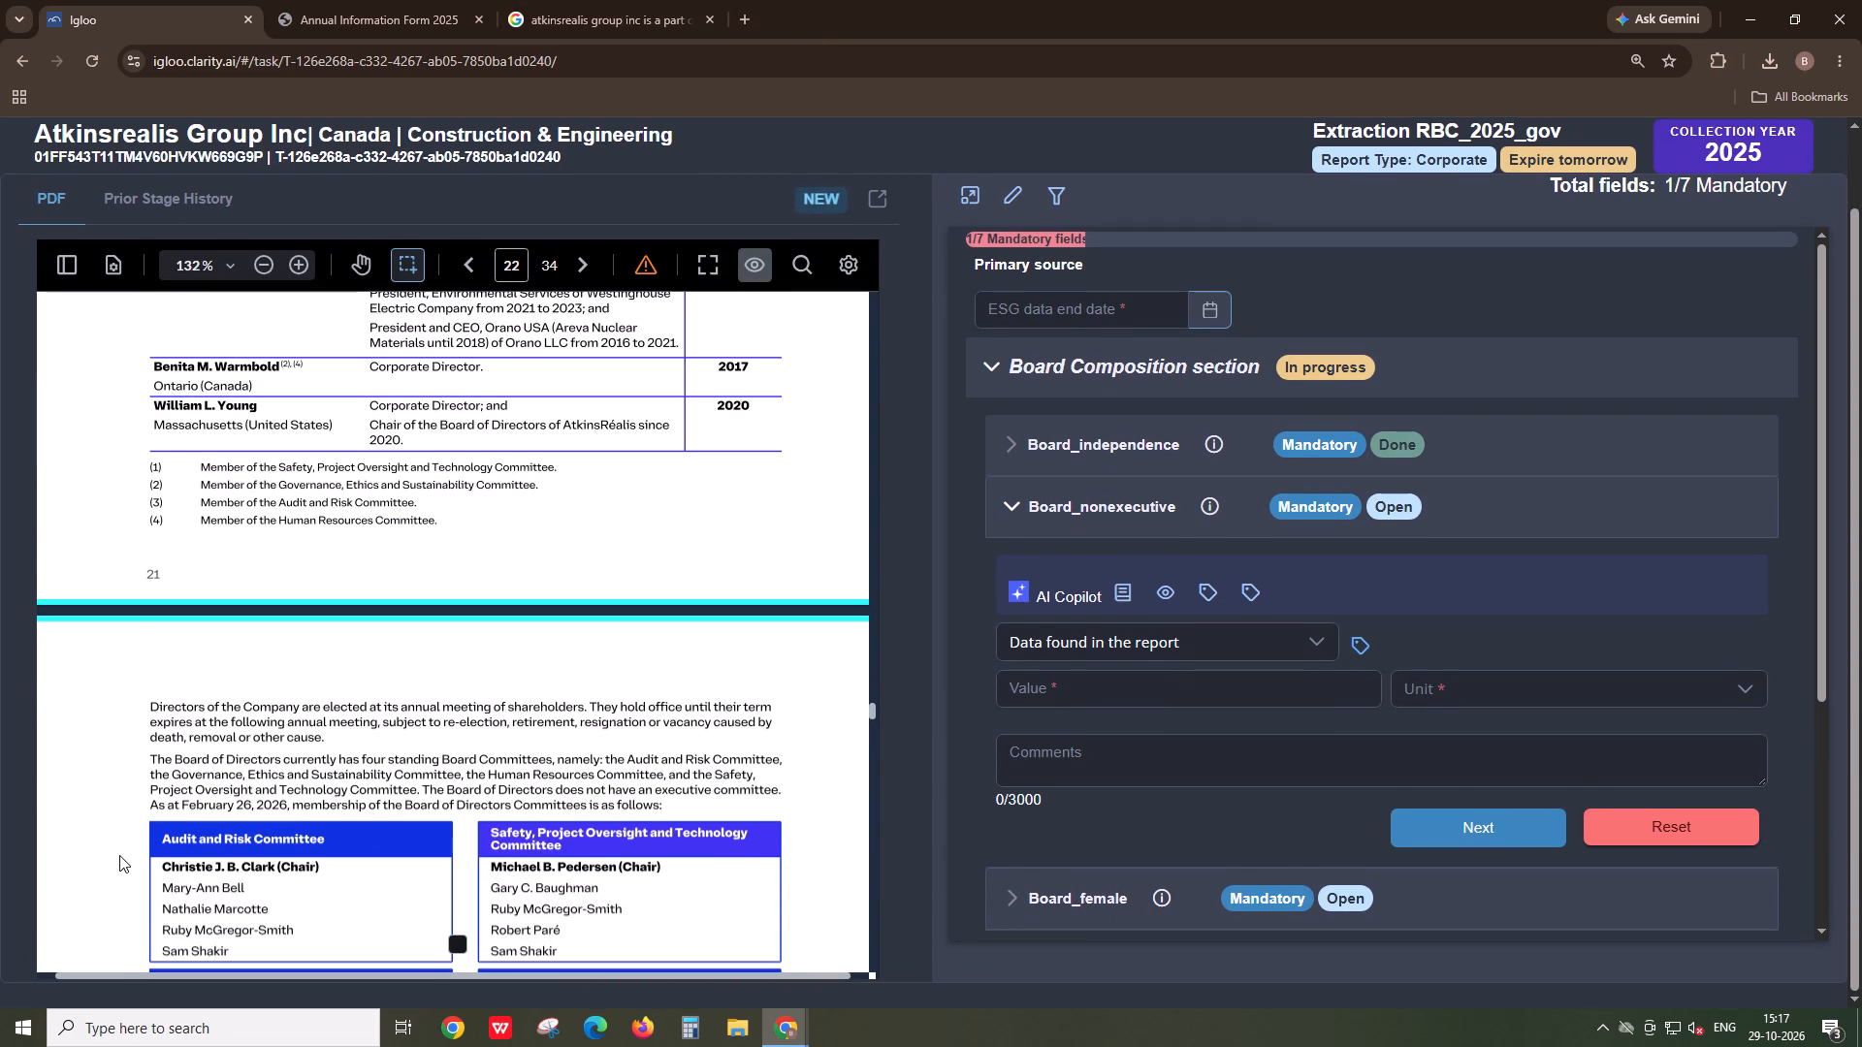
scroll(119, 855, "down", 1)
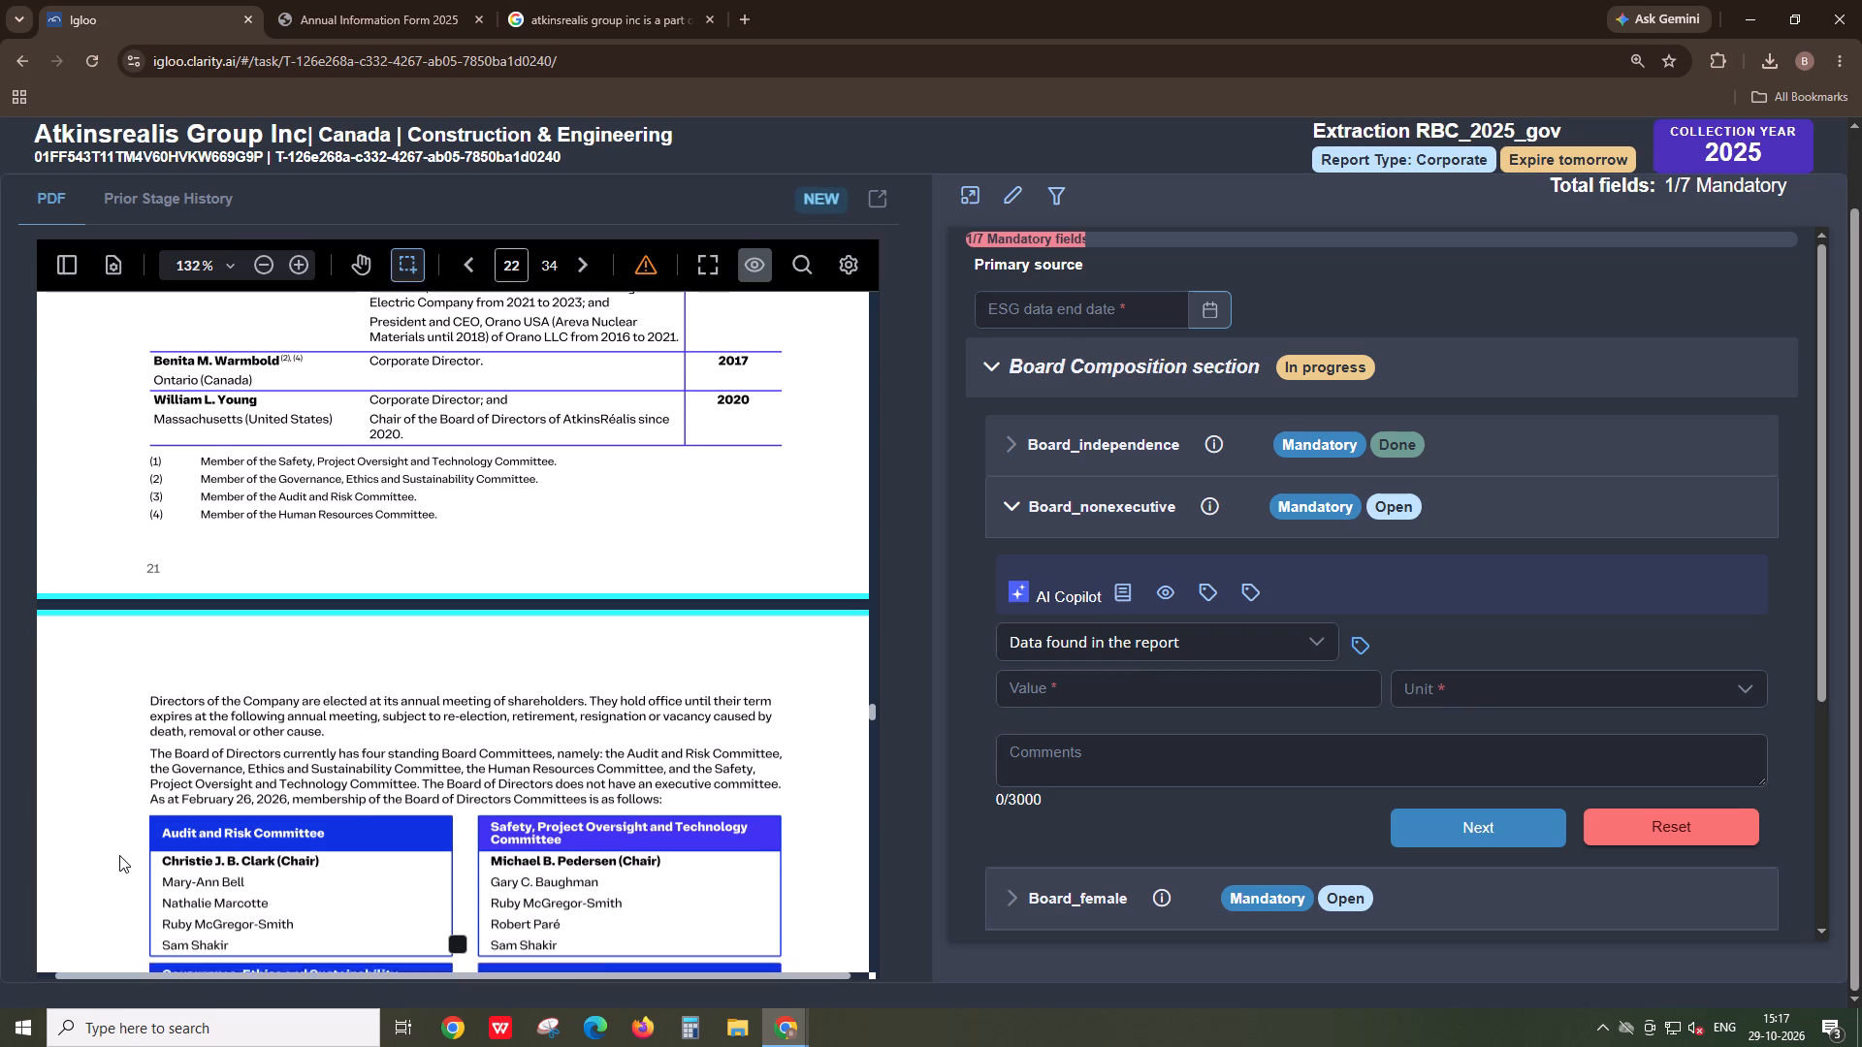
key("alt+Tab")
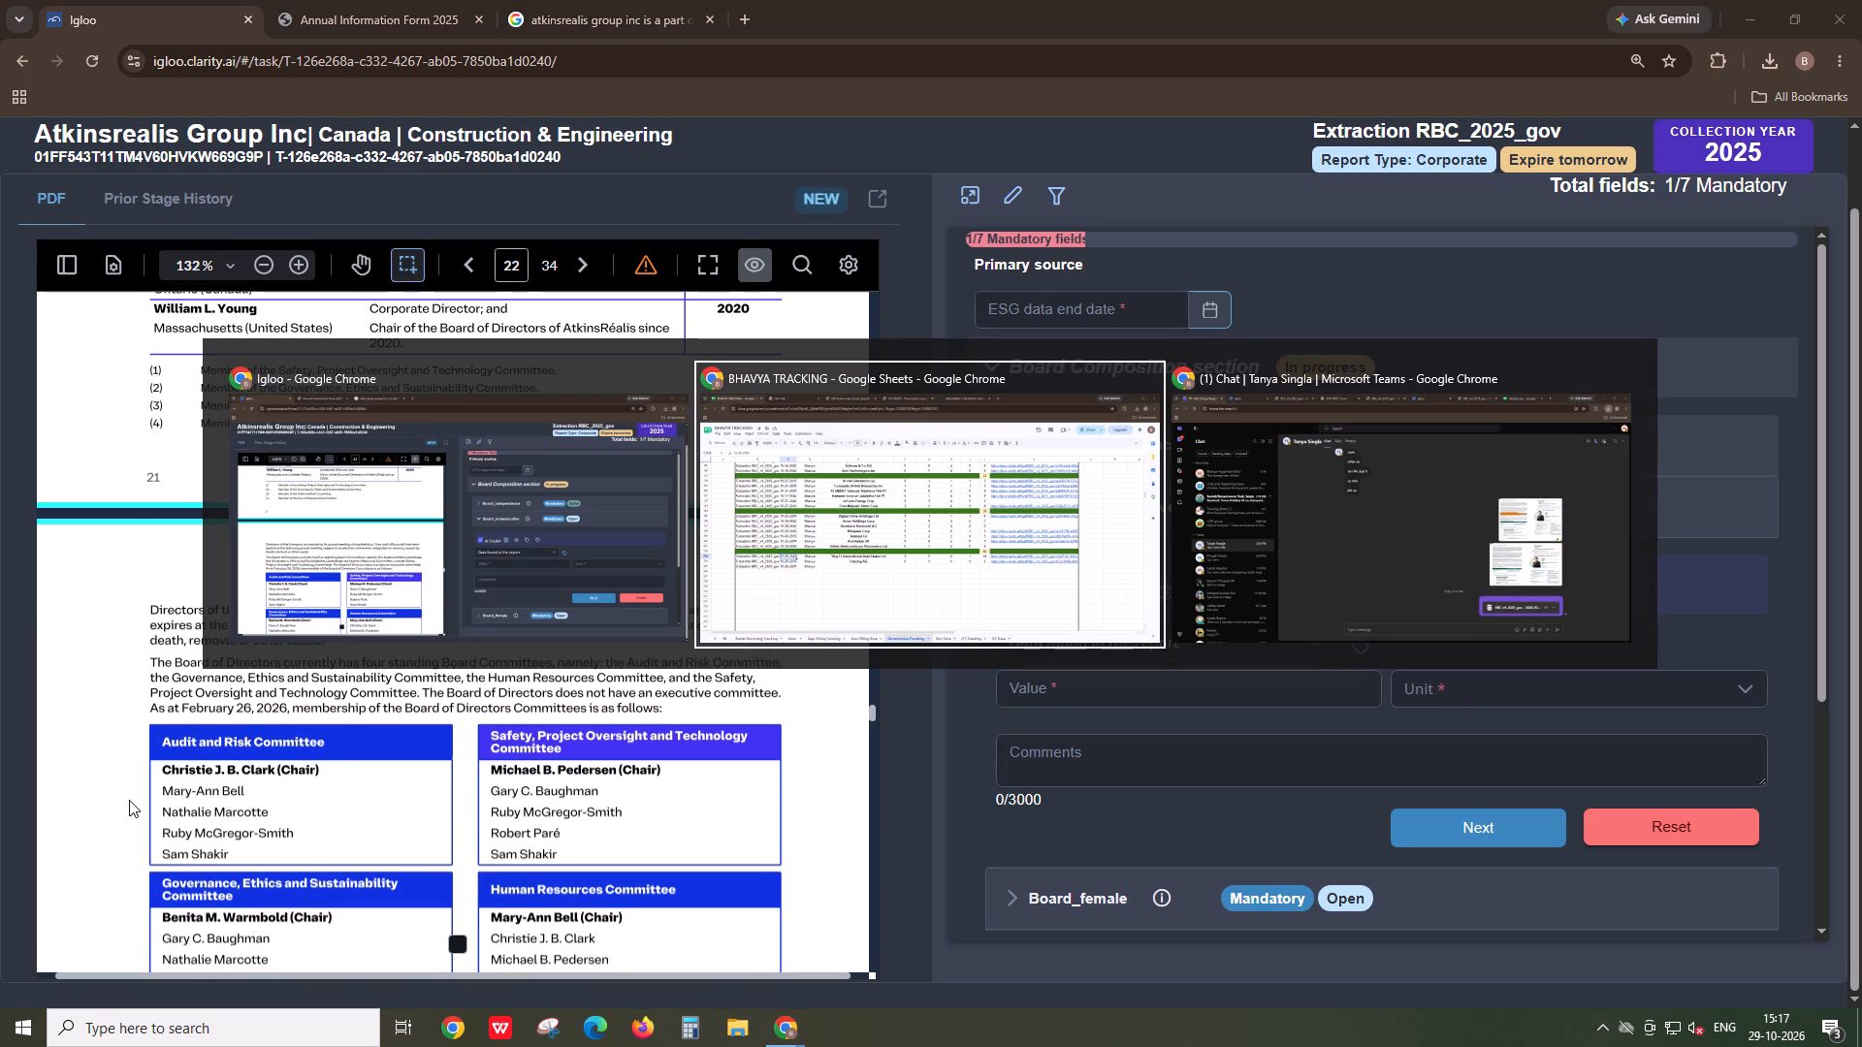
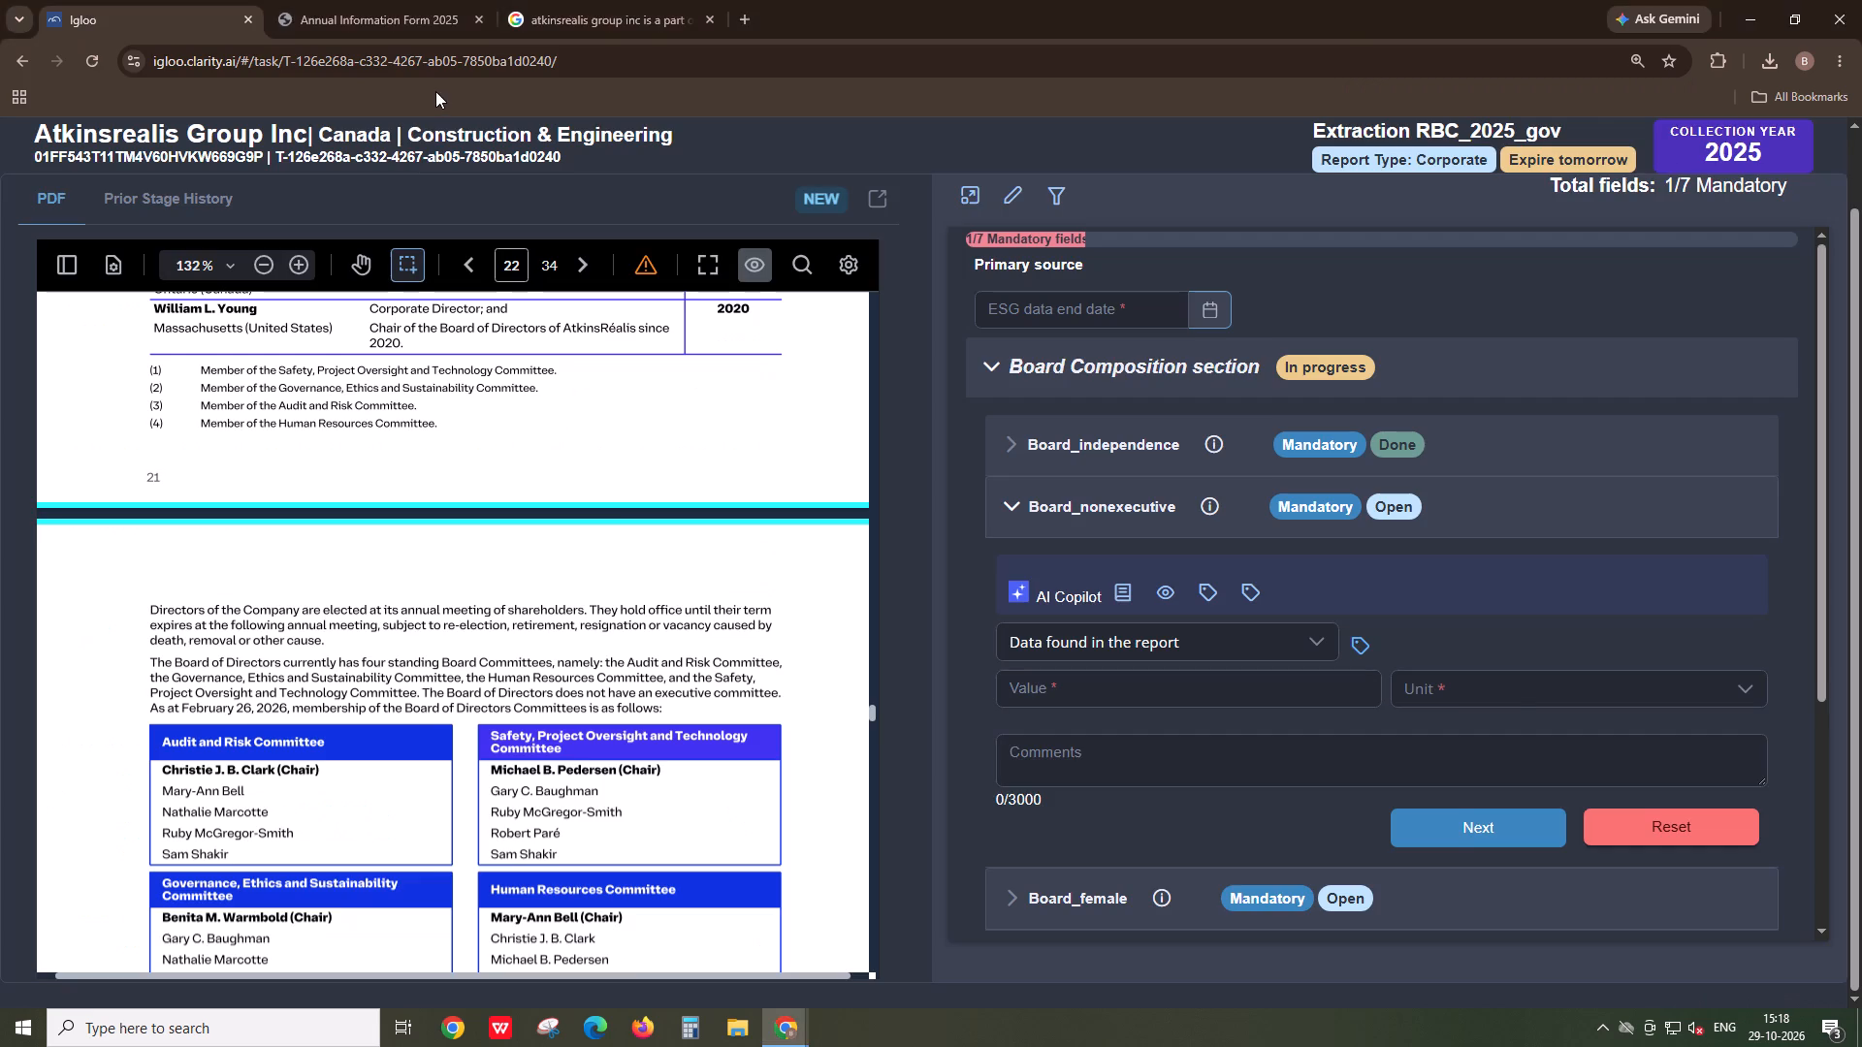
Switch to the Avia Avian task window and review the Nomination and Remuneration Committee composition and member profiles in the annual report PDF.
left_click(239, 0)
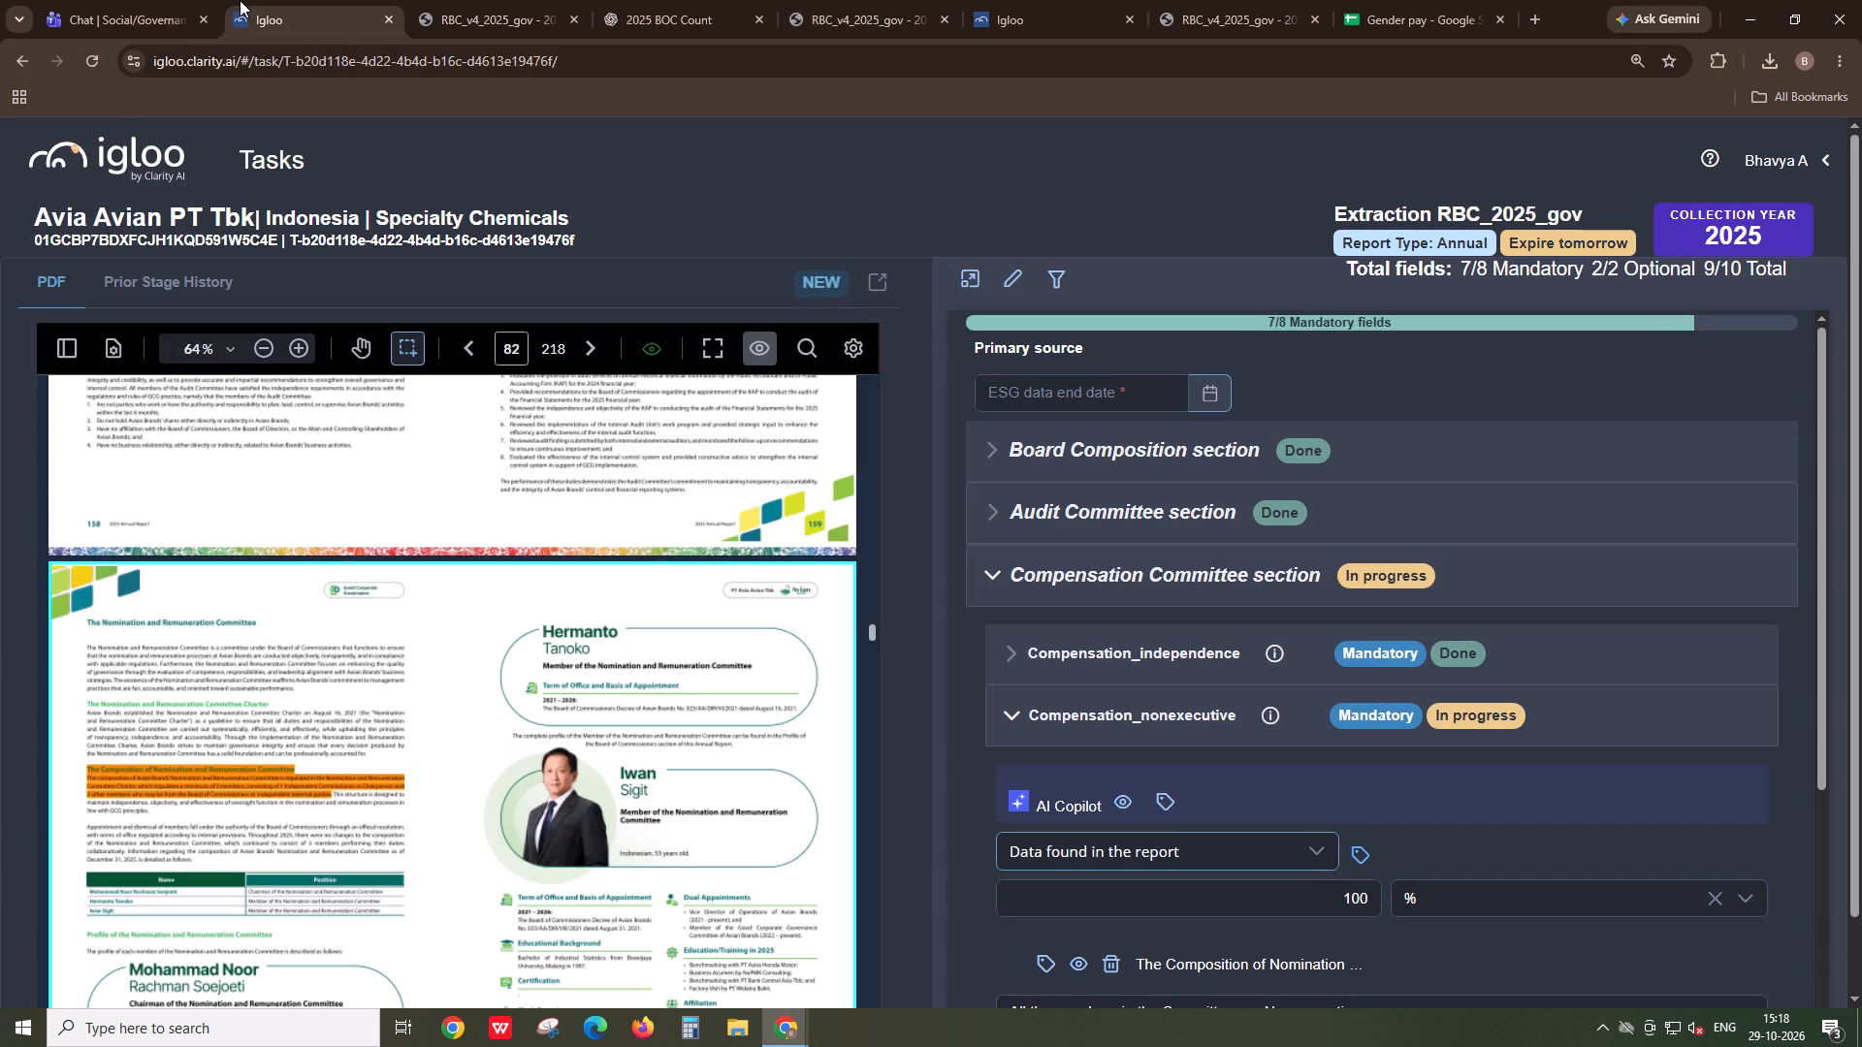
left_click(448, 0)
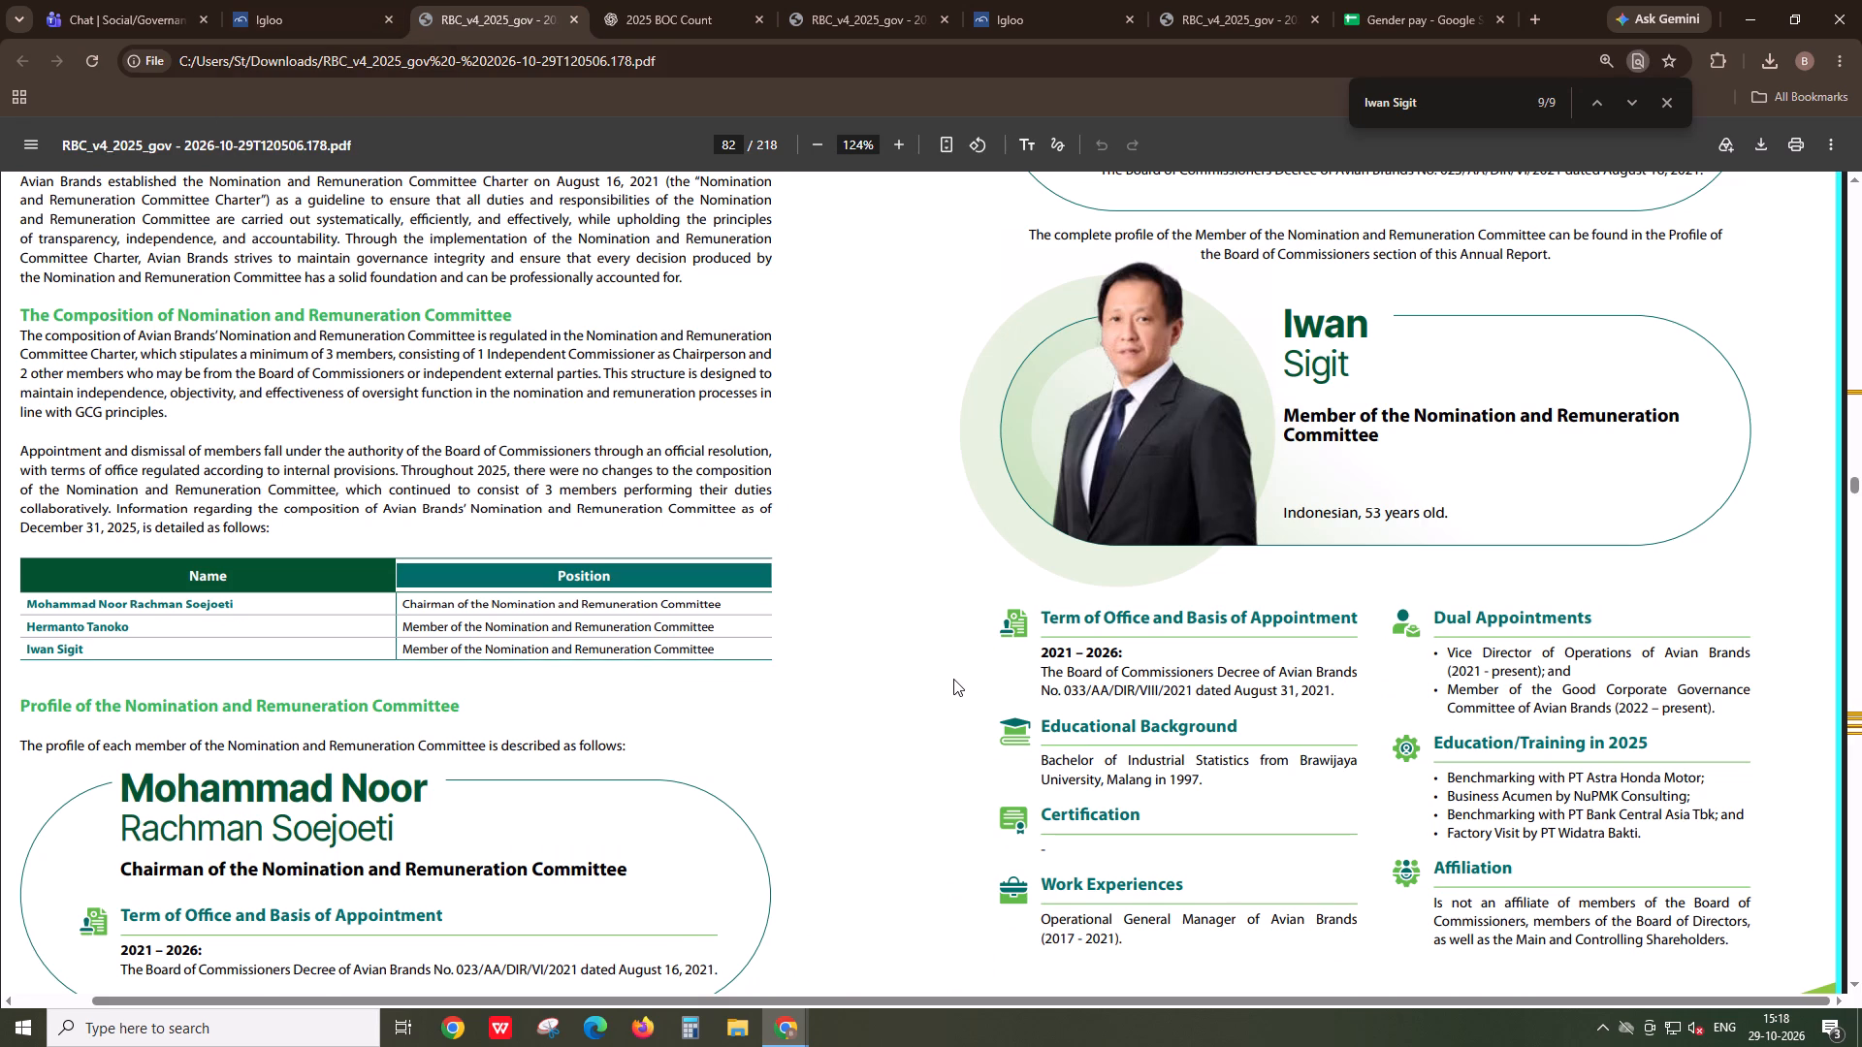
scroll(936, 684, "down", 7)
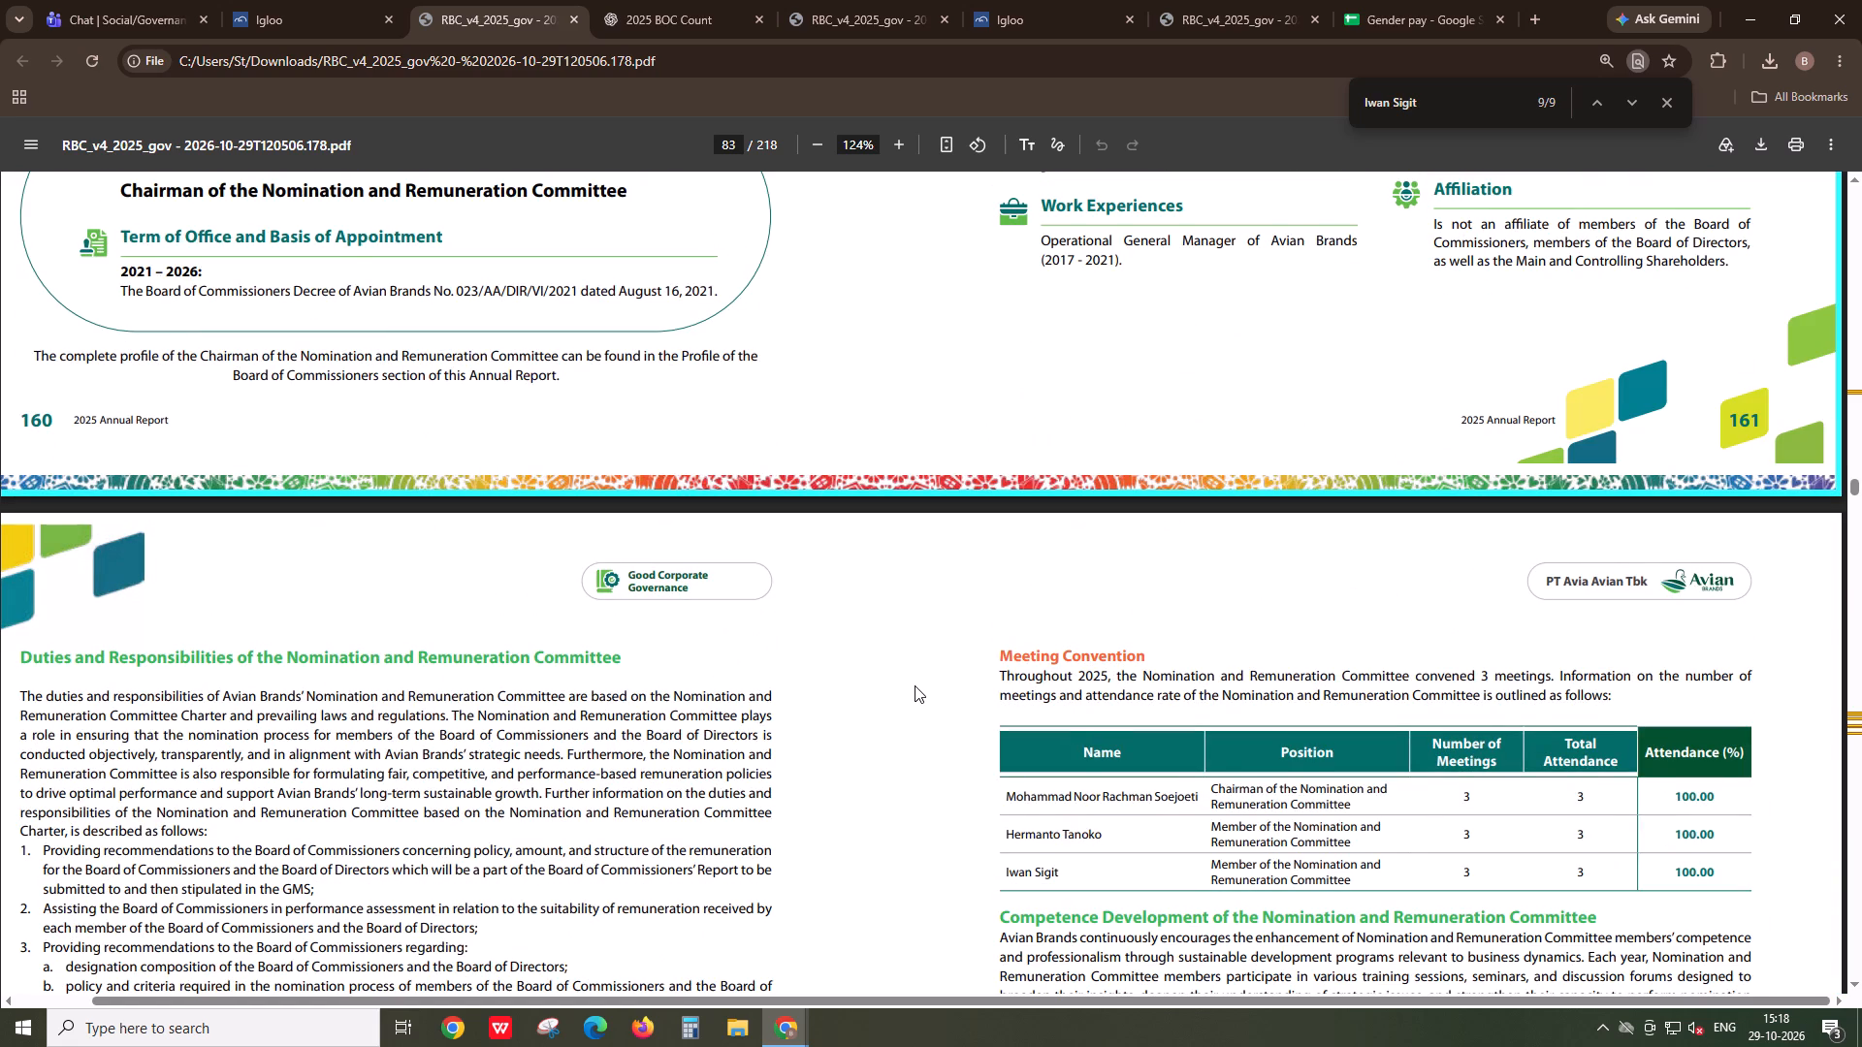
scroll(911, 683, "up", 8)
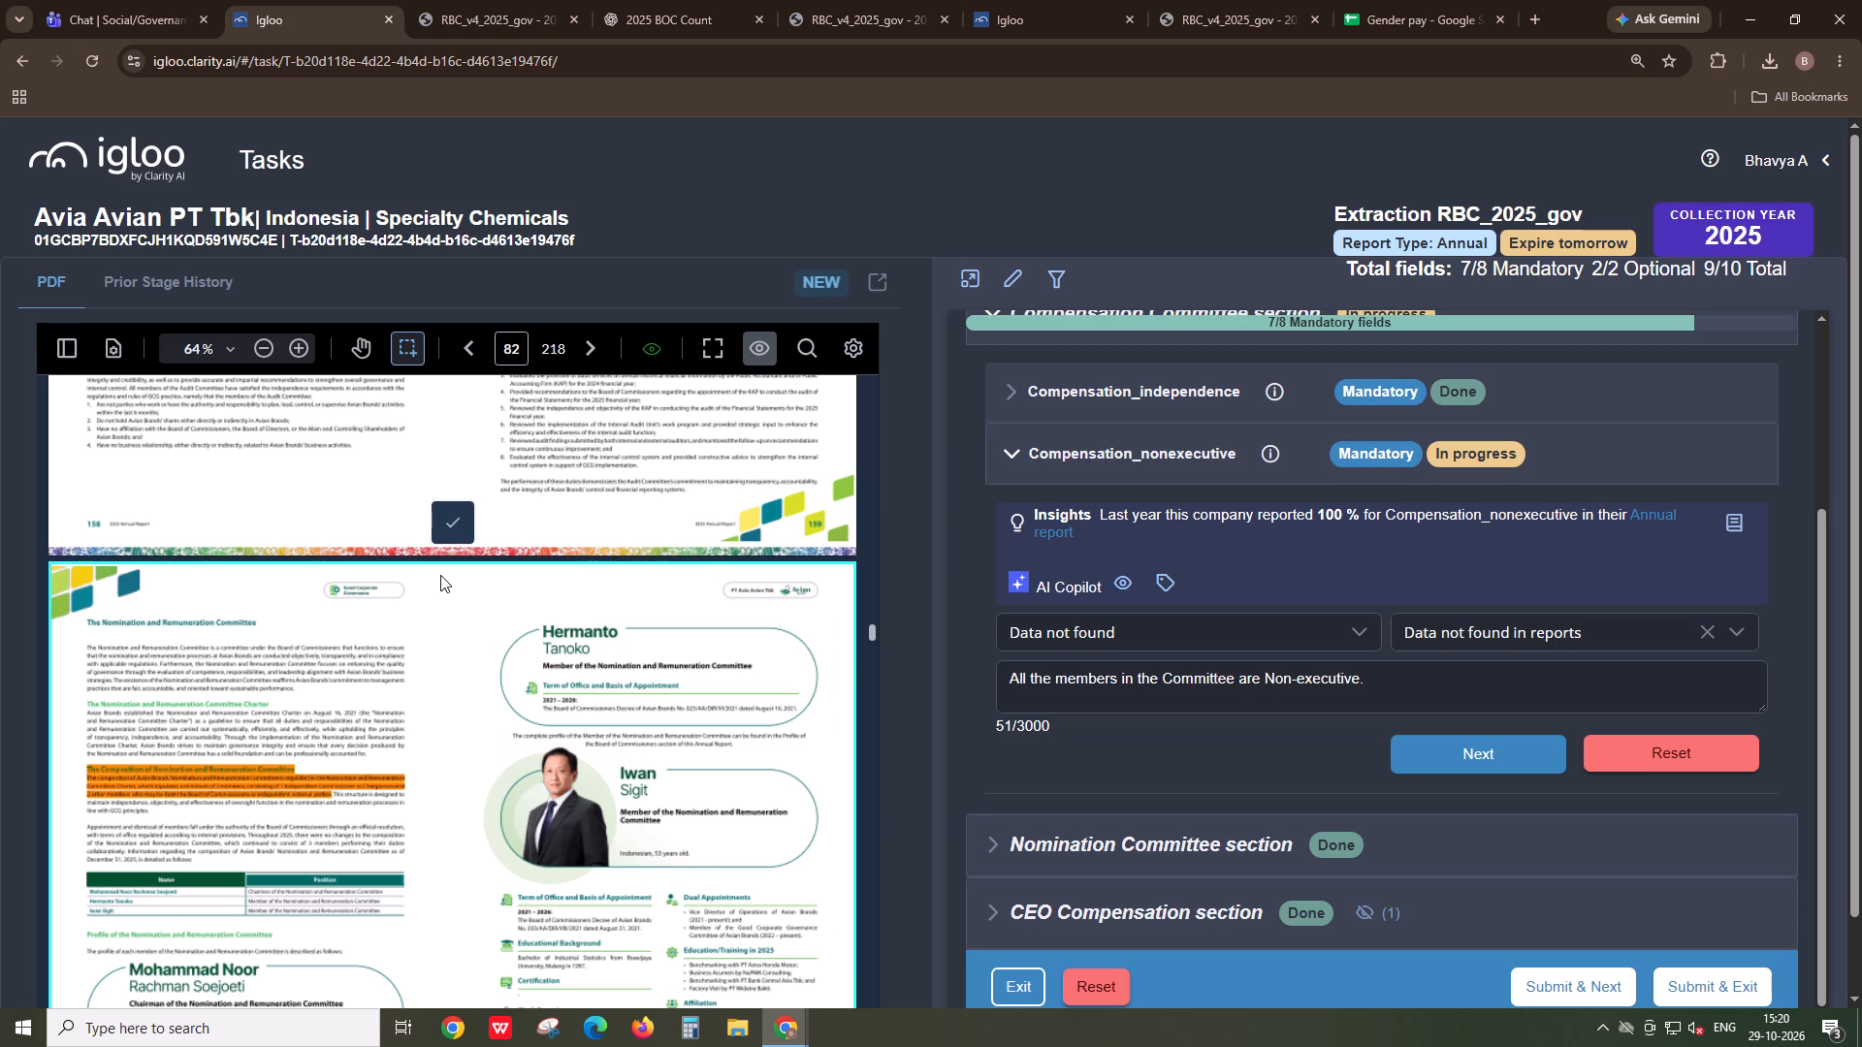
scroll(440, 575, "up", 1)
Return to the Avia Avian annual report PDF at the Nomination and Remuneration Committee profiles.
left_click(463, 0)
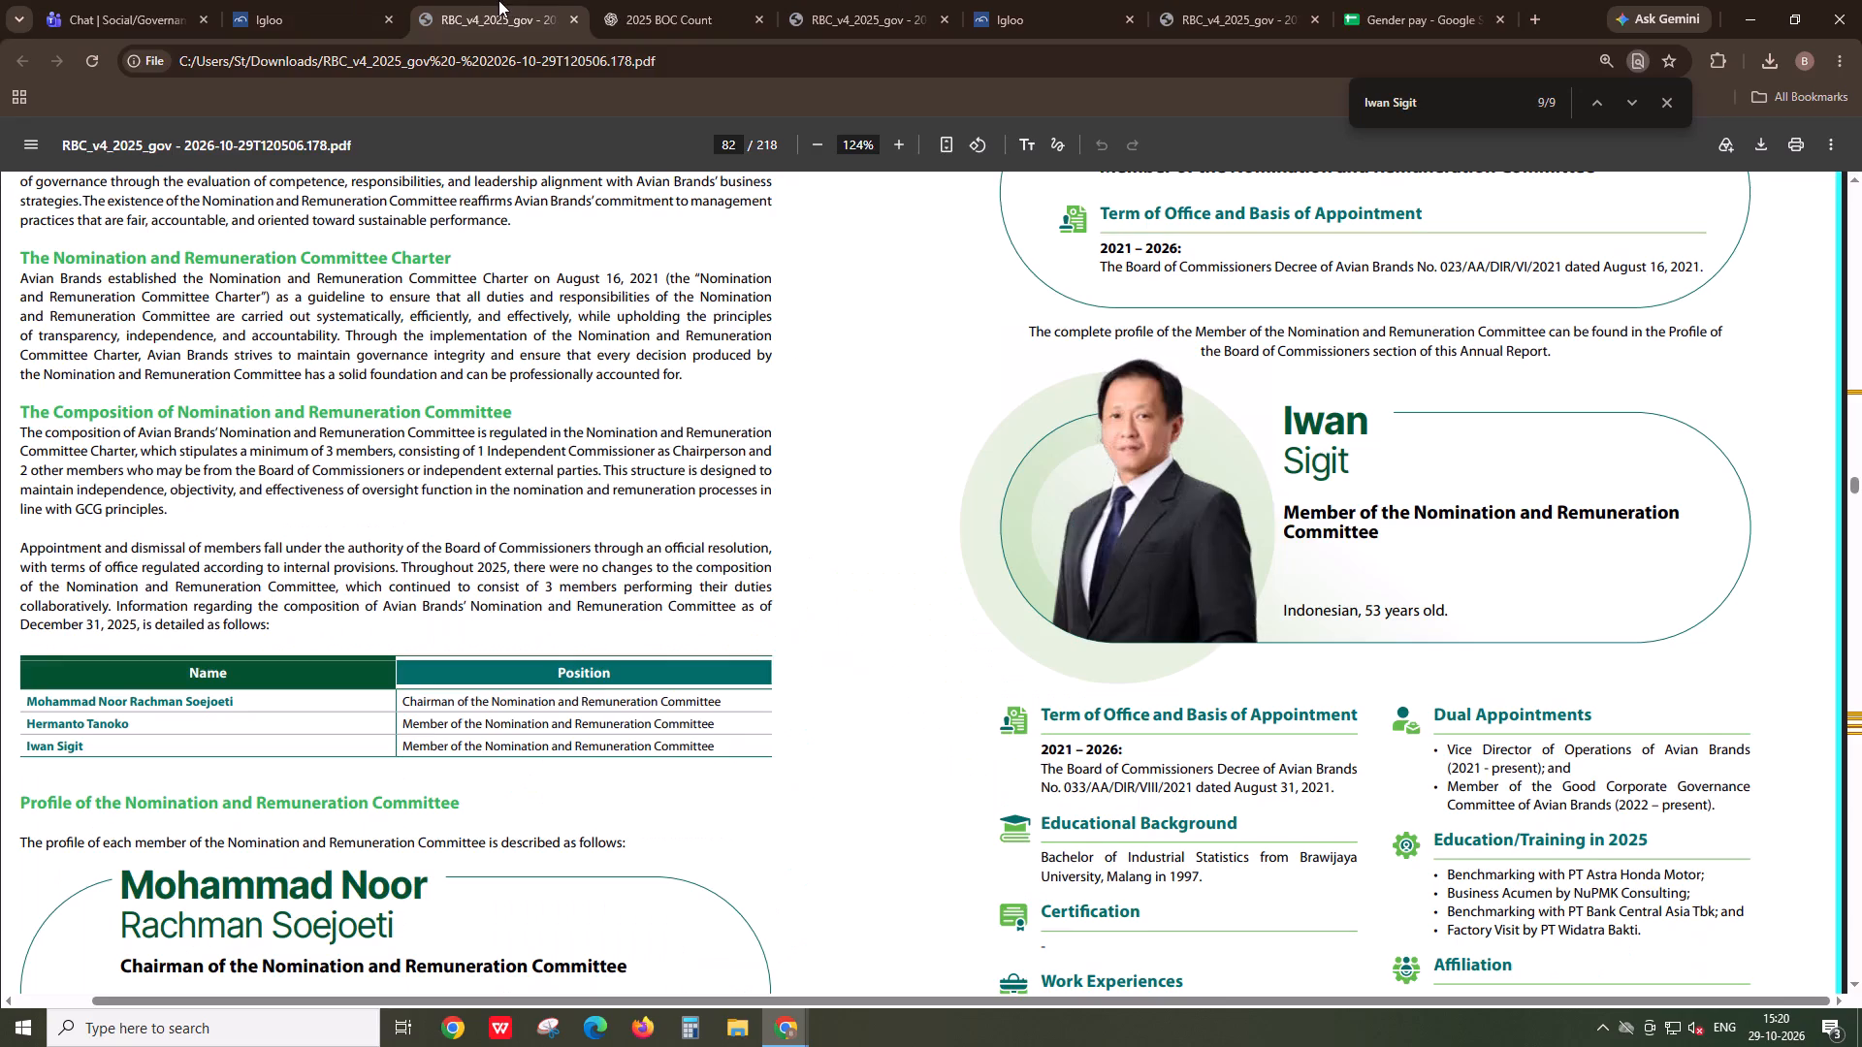
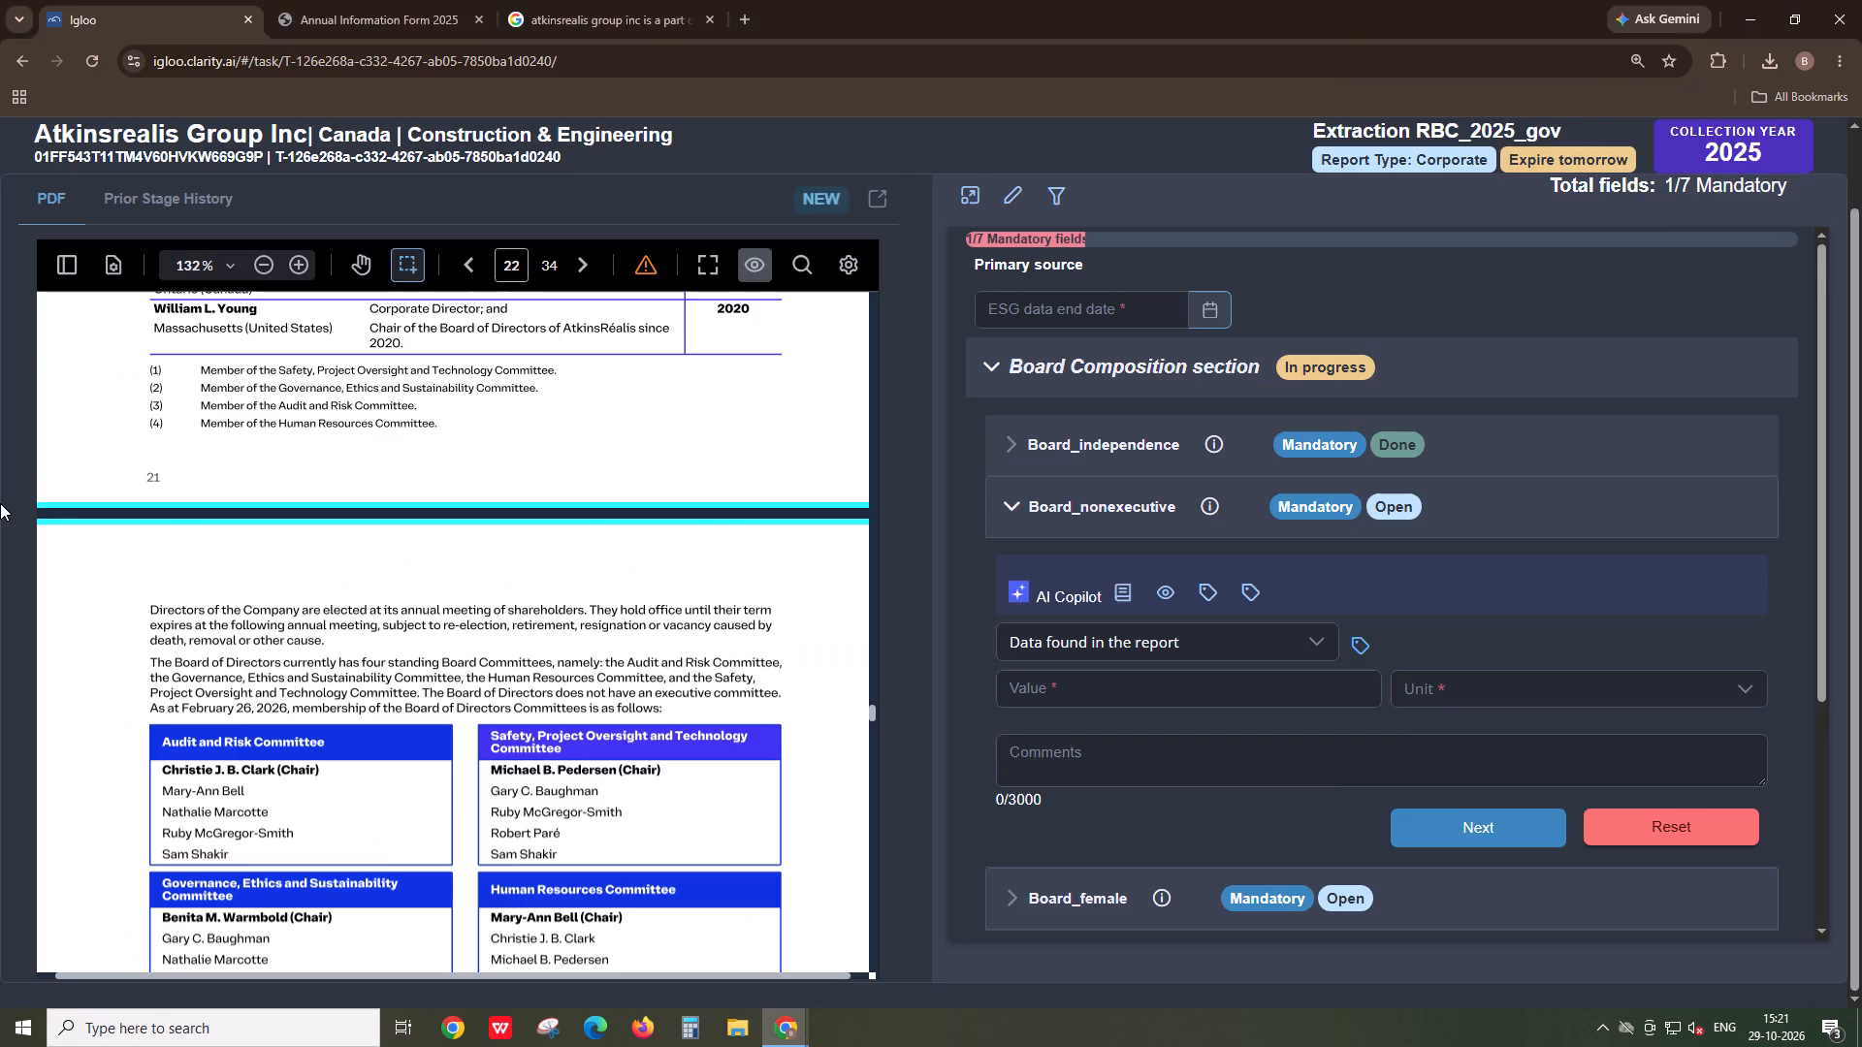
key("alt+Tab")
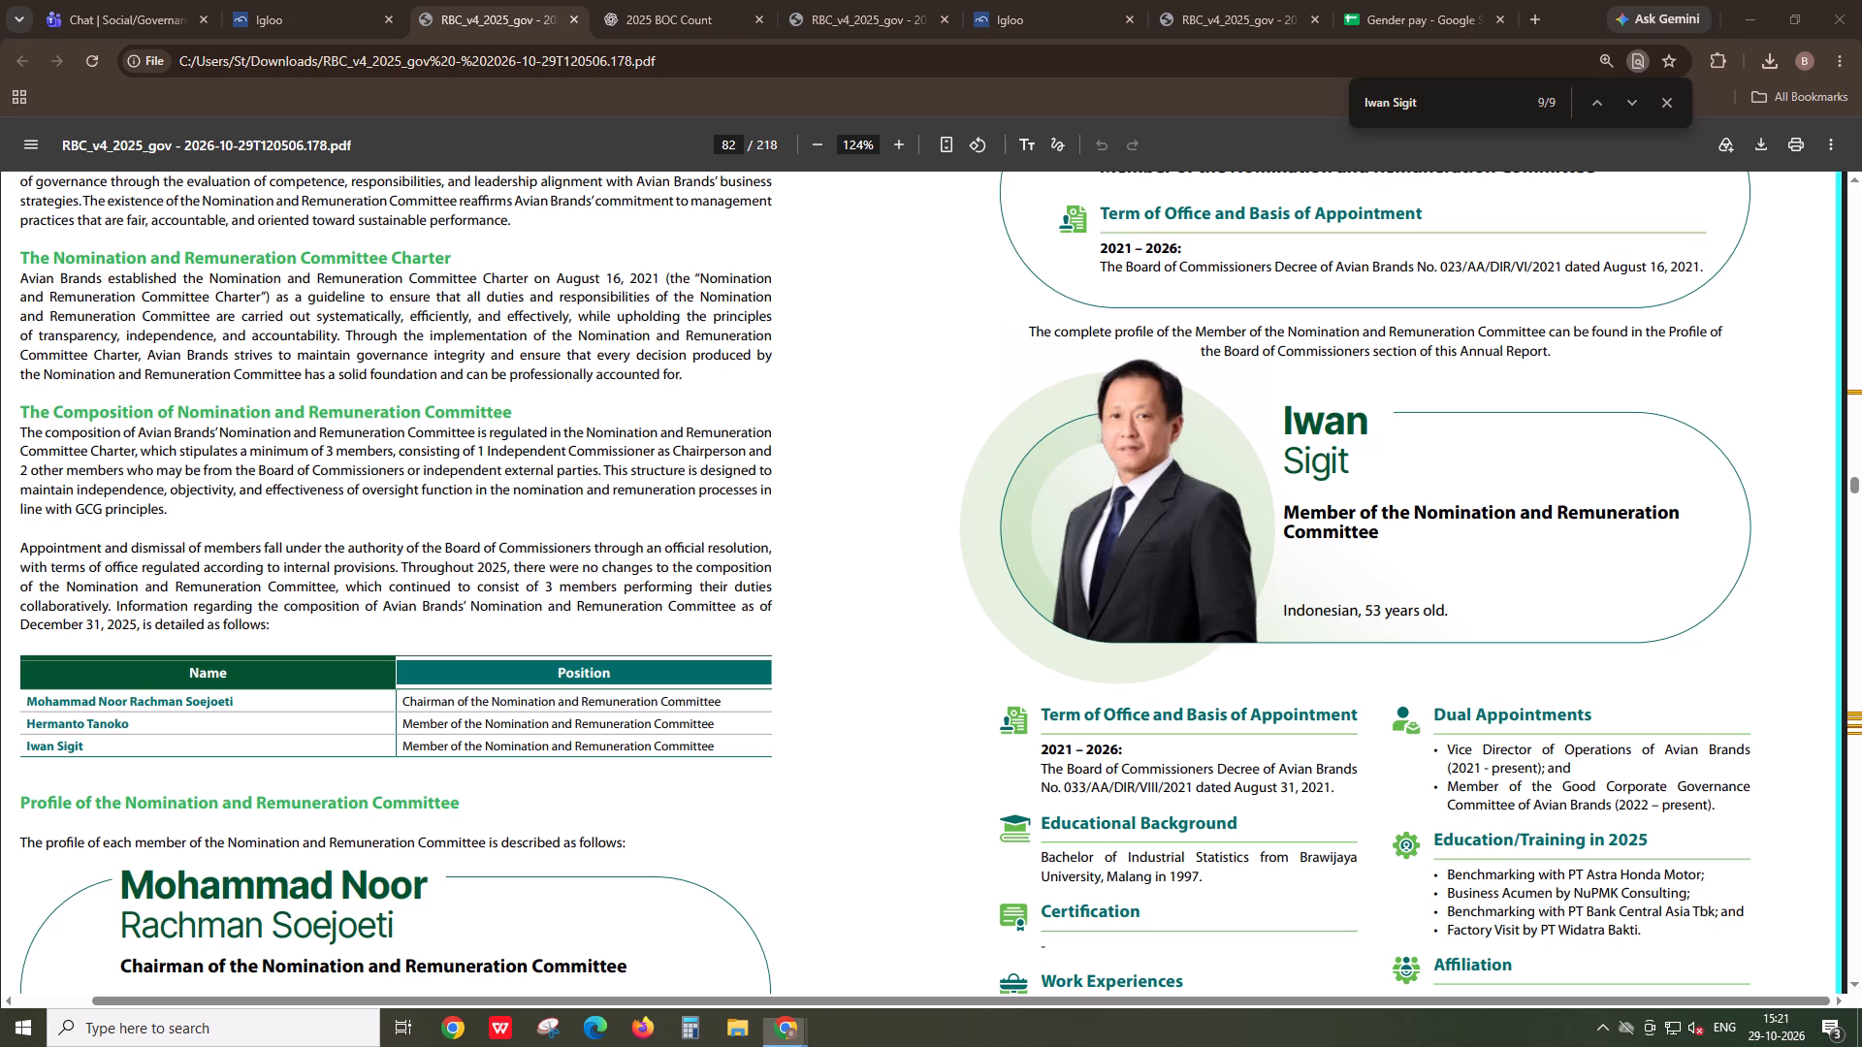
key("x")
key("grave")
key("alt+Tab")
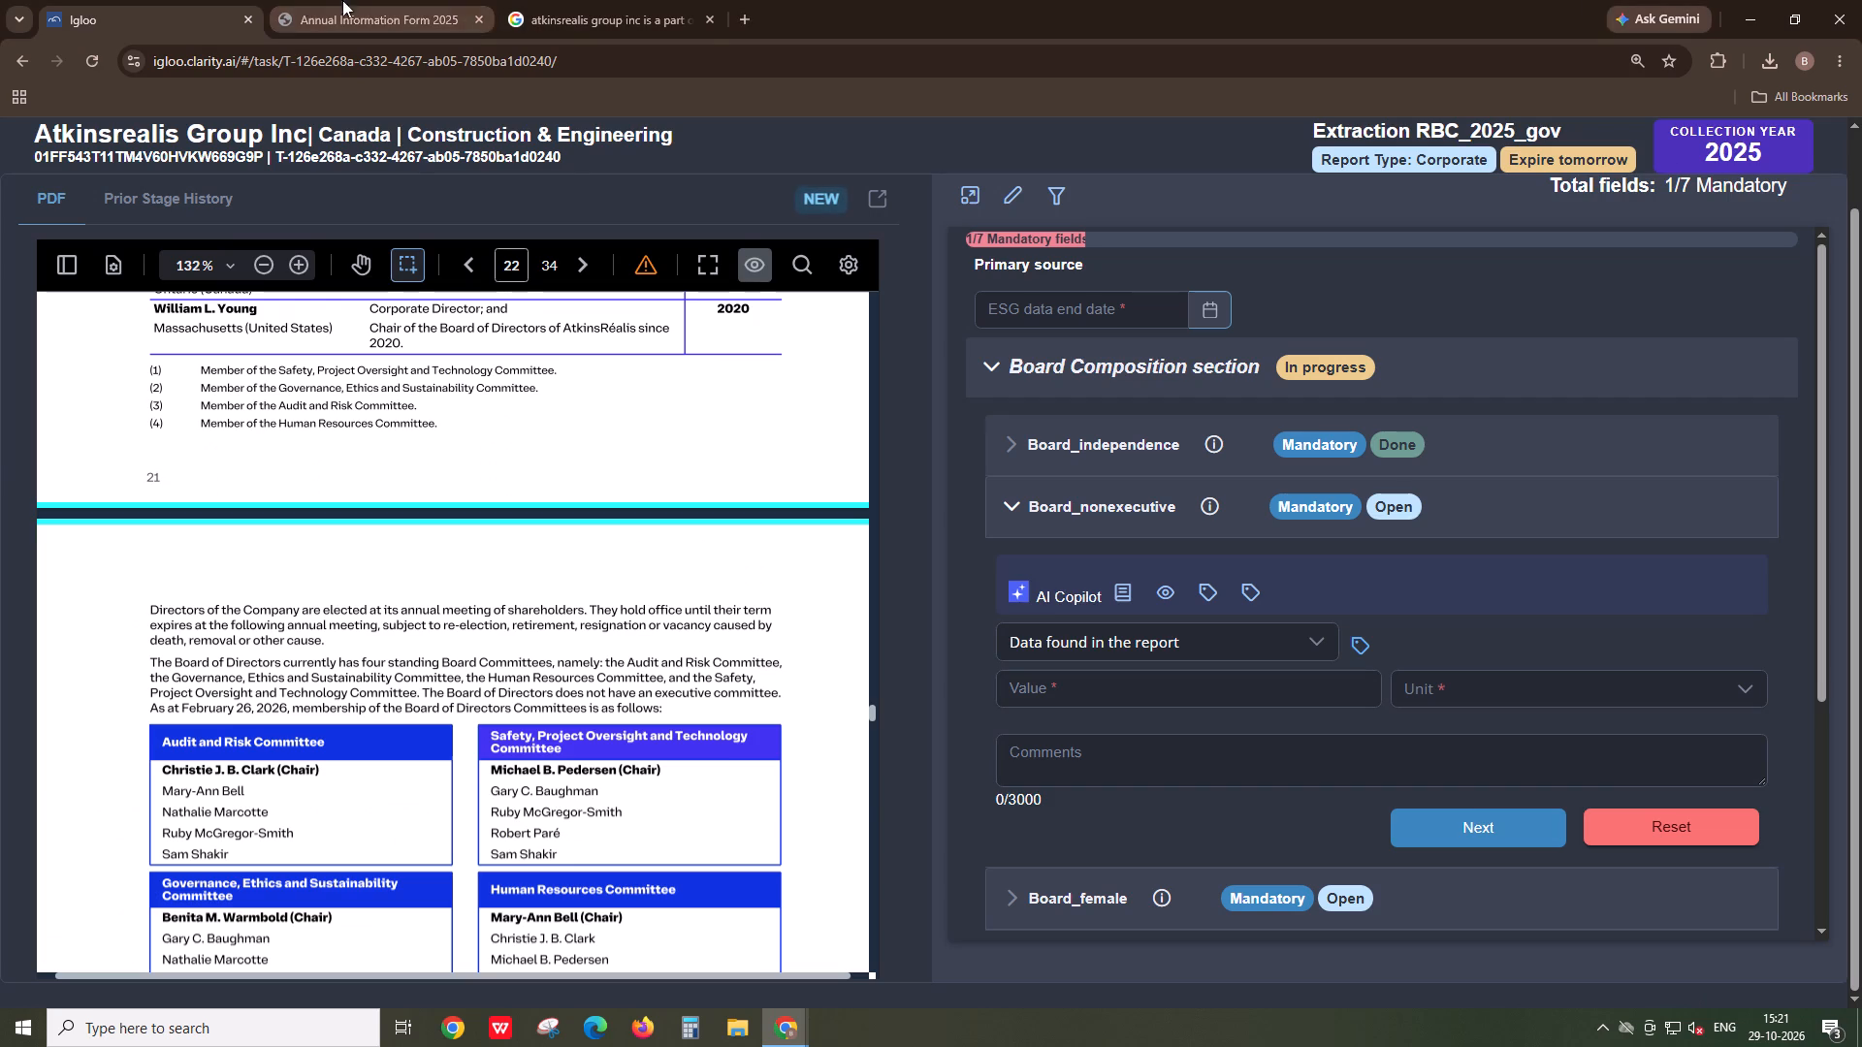
Search the Social Quantitative Metrics Methodology PDF for "frequency rate" and examine the priority list of injury rates under Scenario 1.
key("alt+Tab")
key("alt+Tab")
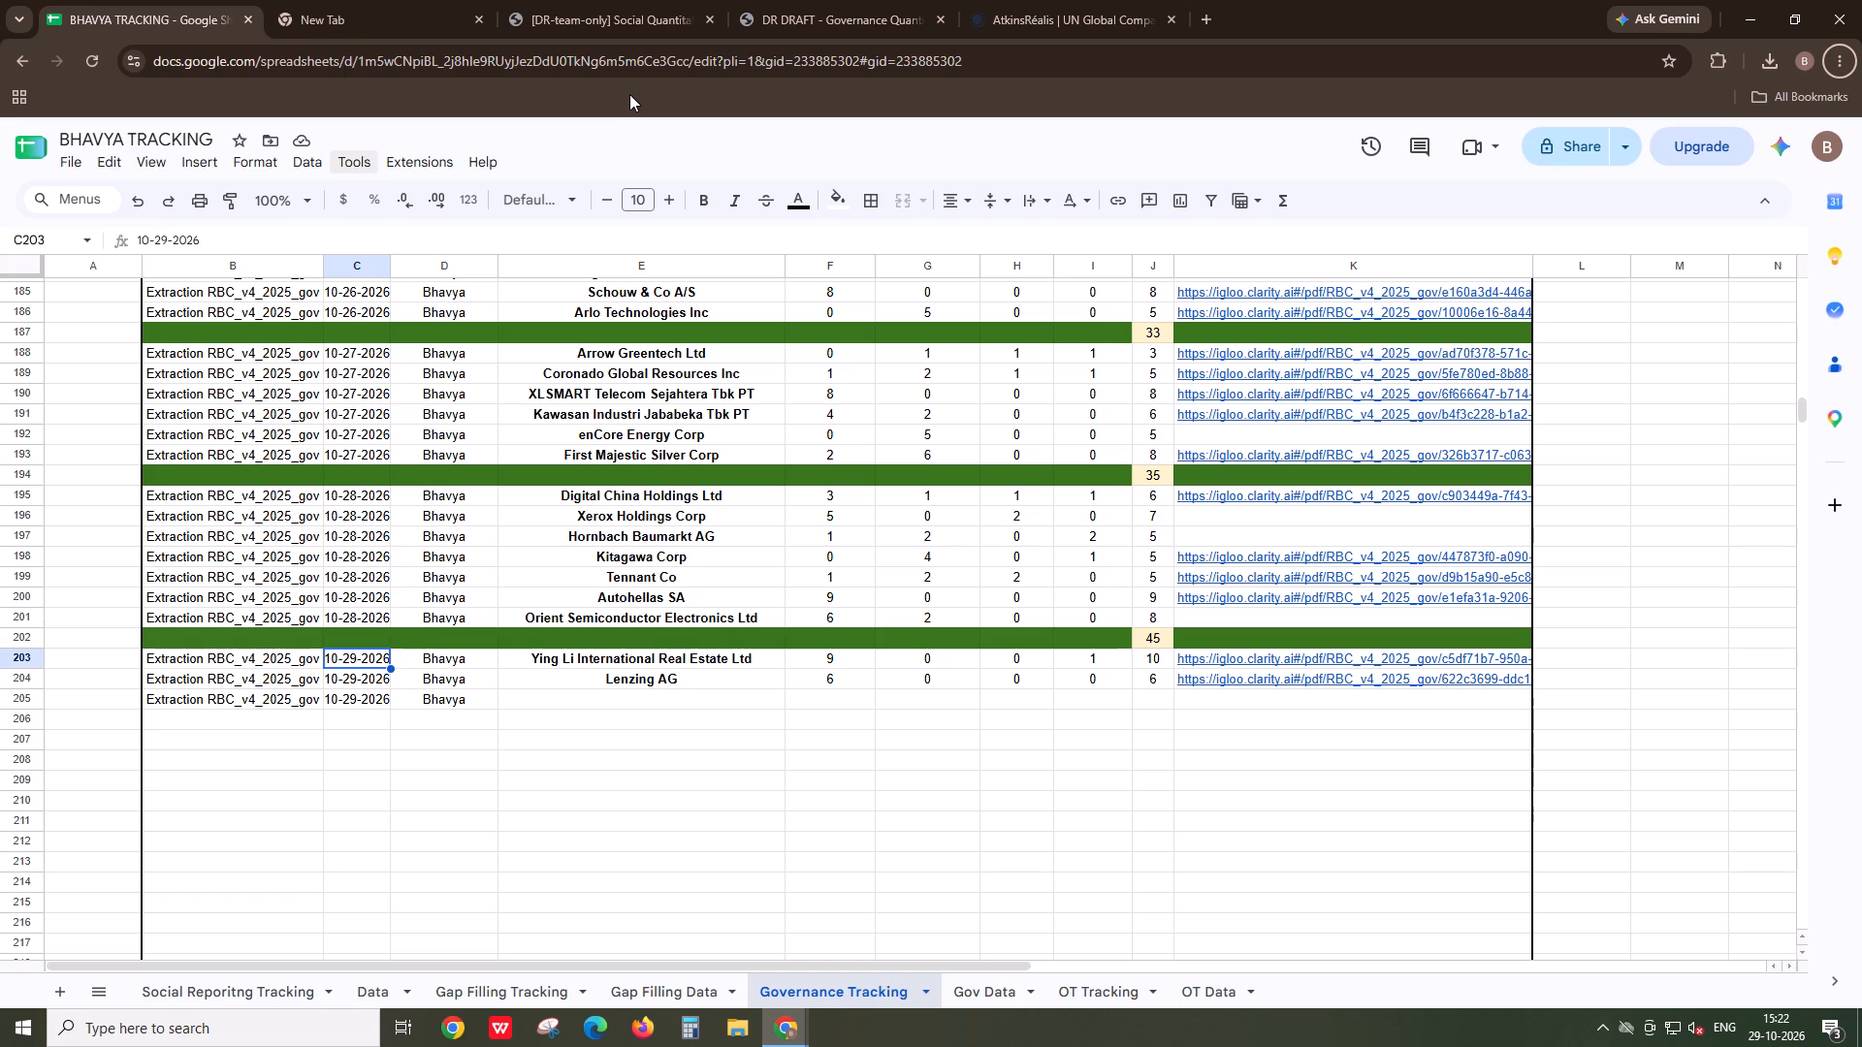
left_click(656, 0)
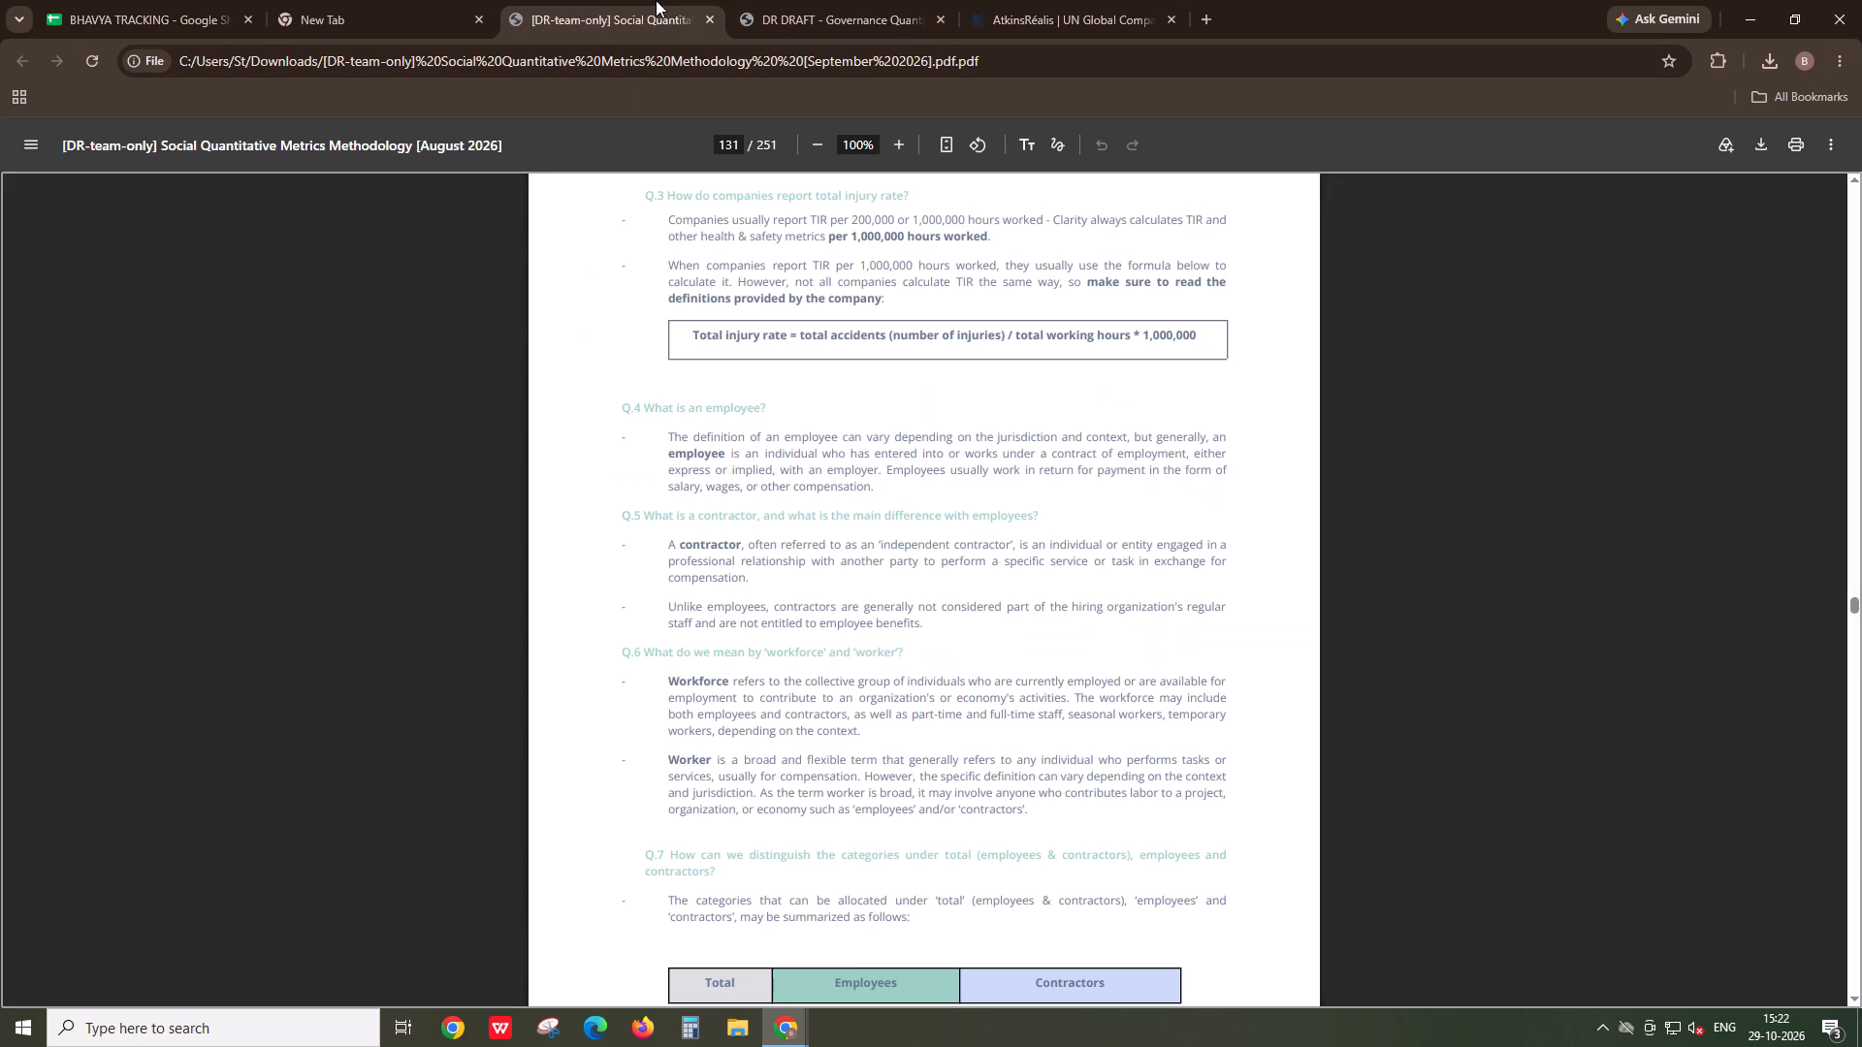
key("ctrl+f")
type("frequency rate")
key("Return")
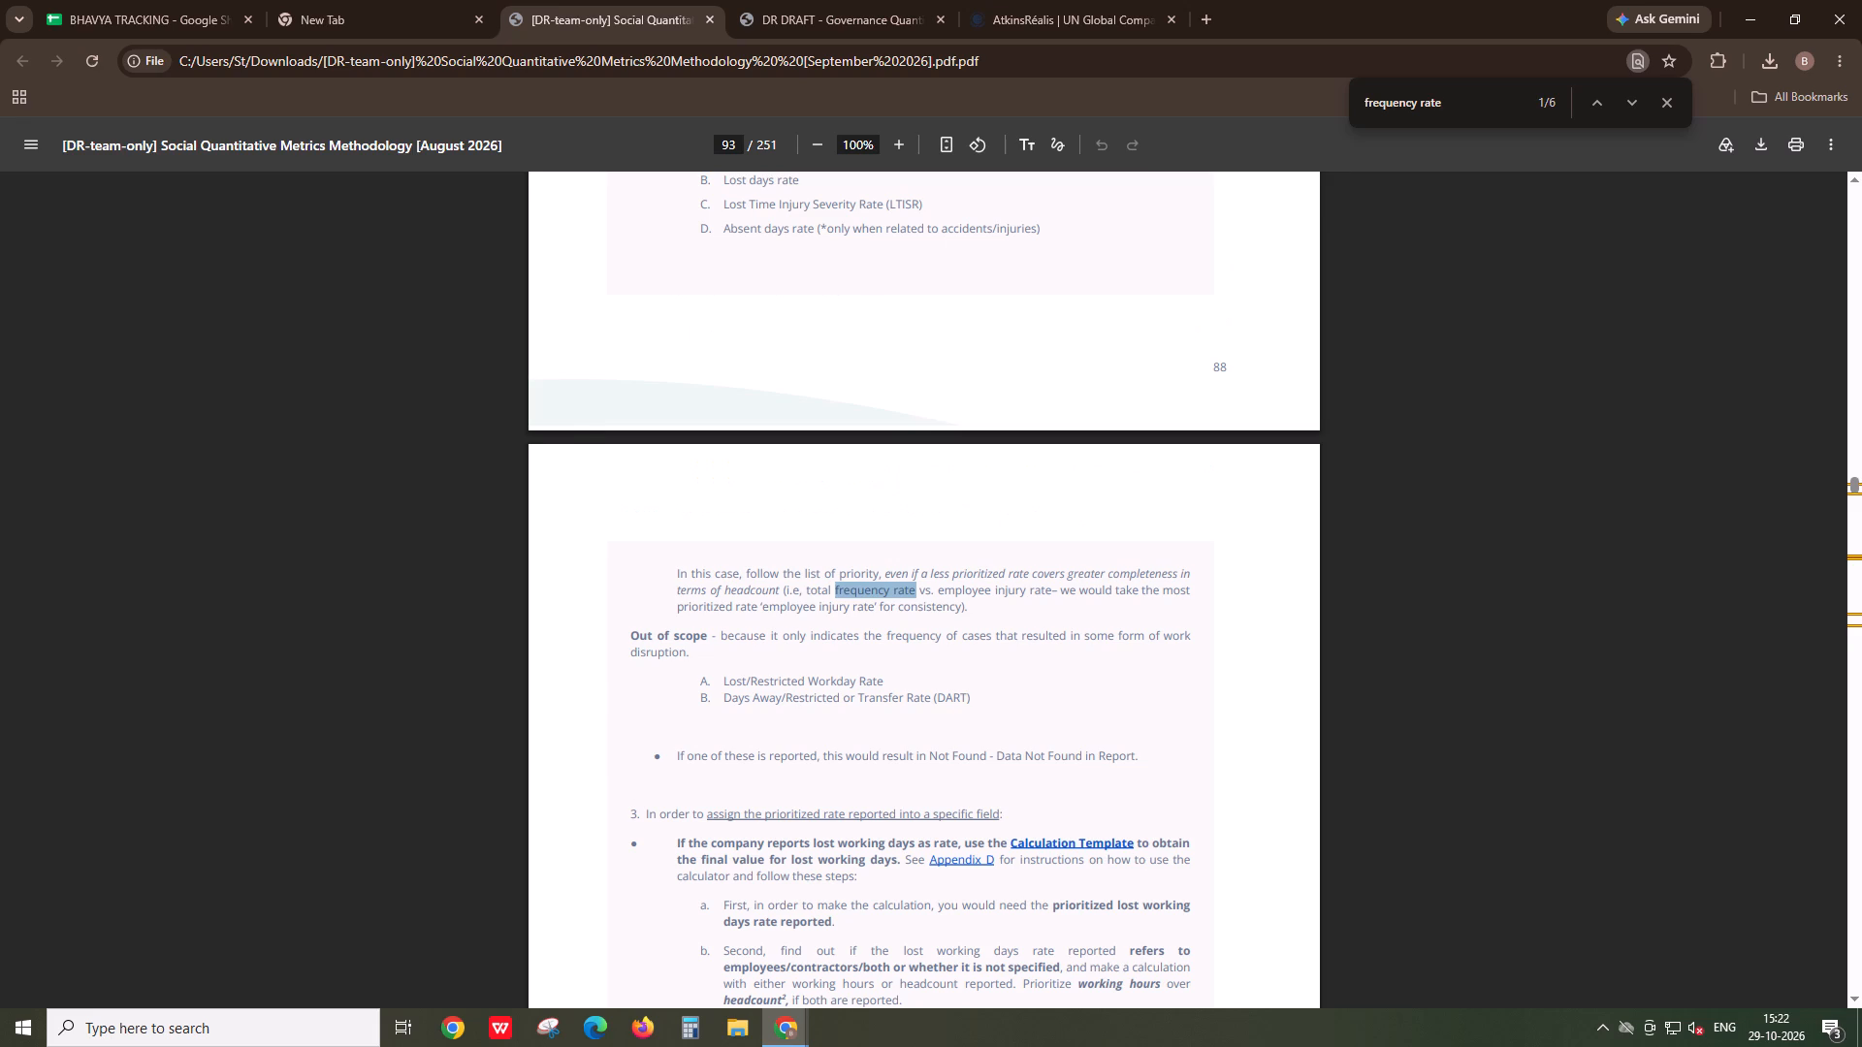
key("Return")
key("Return")
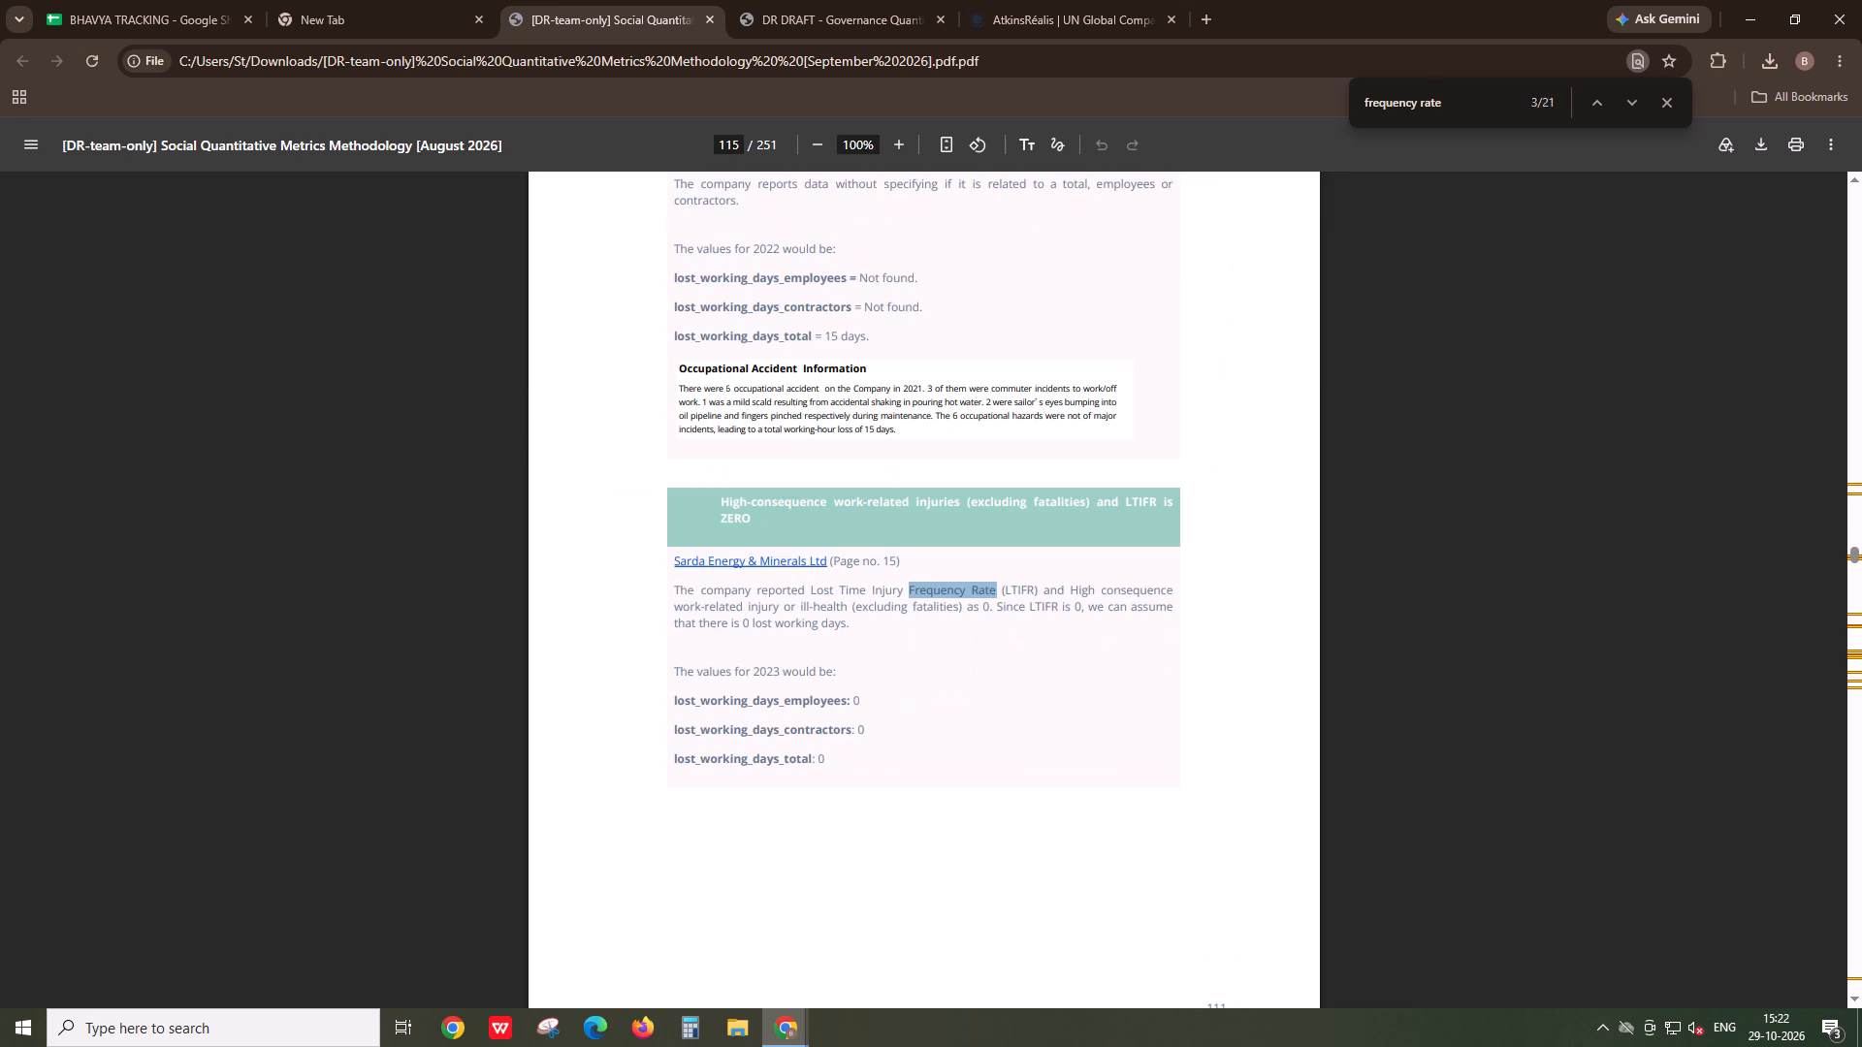
key("Return")
key("Return")
key("Return")
key("Return")
key("shift+Return")
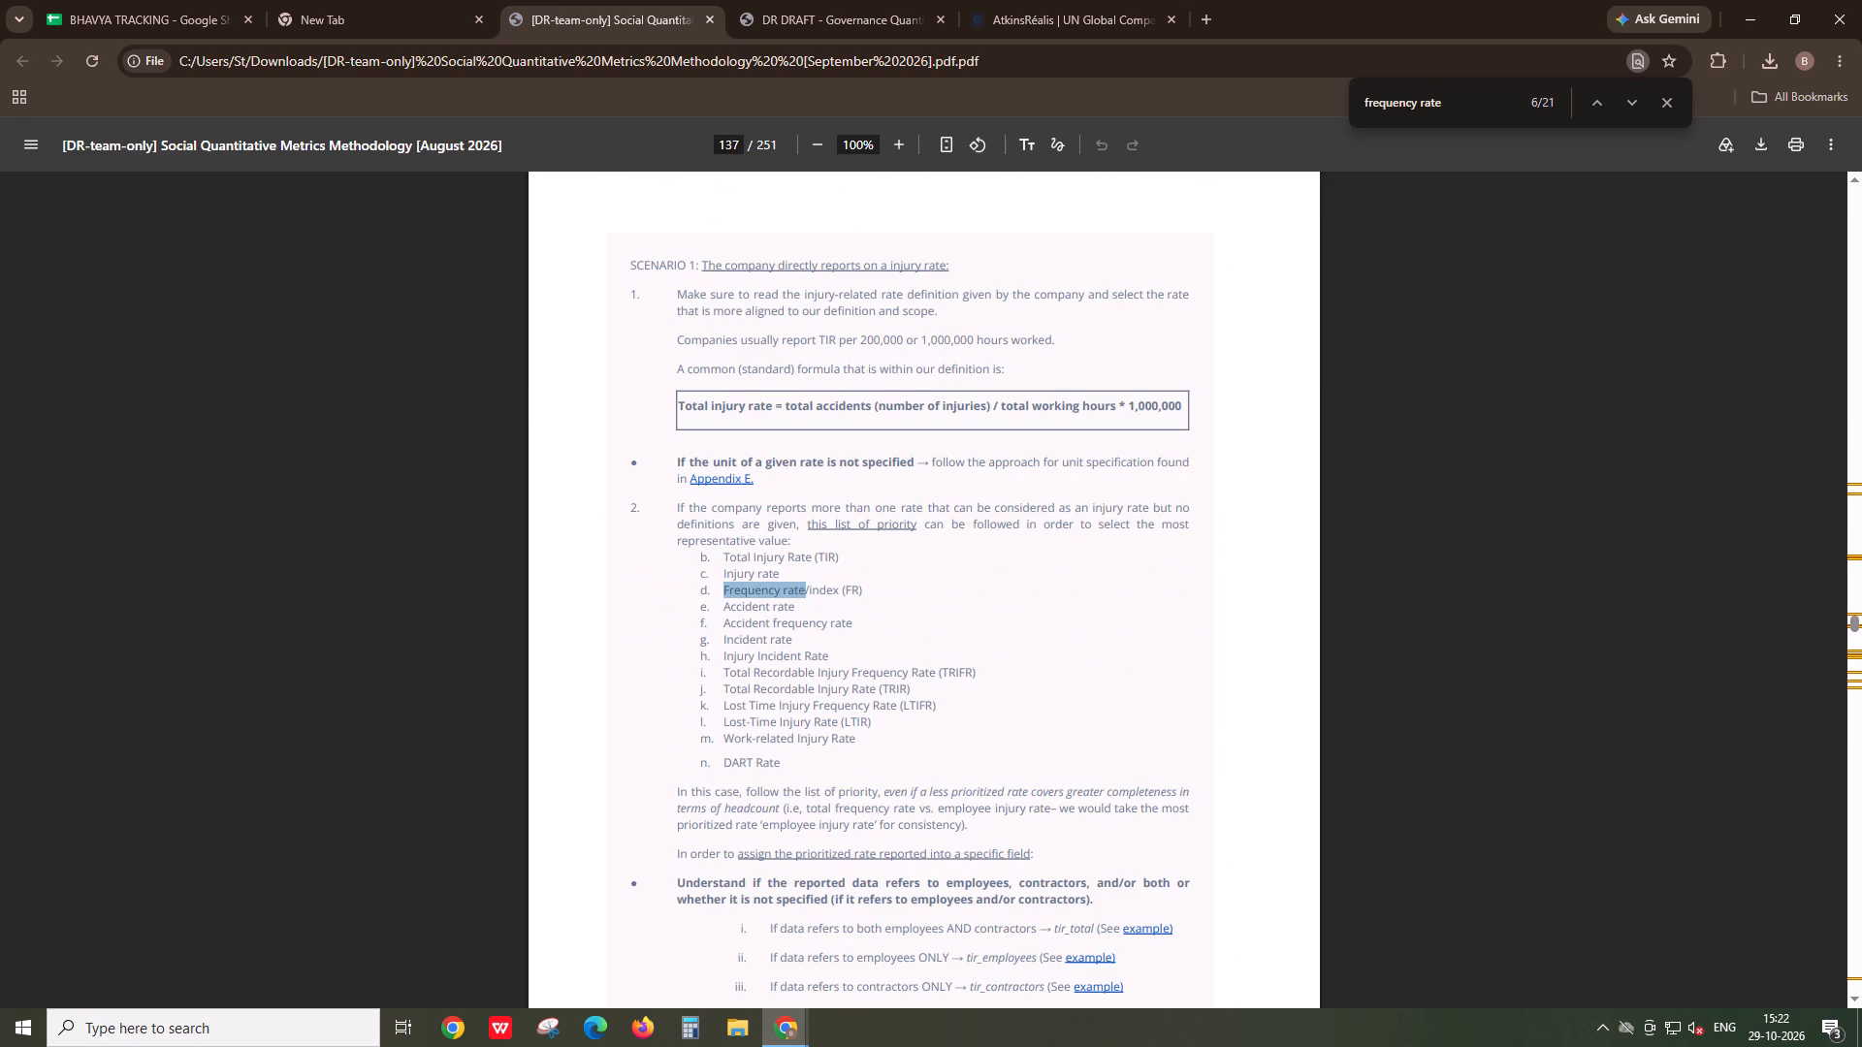
scroll(756, 423, "up", 4, "ctrl")
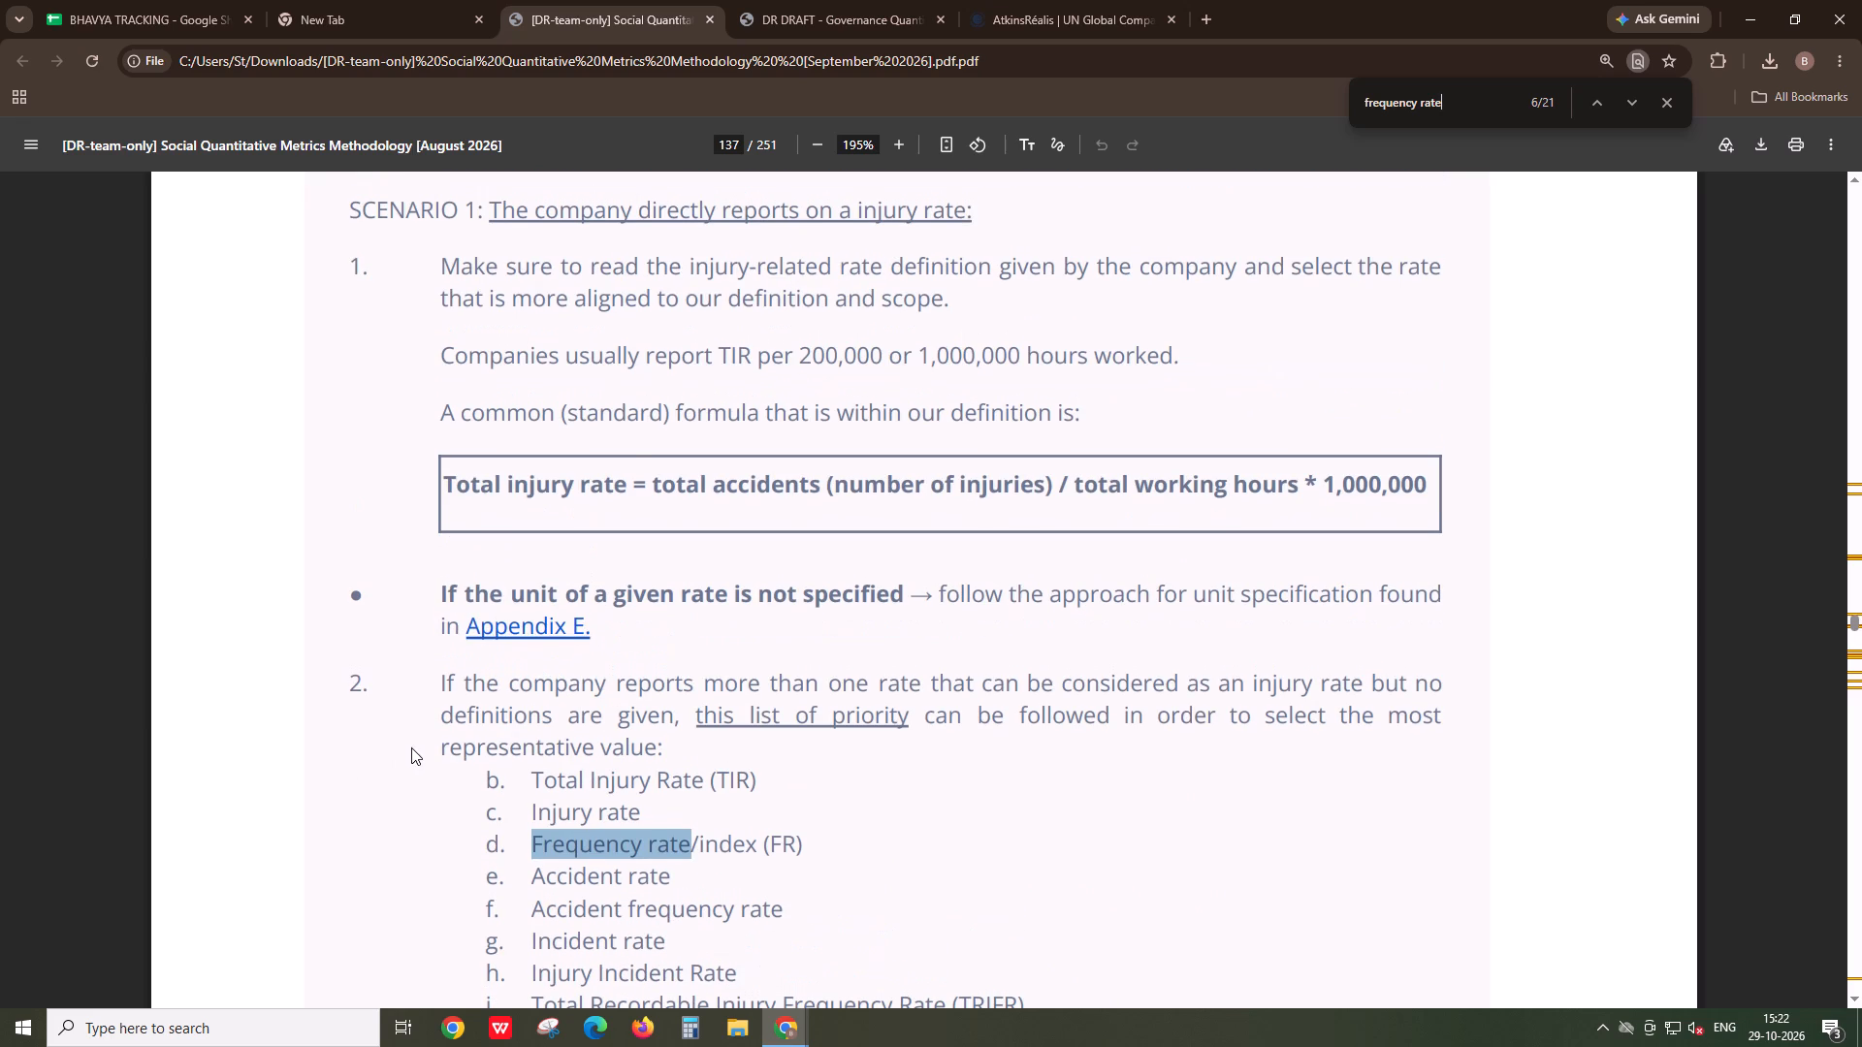
scroll(437, 707, "down", 1, "shift")
left_click_drag(532, 847, 783, 848)
left_click(783, 848)
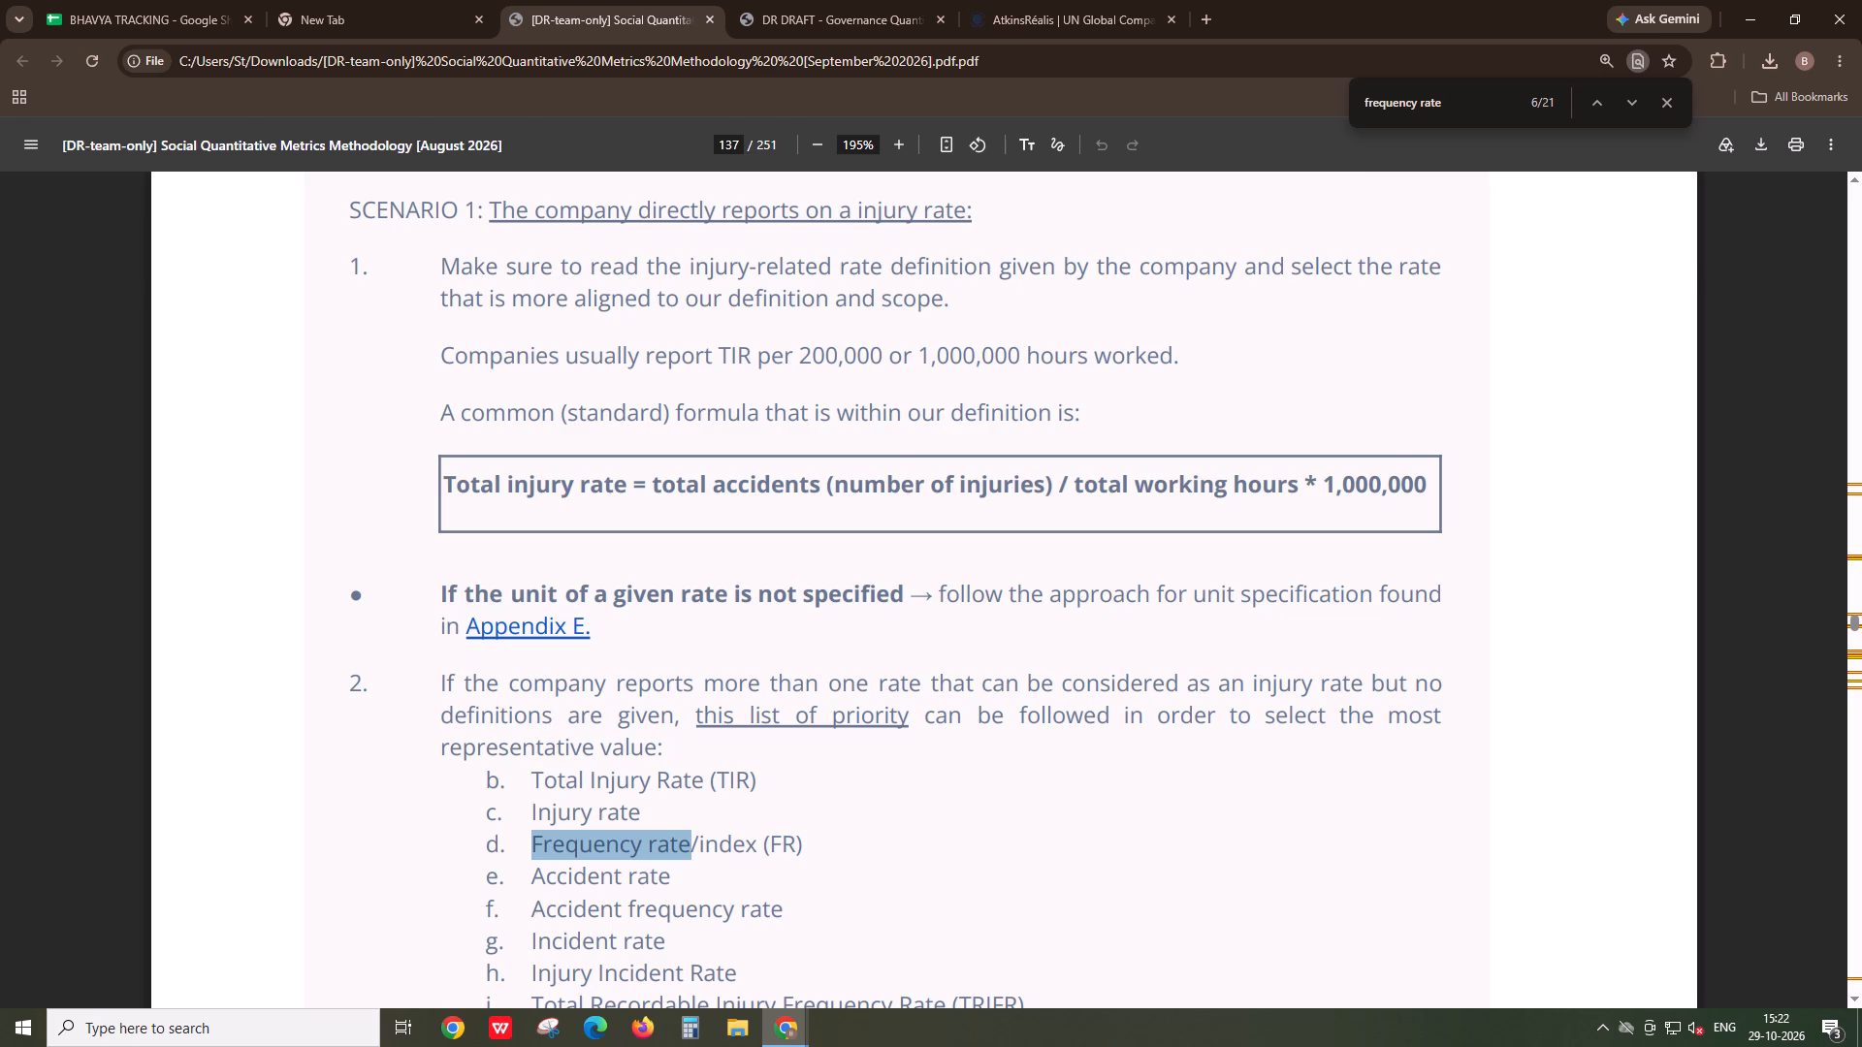
Open the AtkinsRéalis Annual Information Form 2025 and examine the table of directors and their principal occupations.
key("alt+Tab")
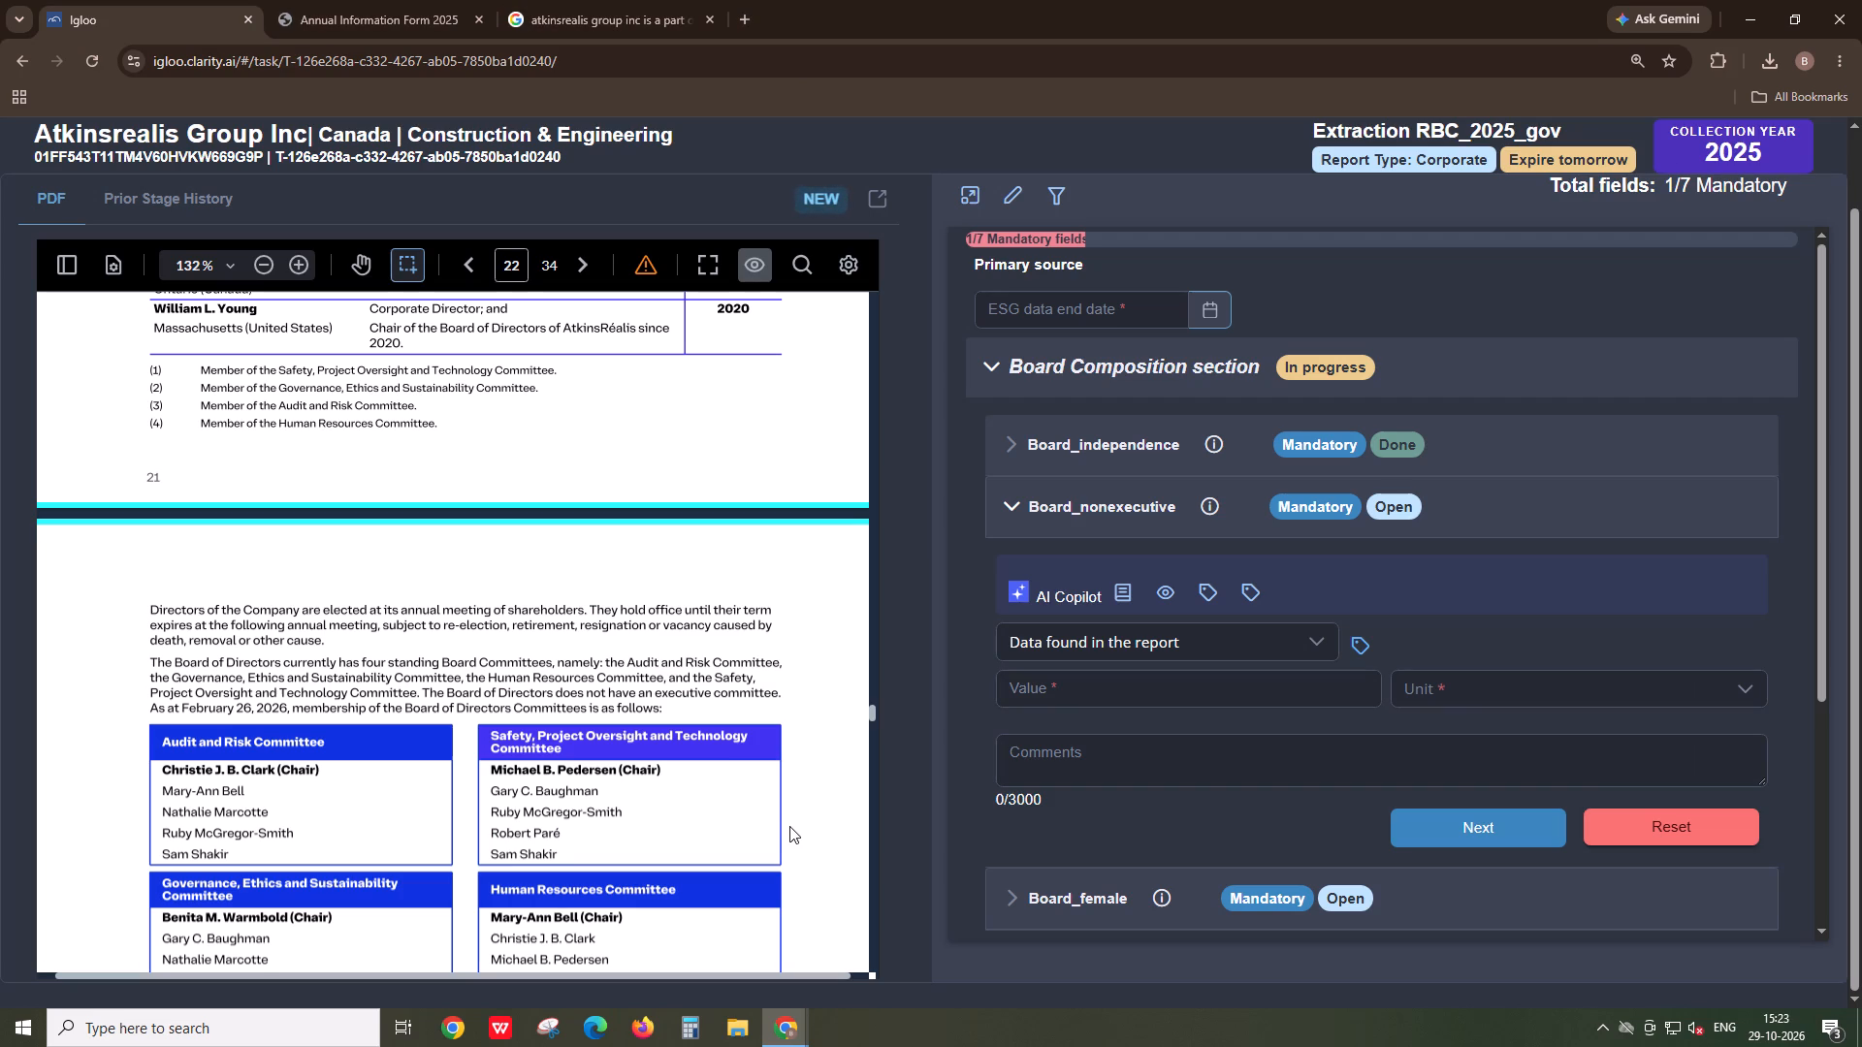
left_click(414, 0)
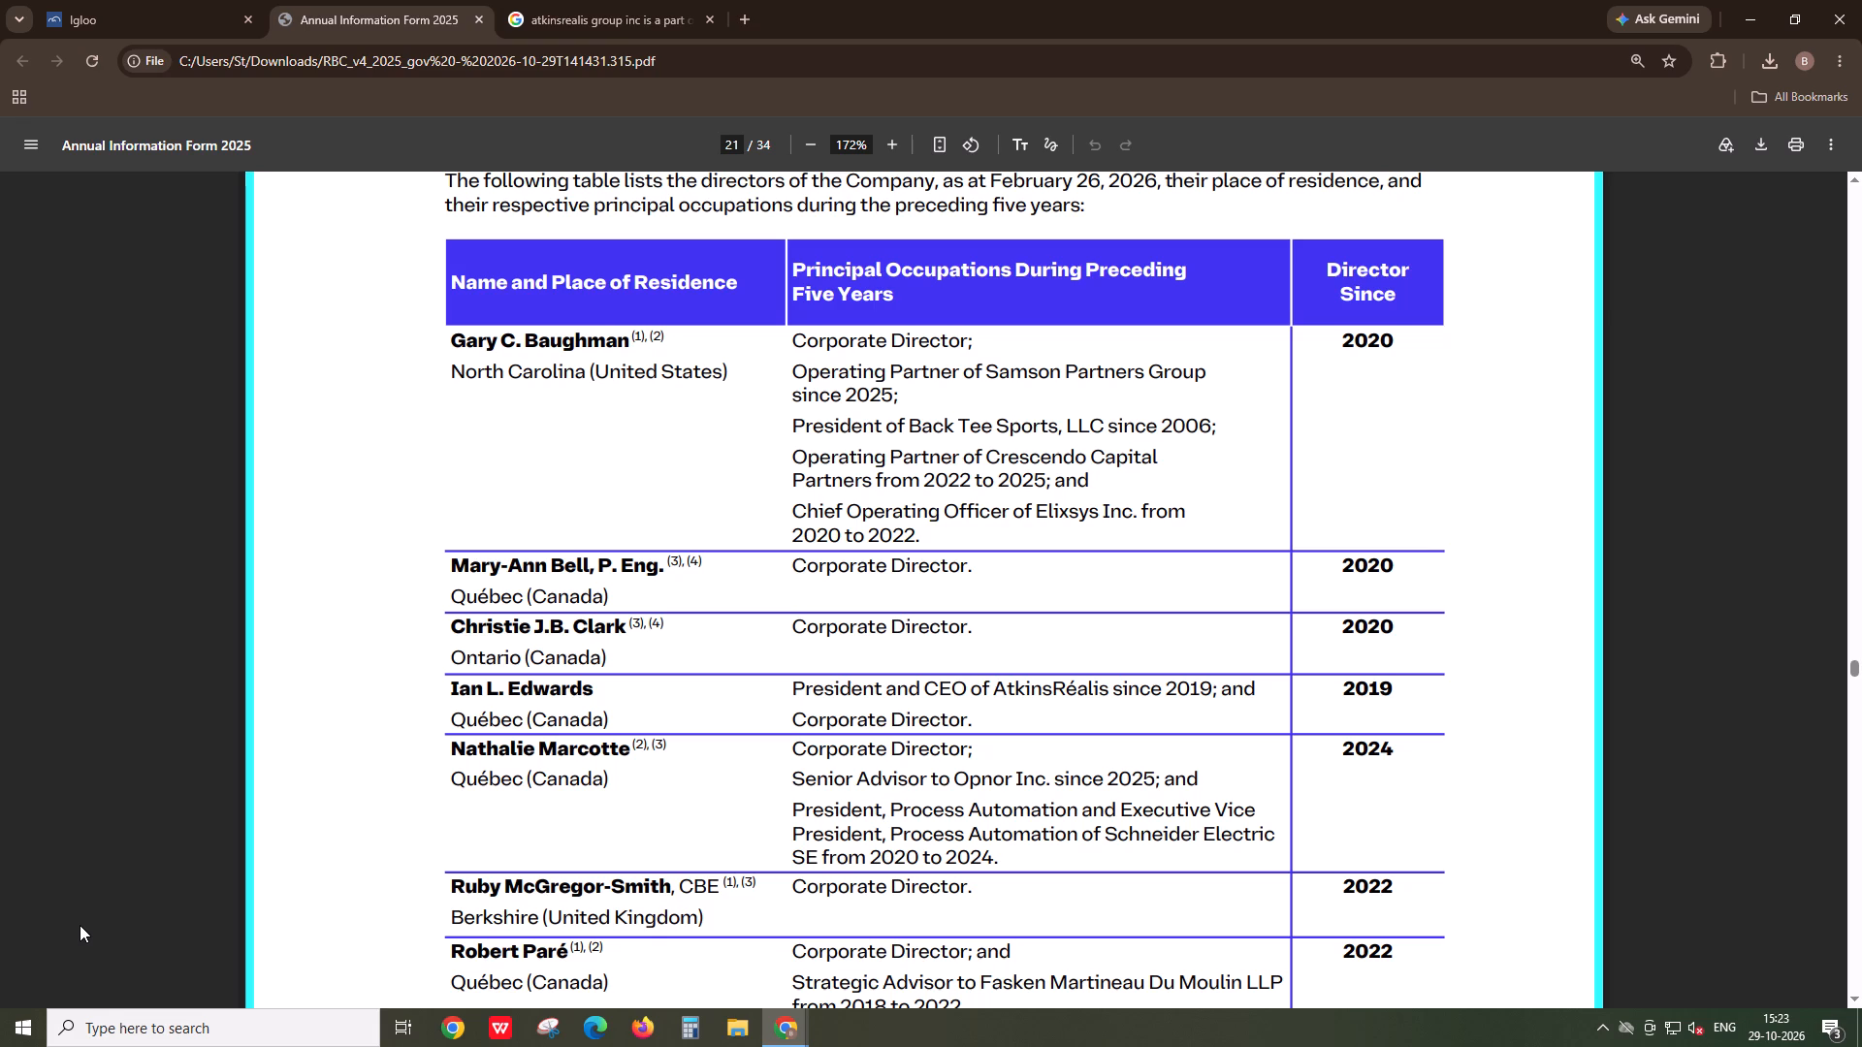
Return to the Avia Avian annual report and review the Nomination and Remuneration Committee composition and member profiles on the full spread.
key("alt+Tab")
key("alt+Tab")
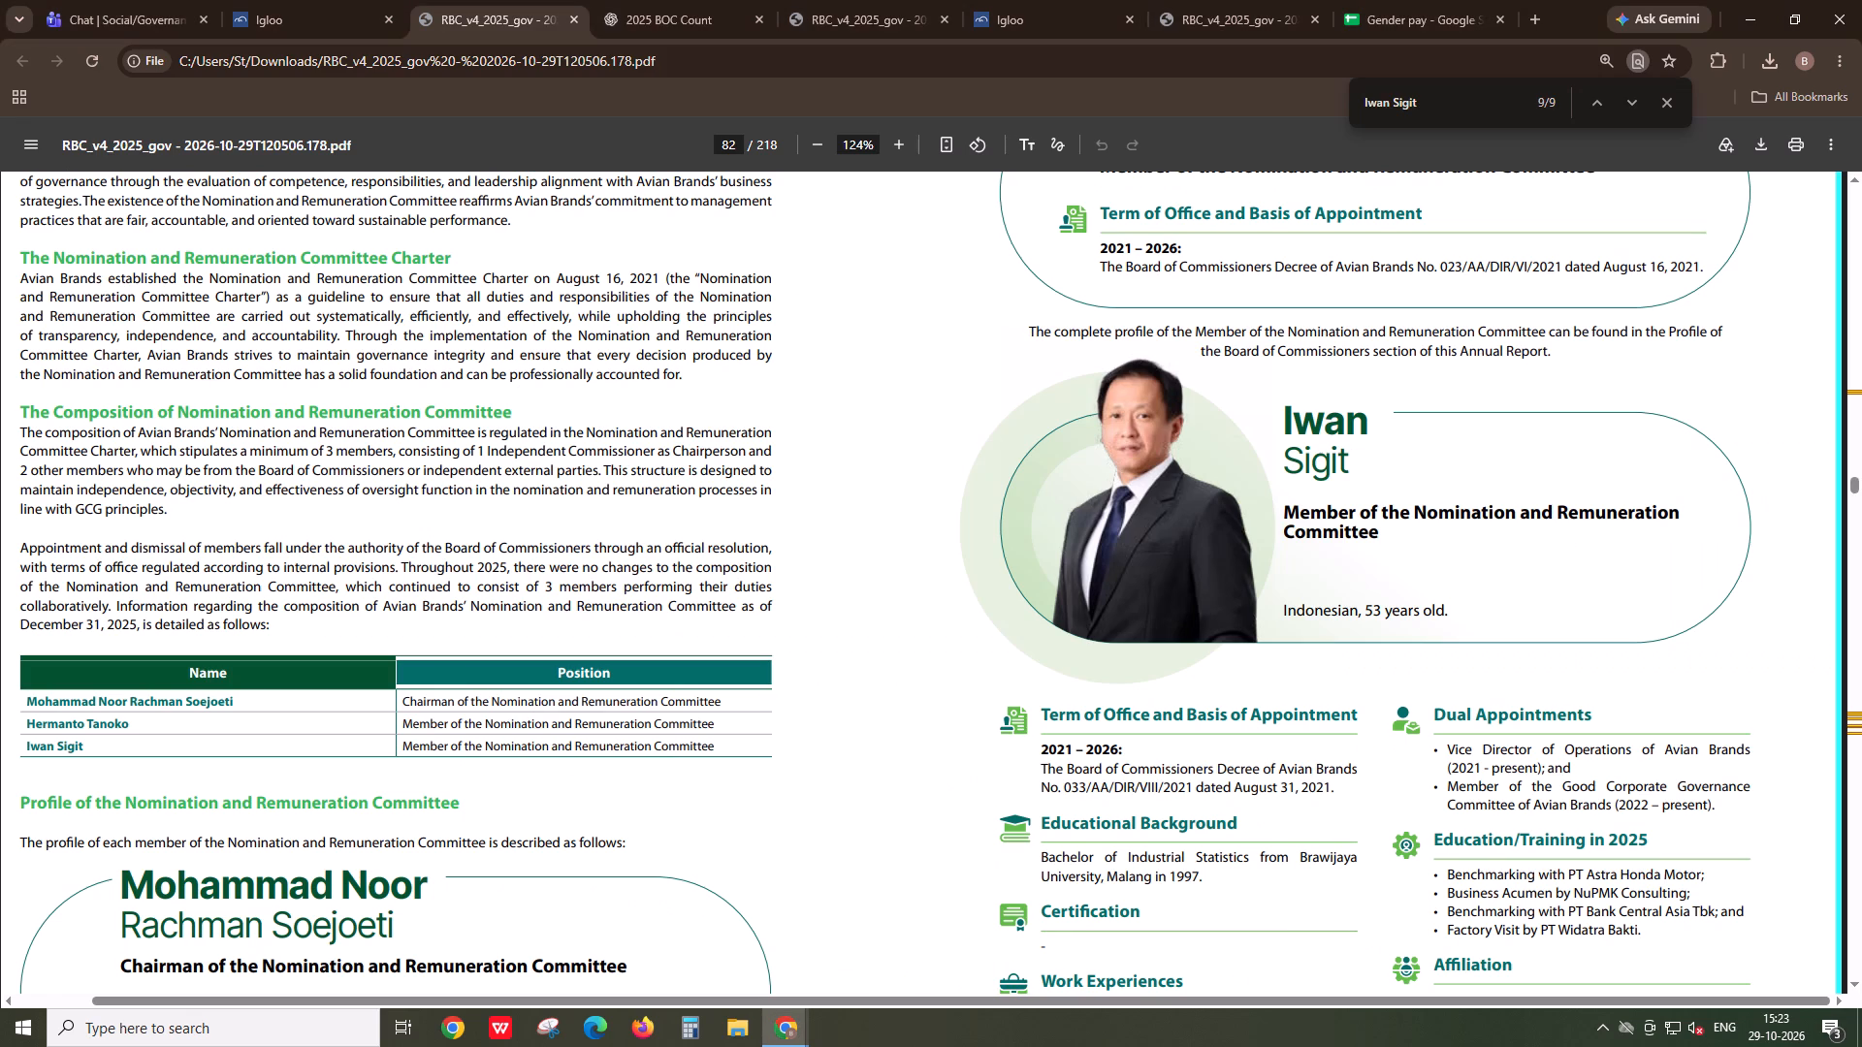
scroll(198, 627, "down", 1, "ctrl")
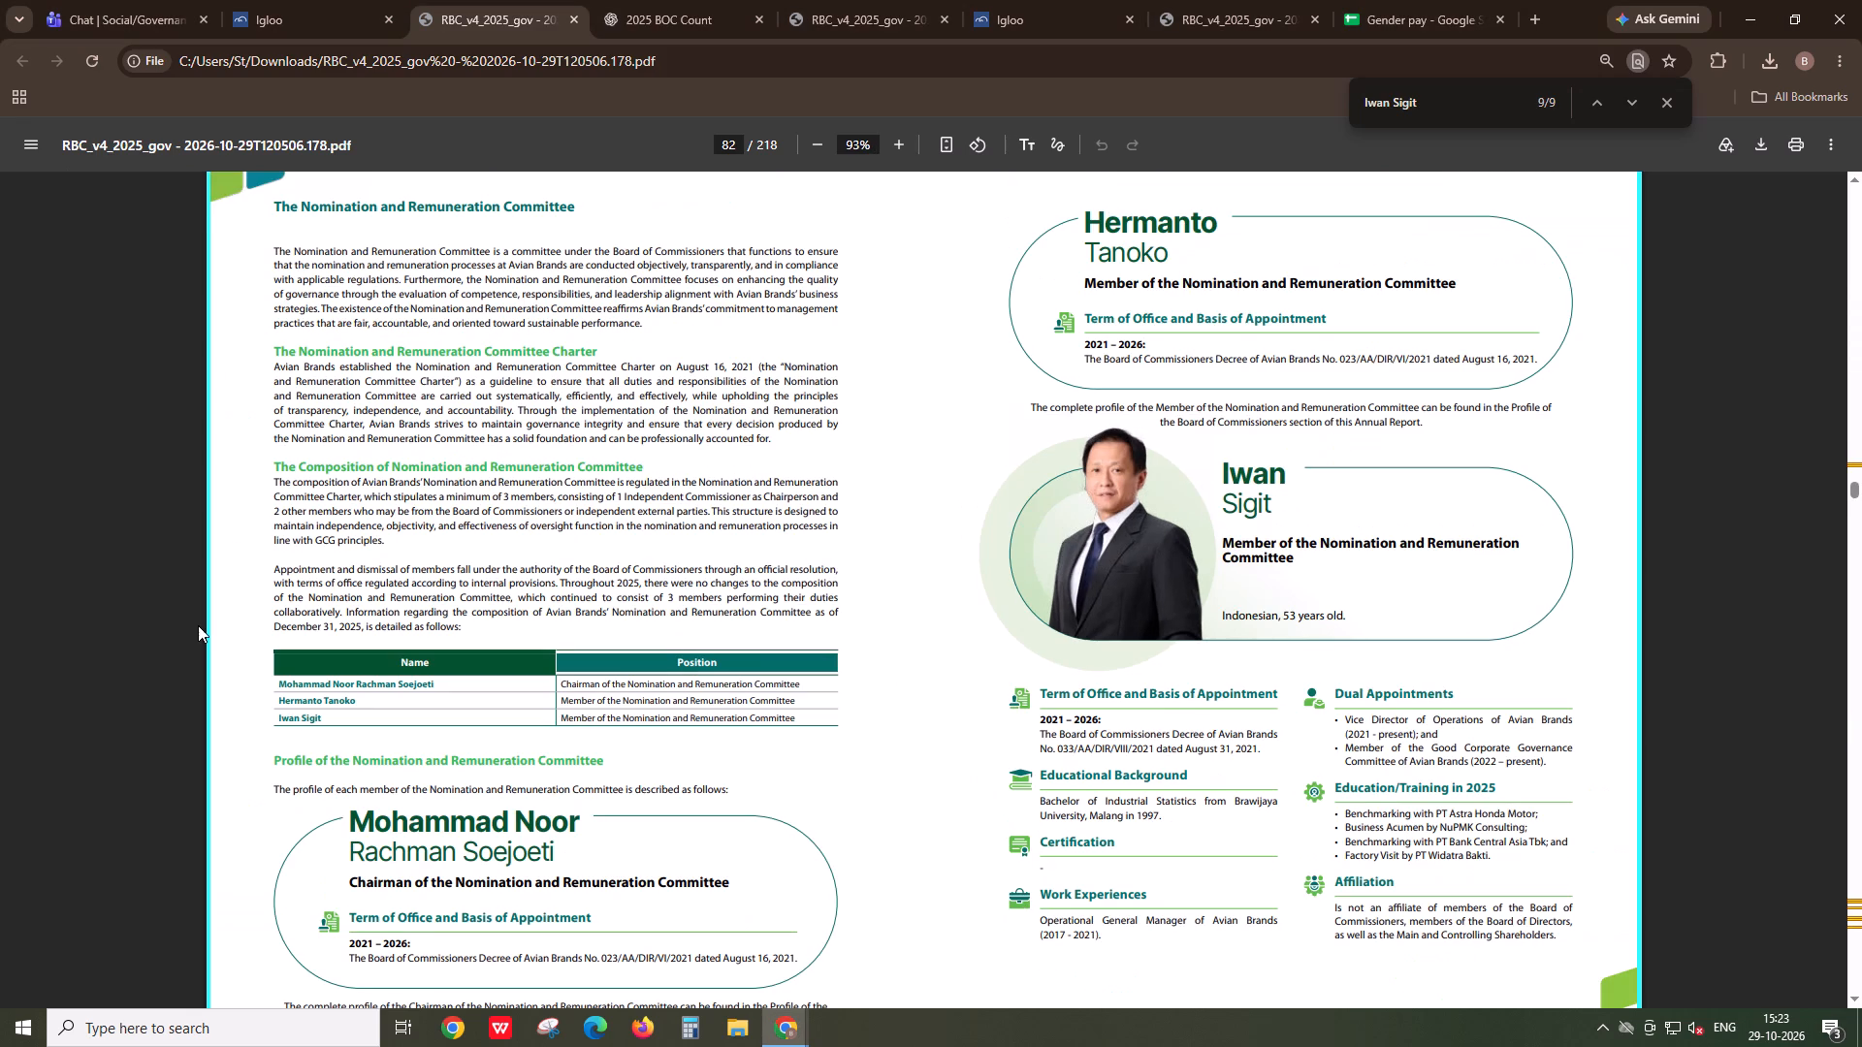
scroll(198, 625, "down", 2)
scroll(198, 625, "up", 1)
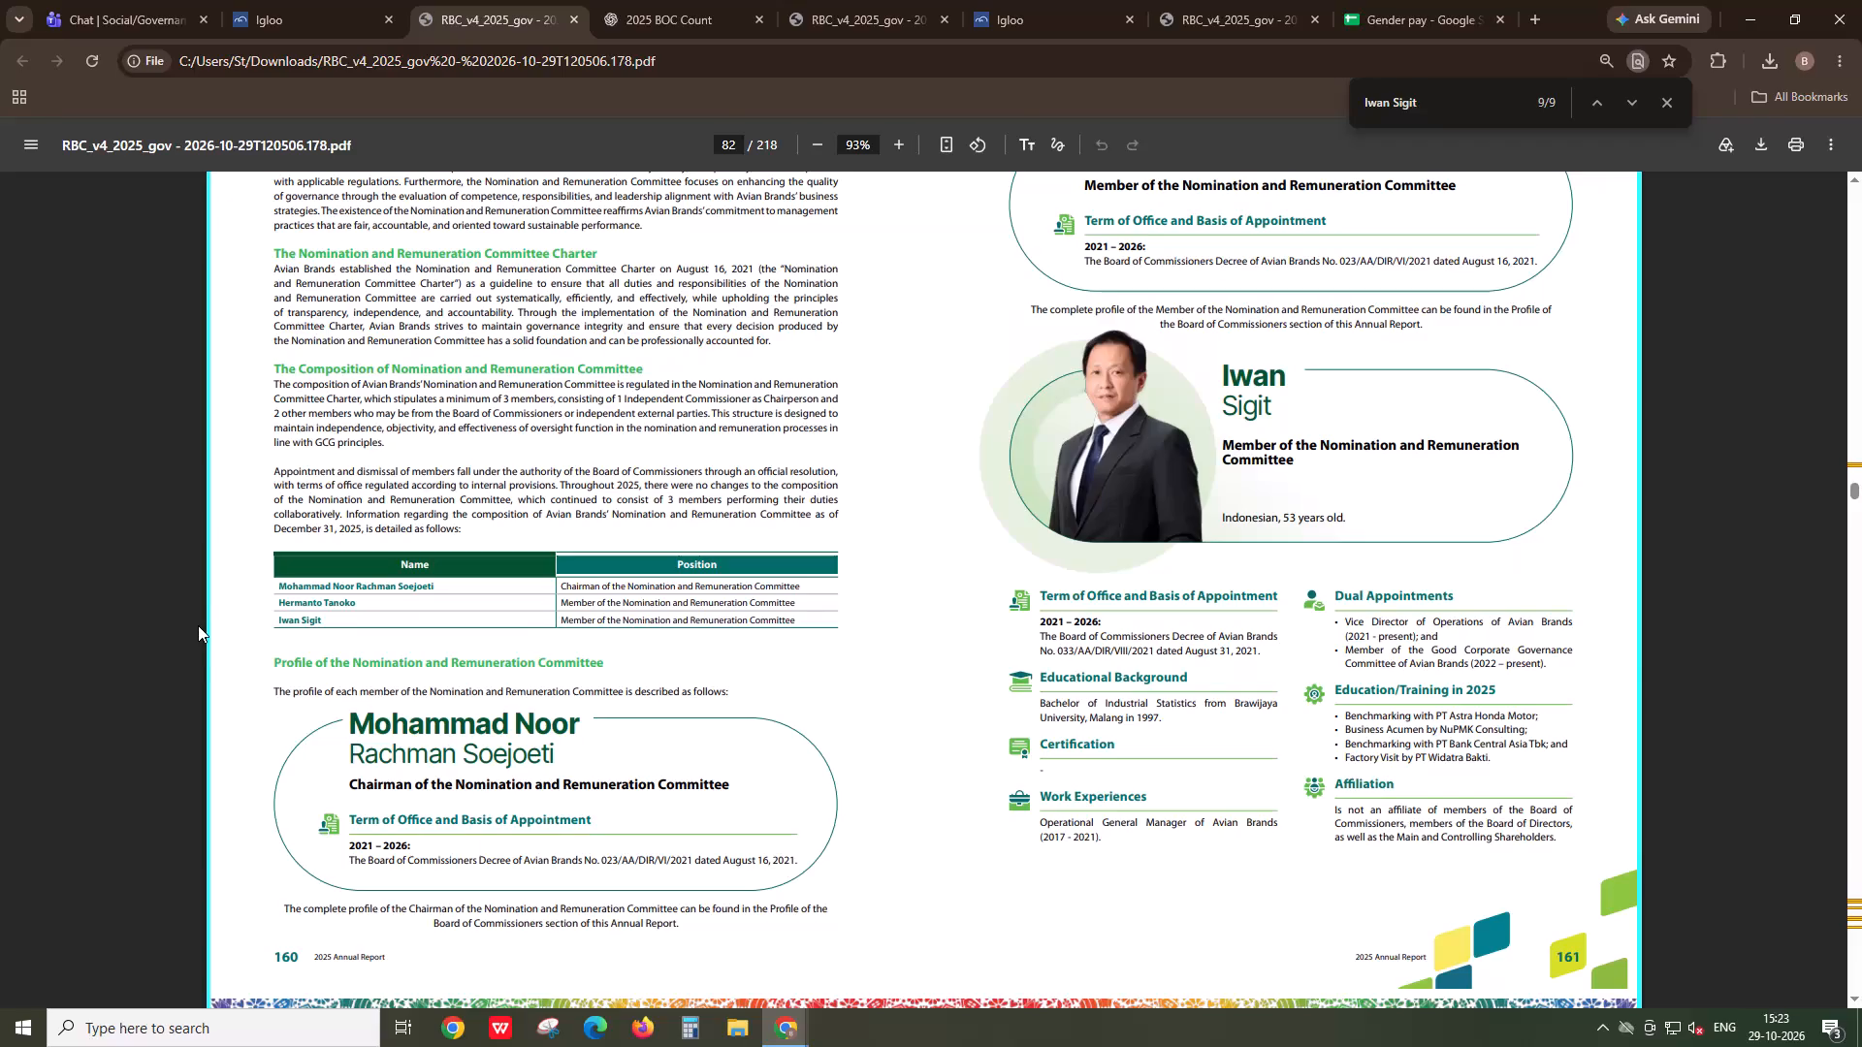
Leave the Atkinsrealis Group Inc task in Igloo and open the Tasks overview to check the active tasks.
key("alt+Tab")
key("alt+Tab")
key("alt+Tab")
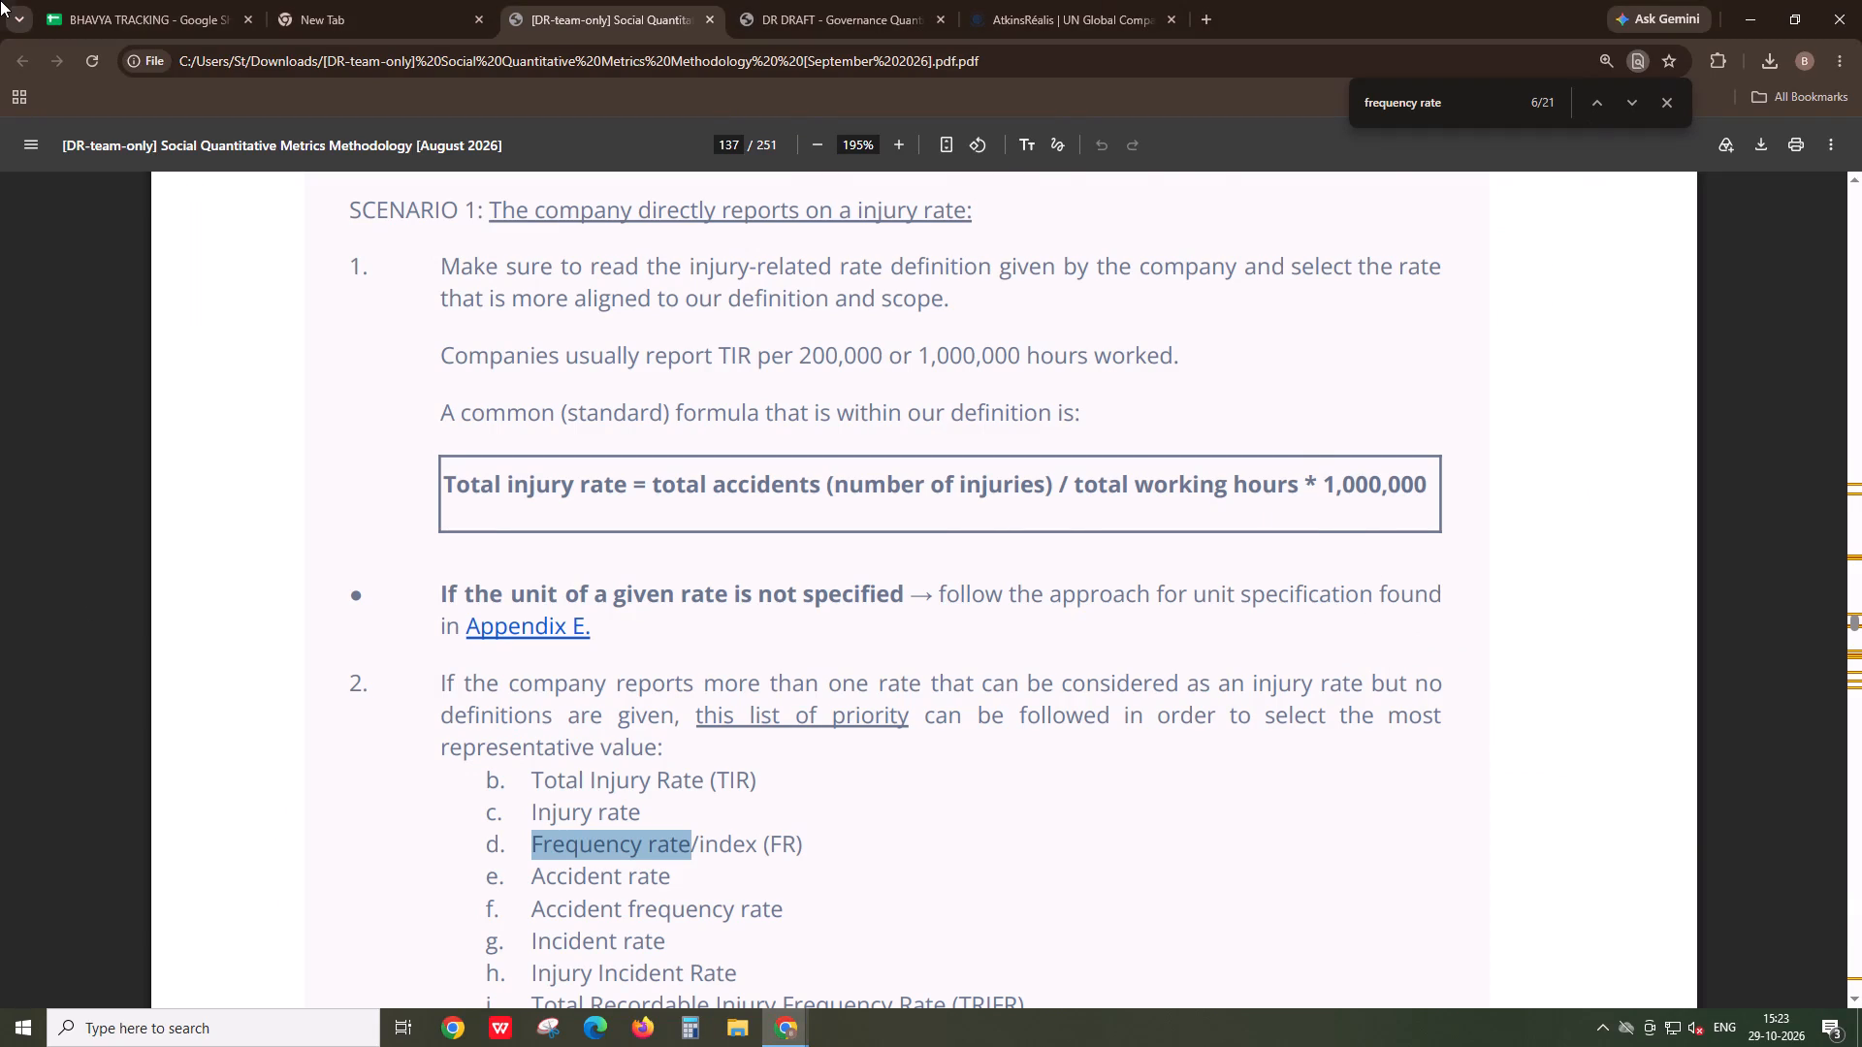
key("alt+Tab")
left_click(128, 0)
scroll(211, 172, "up", 4)
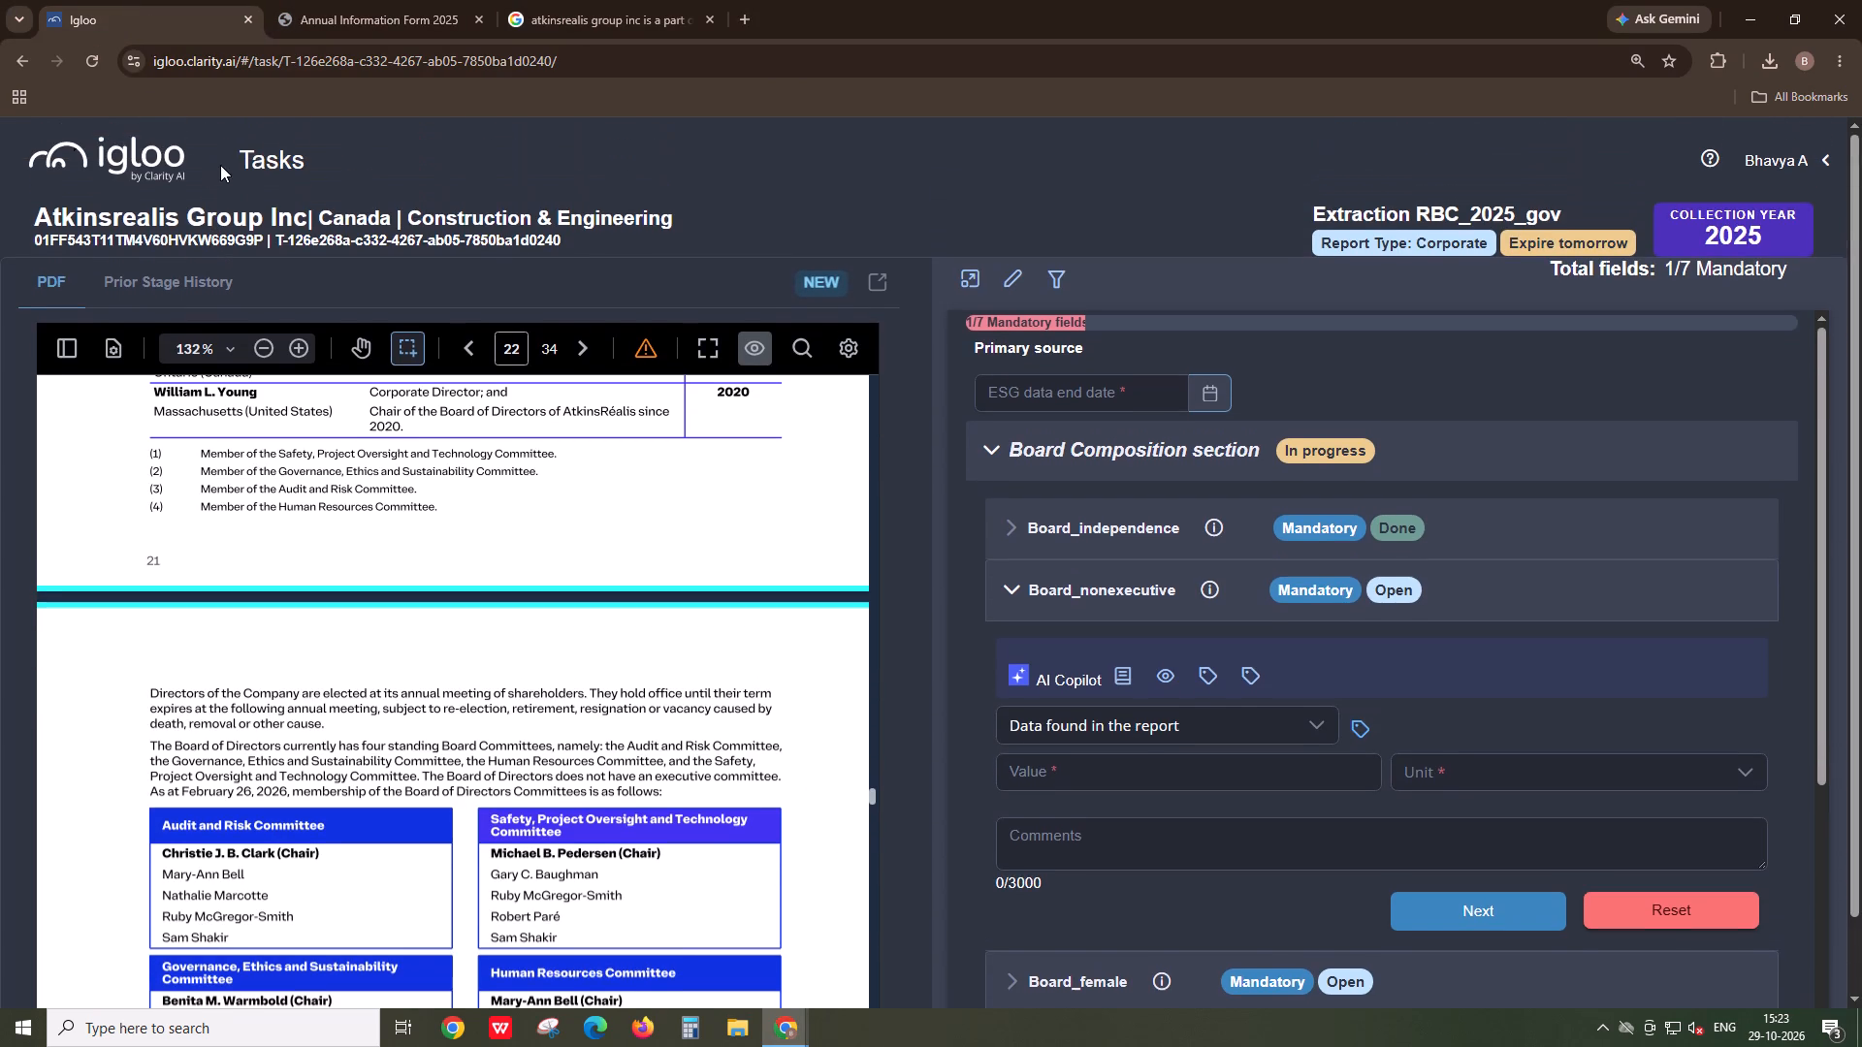
left_click(266, 154)
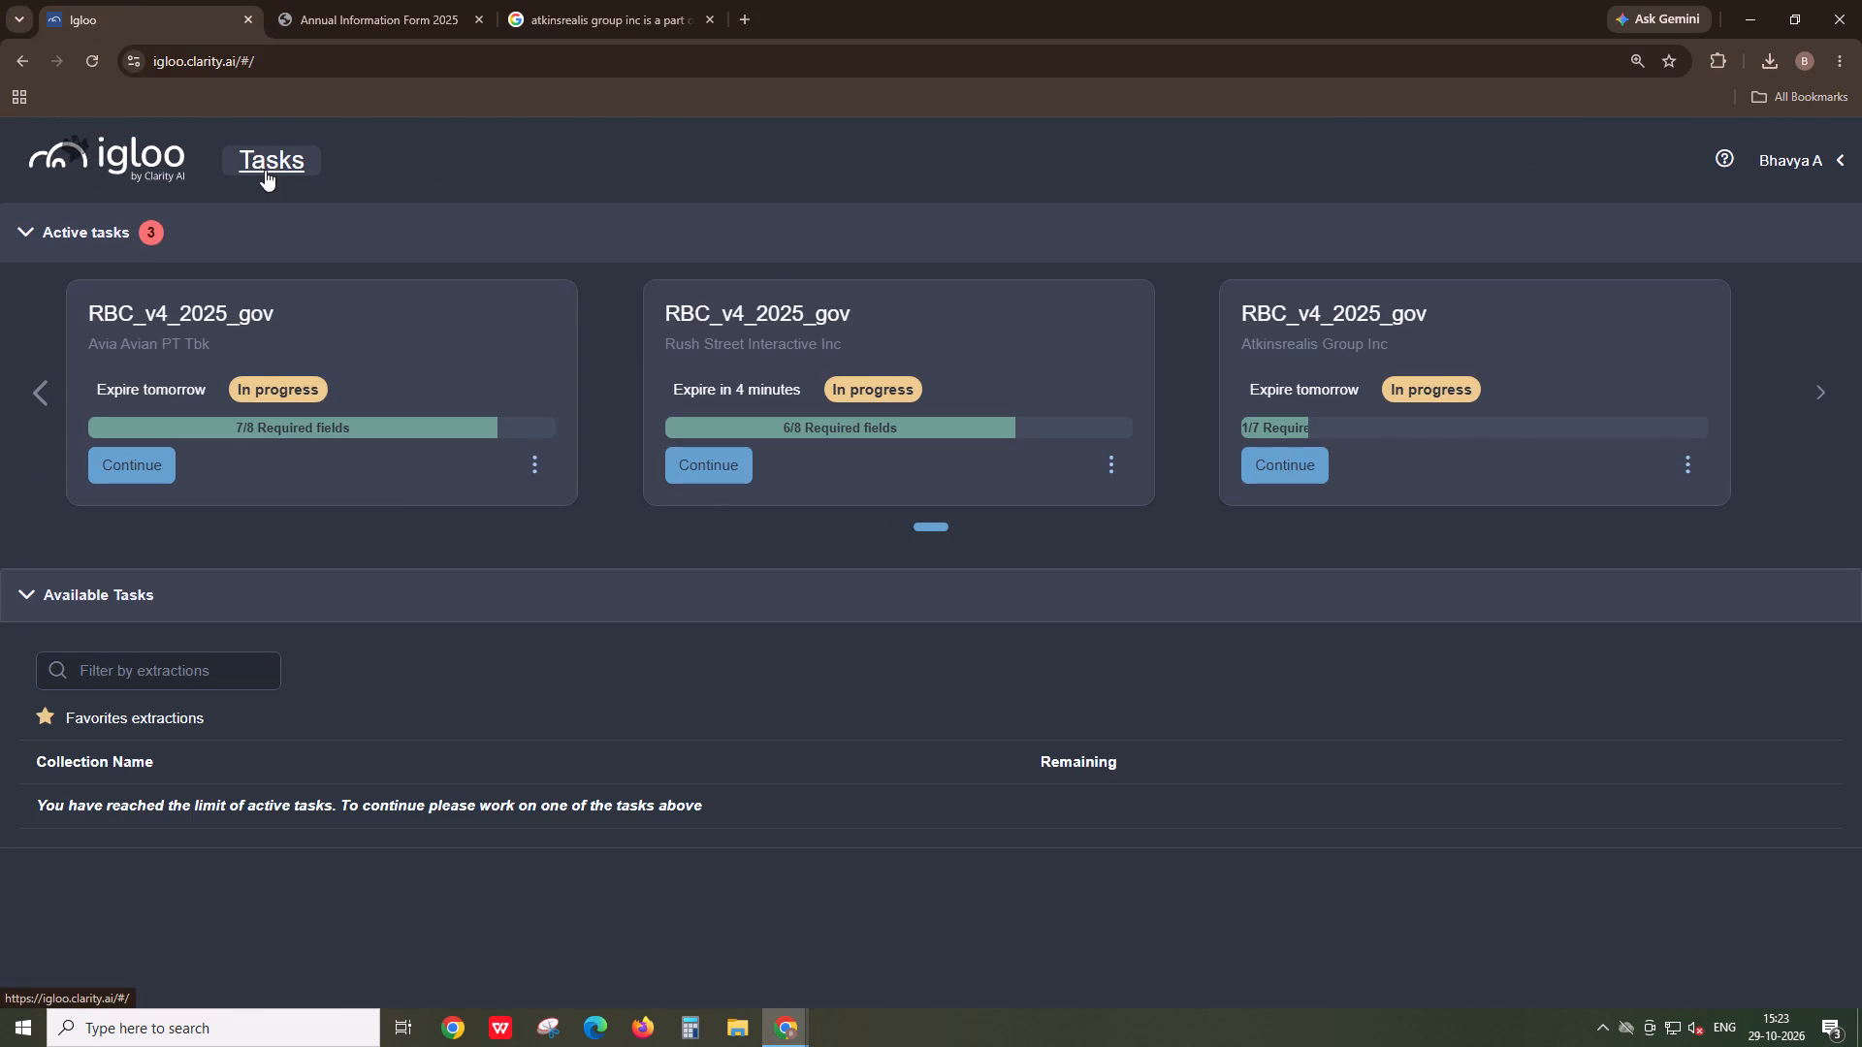
Go back to the Avia Avian annual report and examine the Nomination and Remuneration Committee's name and position table.
key("alt+Tab")
key("alt+Tab")
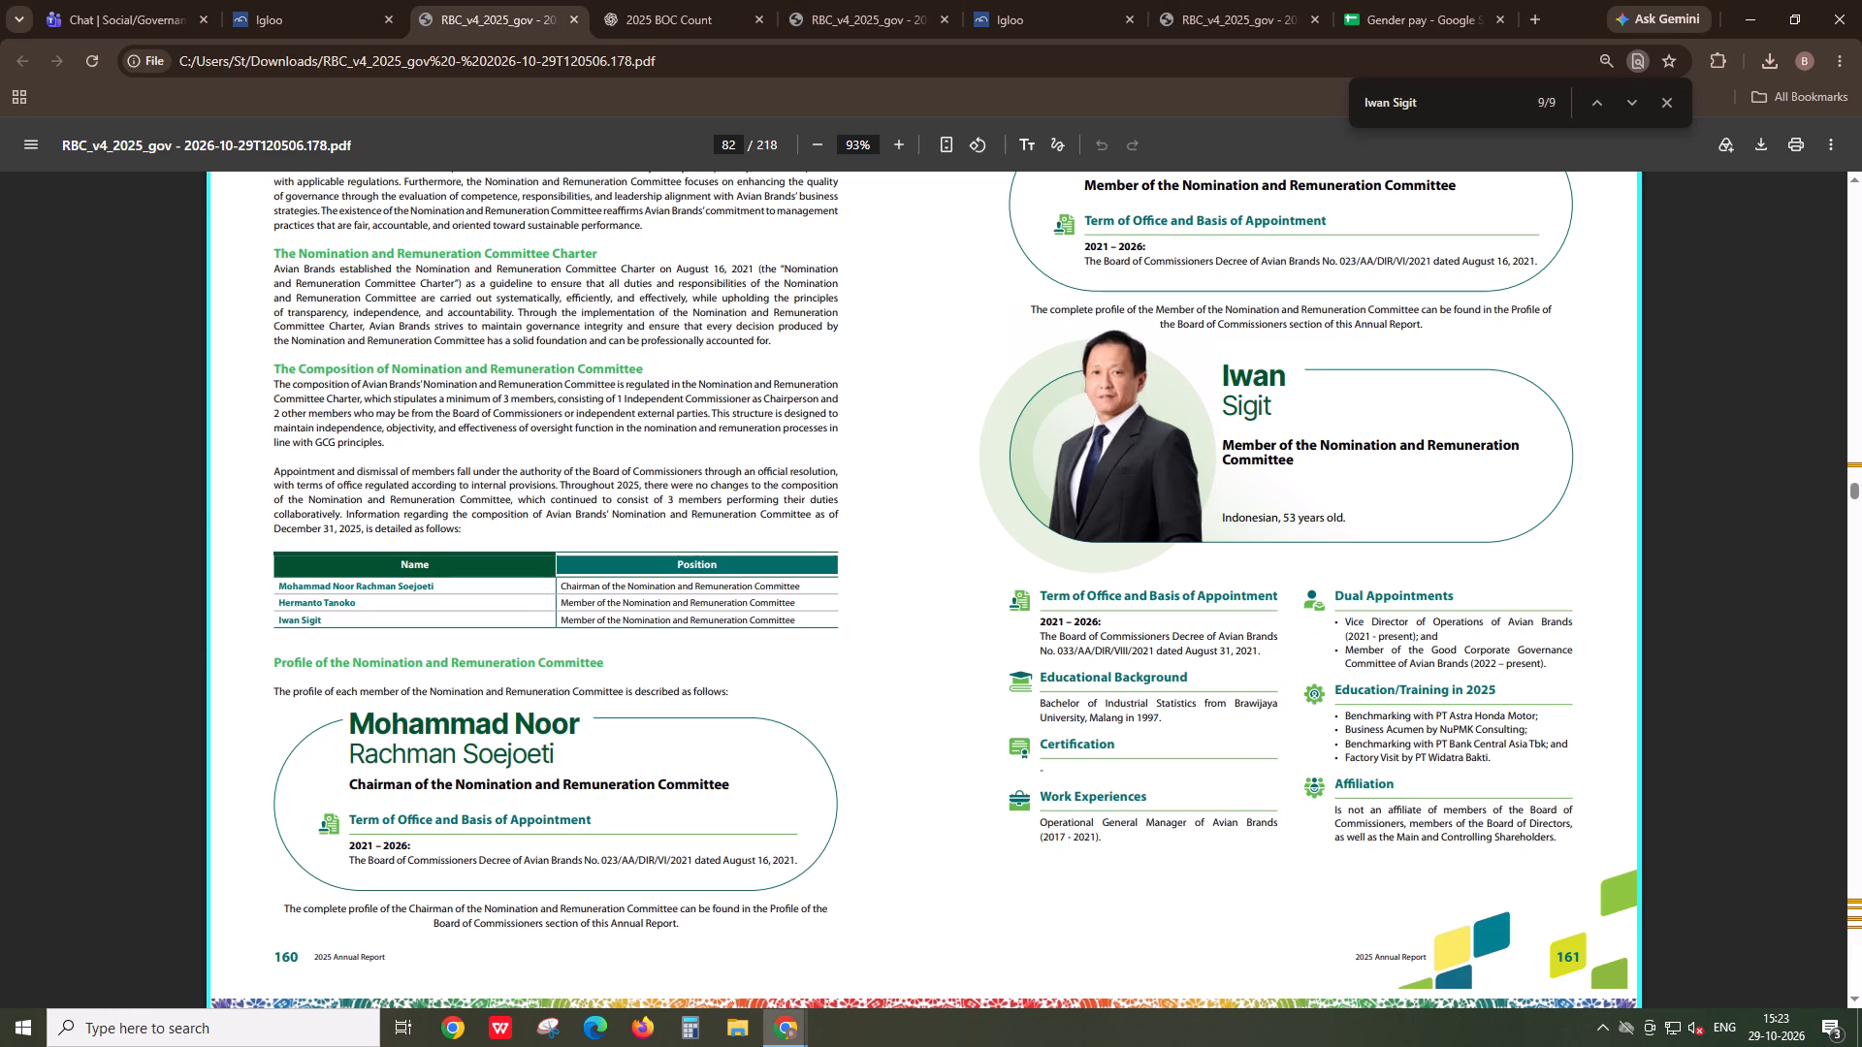
left_click(251, 539)
left_click_drag(251, 539, 309, 622)
left_click(309, 622)
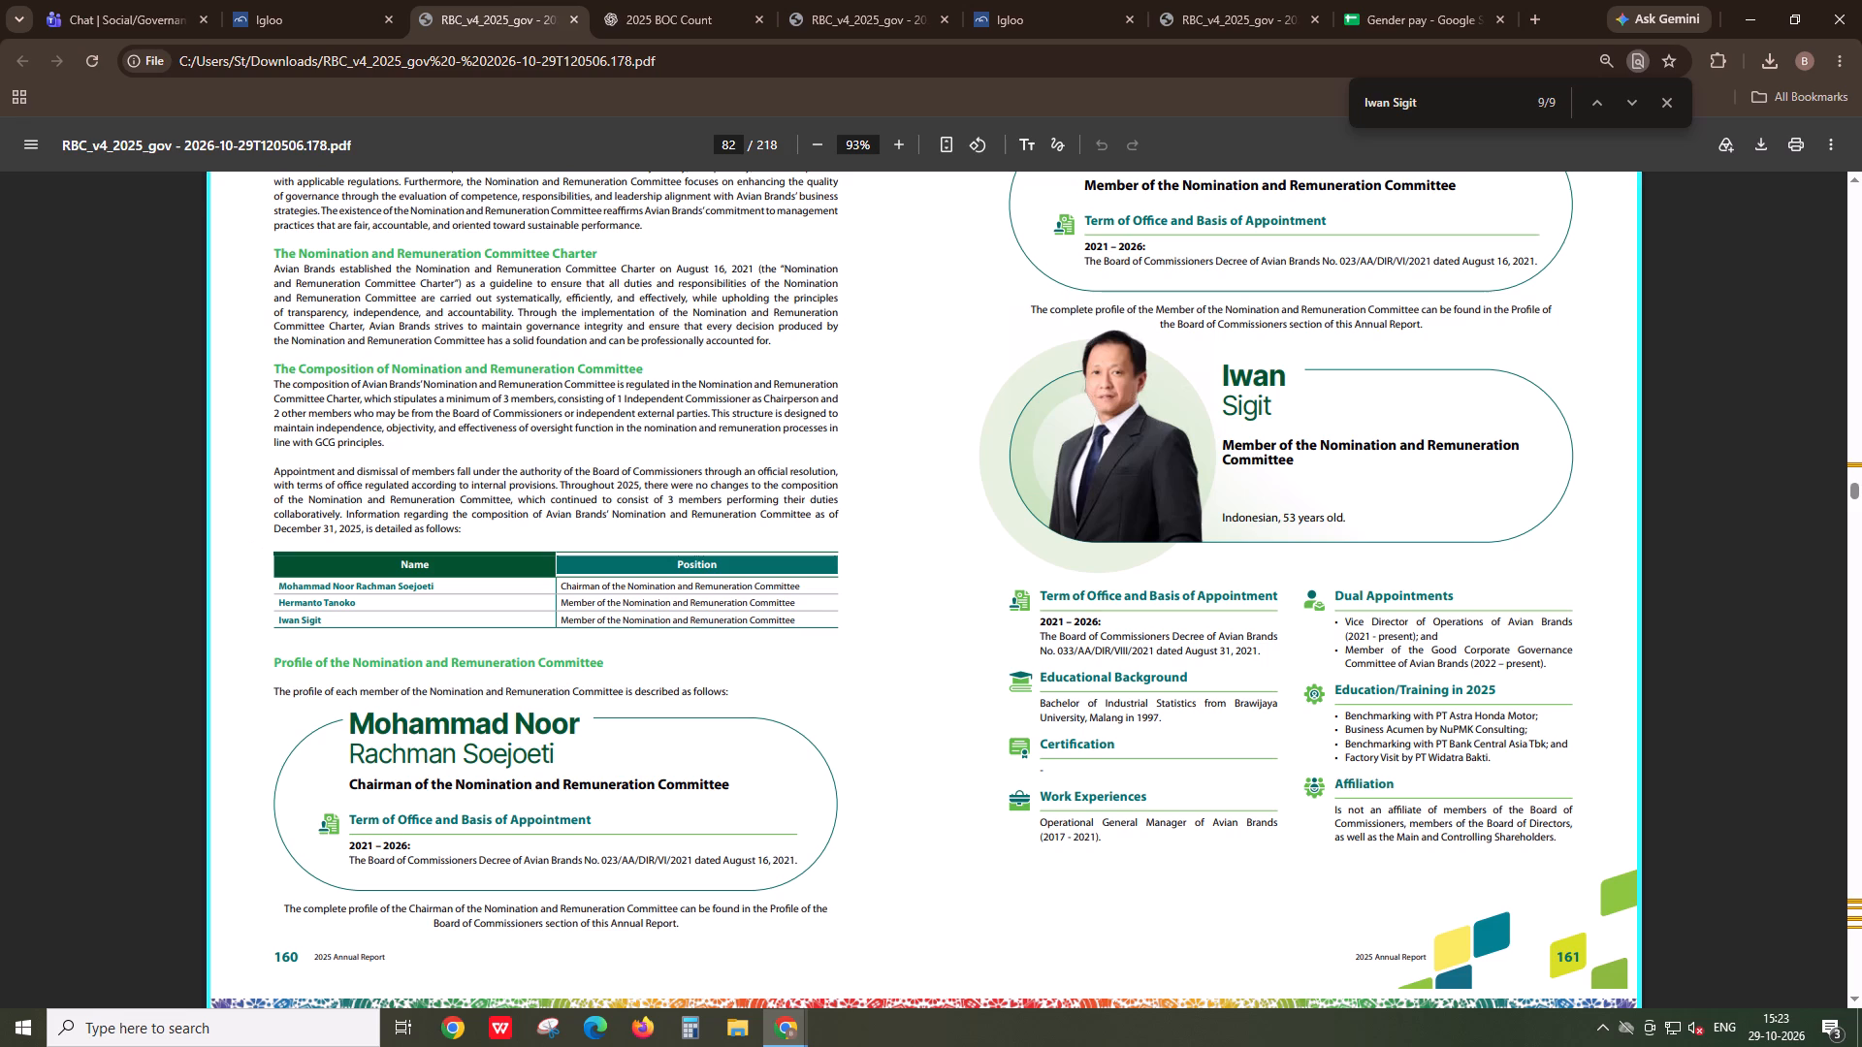